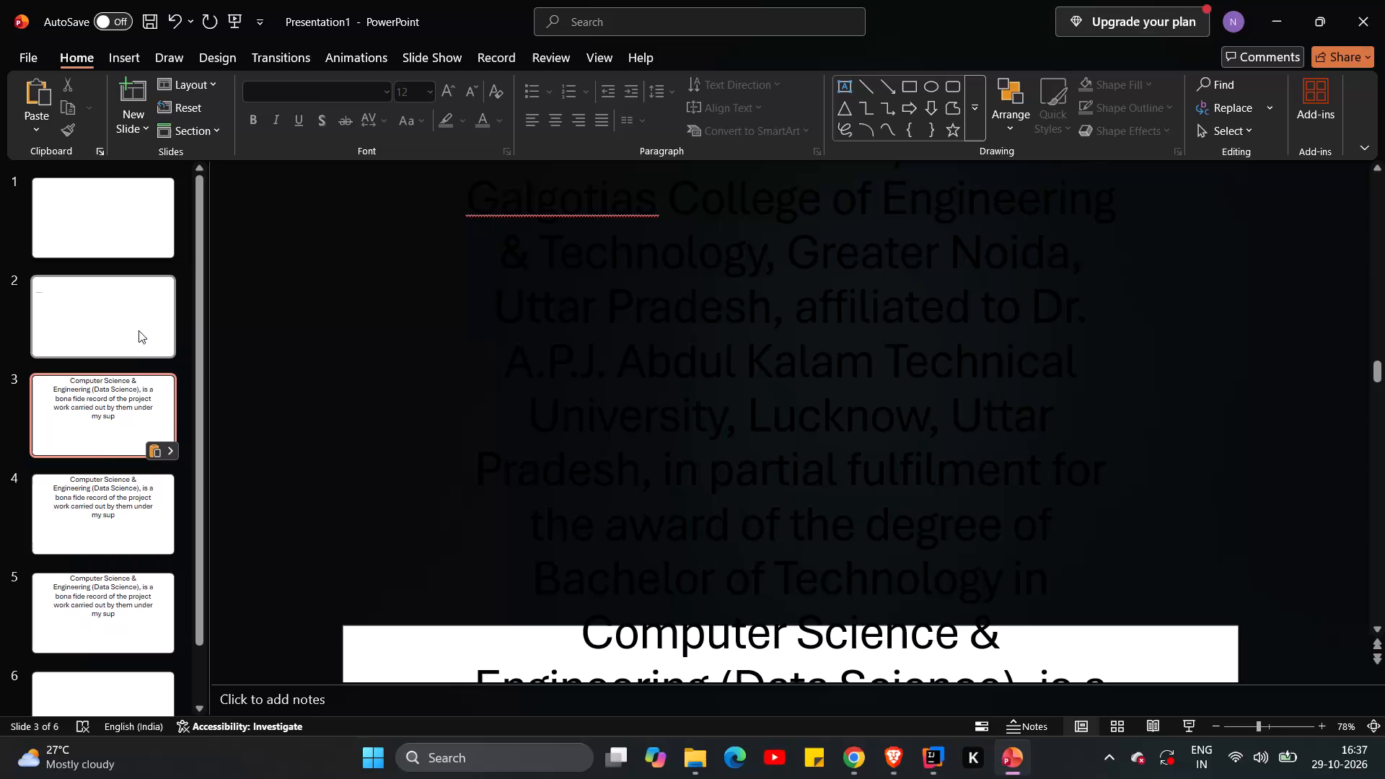
Select slide 2 and reset its placeholders to the default layout settings.
scroll(95, 511, "down", 5)
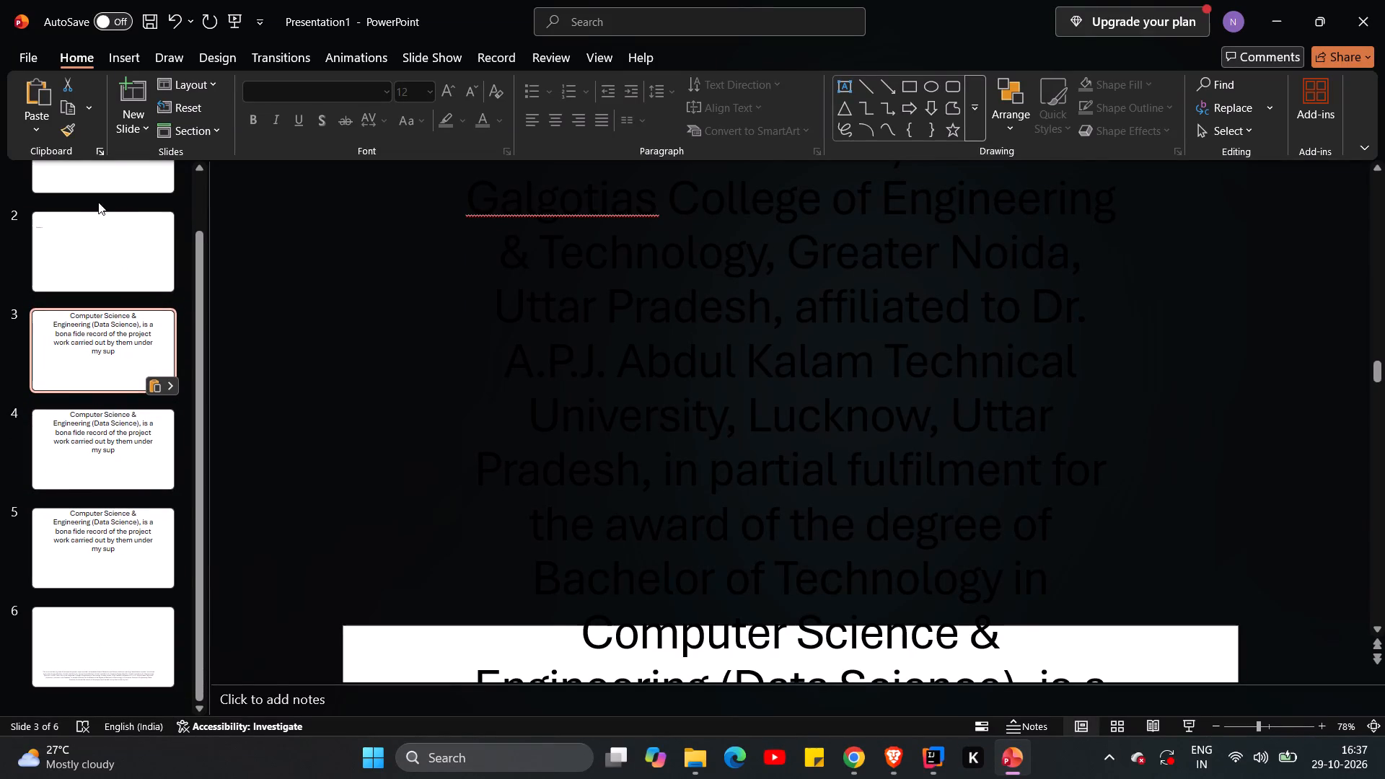
left_click(88, 237)
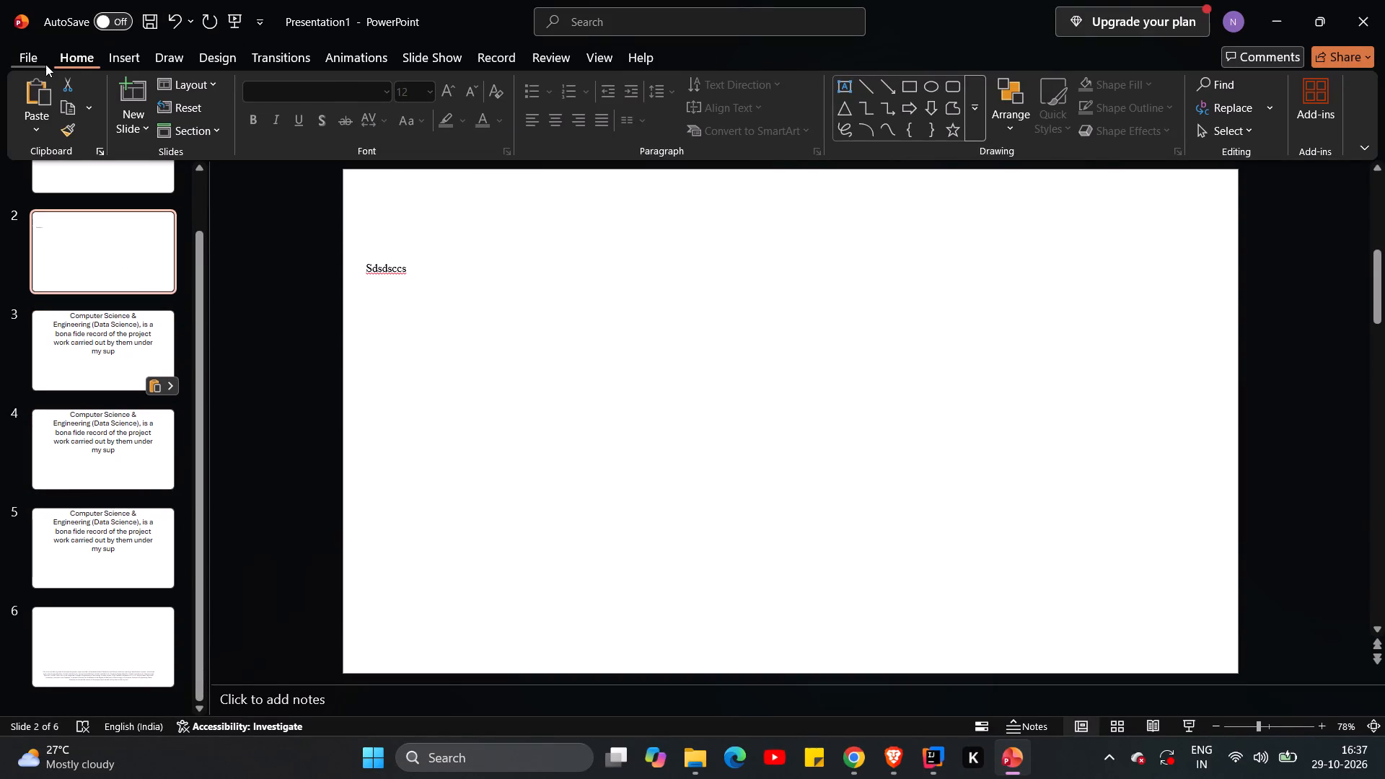
left_click(197, 104)
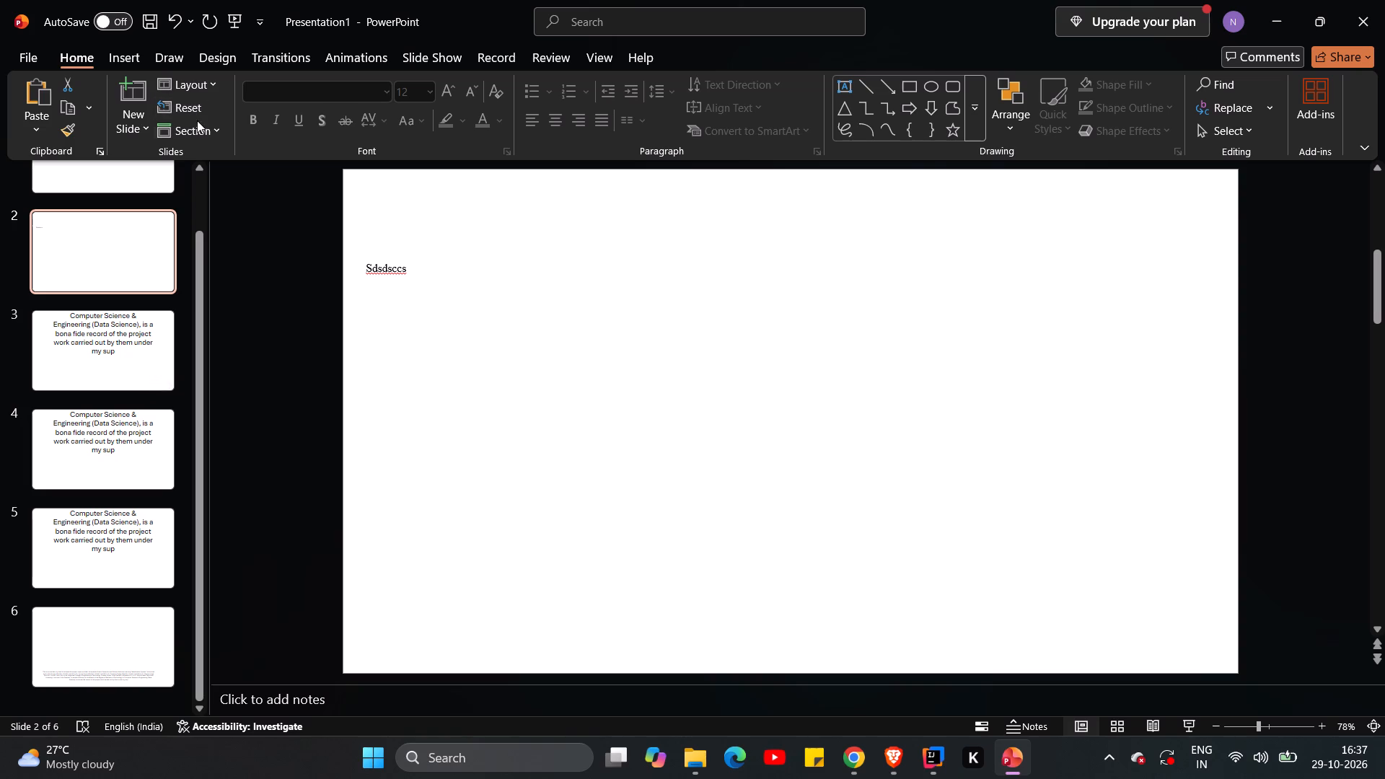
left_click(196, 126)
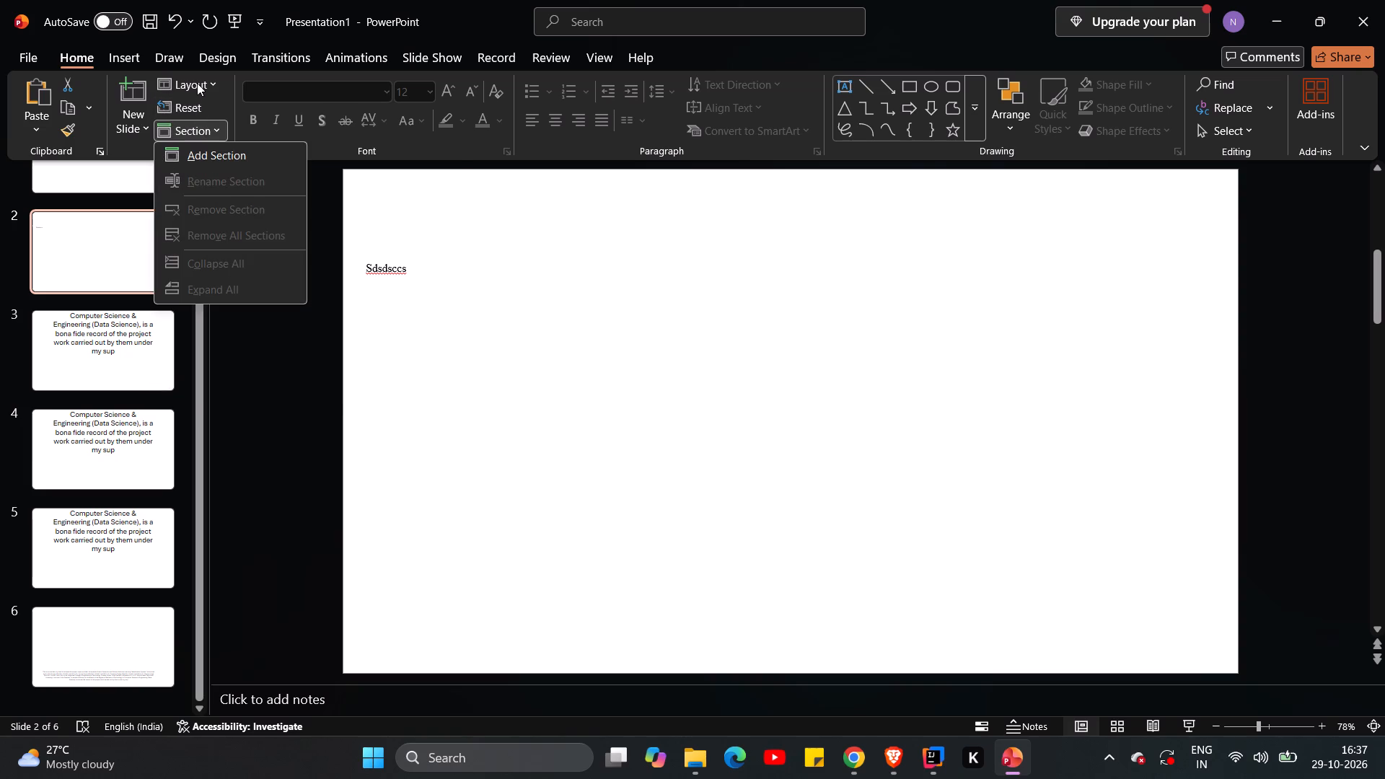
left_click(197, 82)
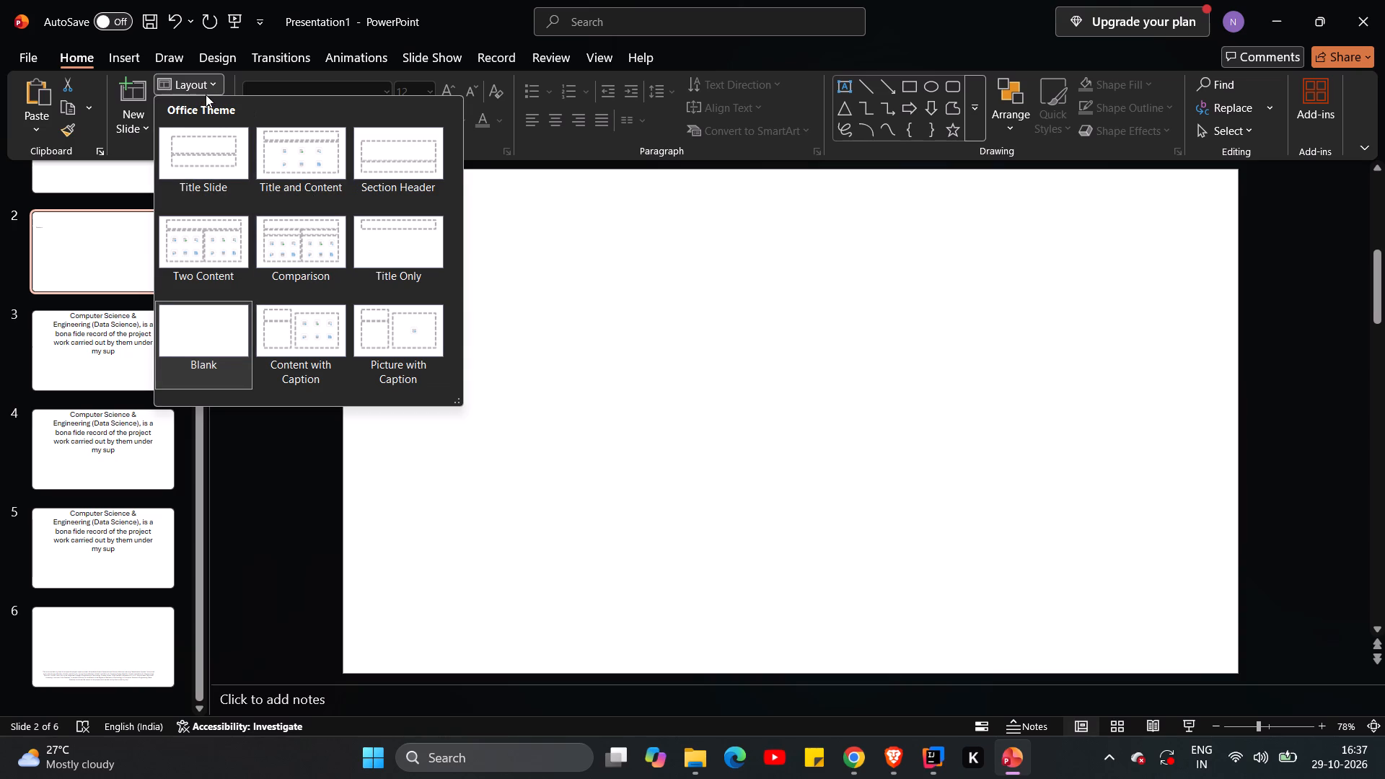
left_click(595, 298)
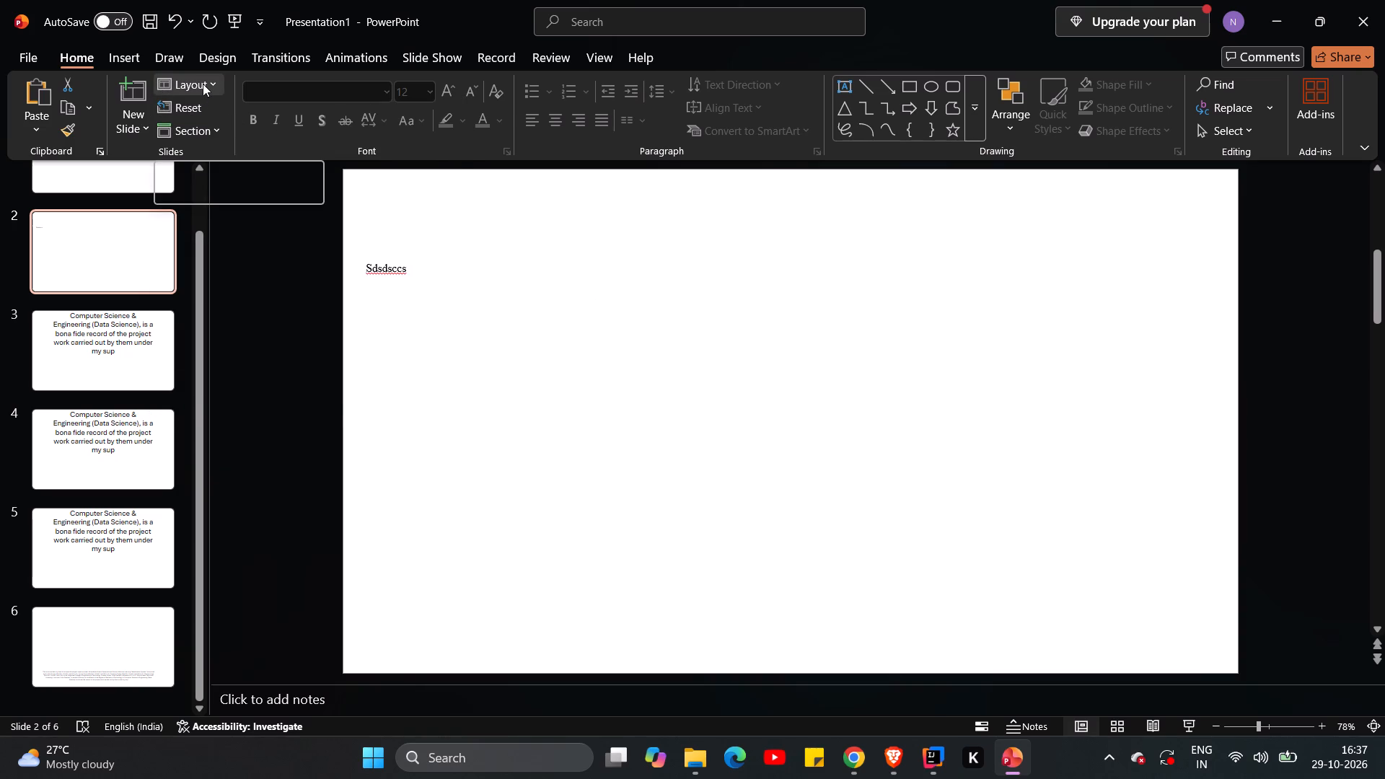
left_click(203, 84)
Insert a new blank slide directly after slide 2 and select it.
left_click(135, 80)
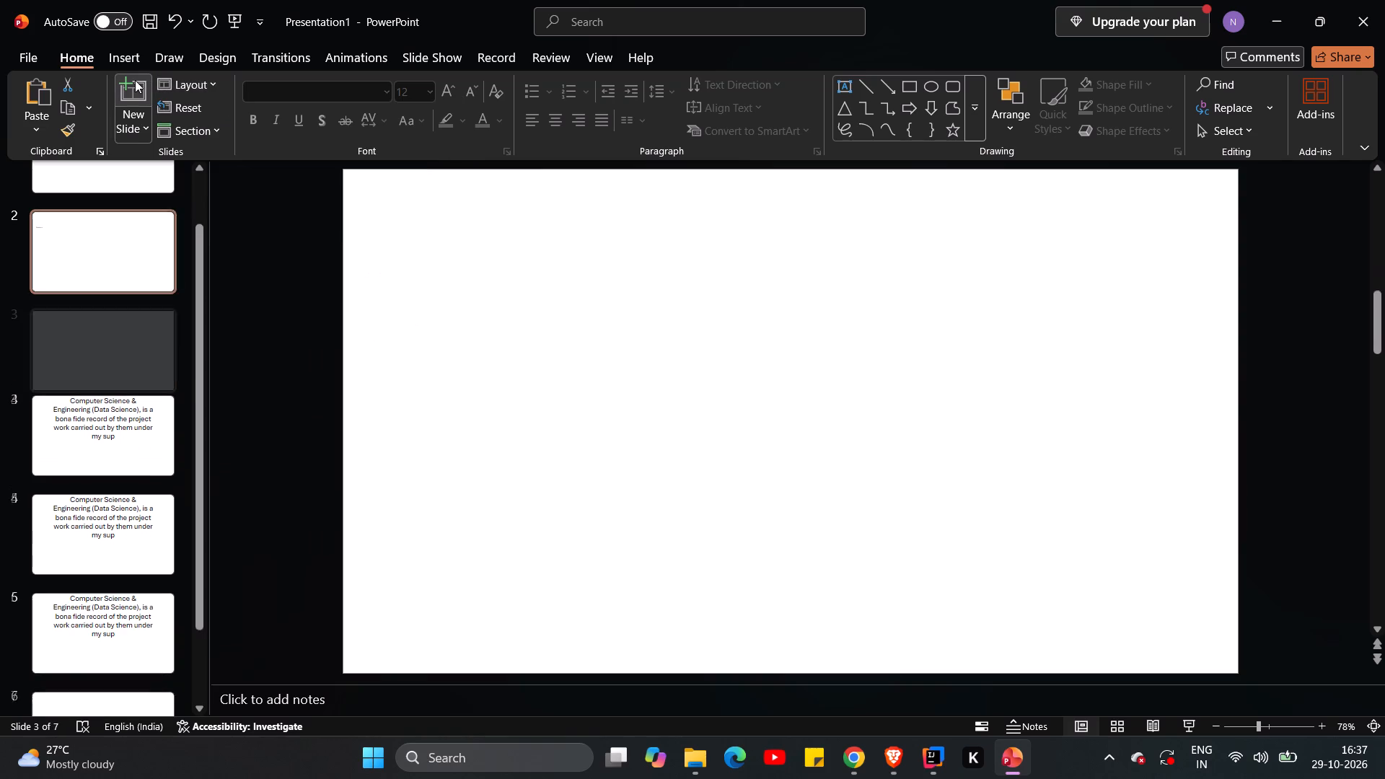
left_click(130, 326)
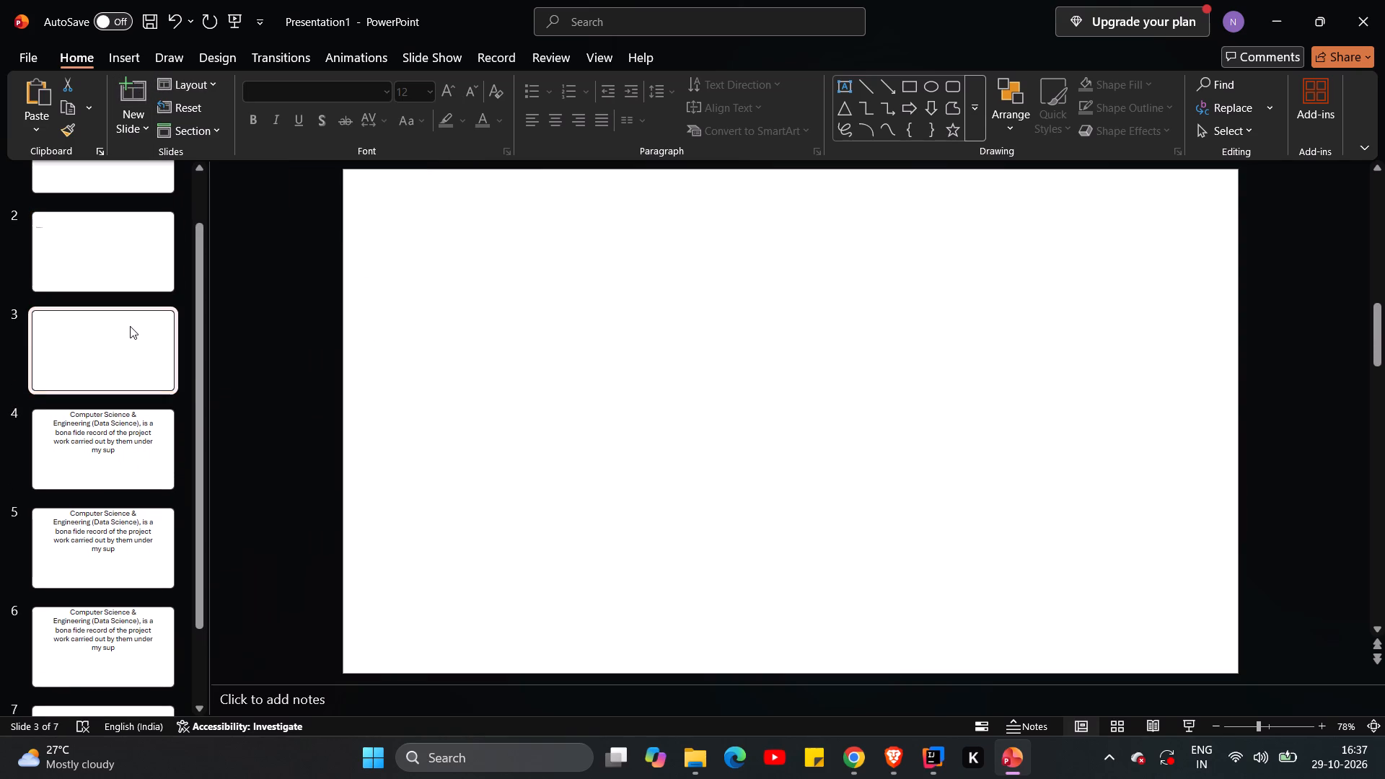
Create a text box in the upper part of slide 3, stretch it to near the slide's left edge, and enter "Add new".
triple_click(755, 283)
left_click(755, 283)
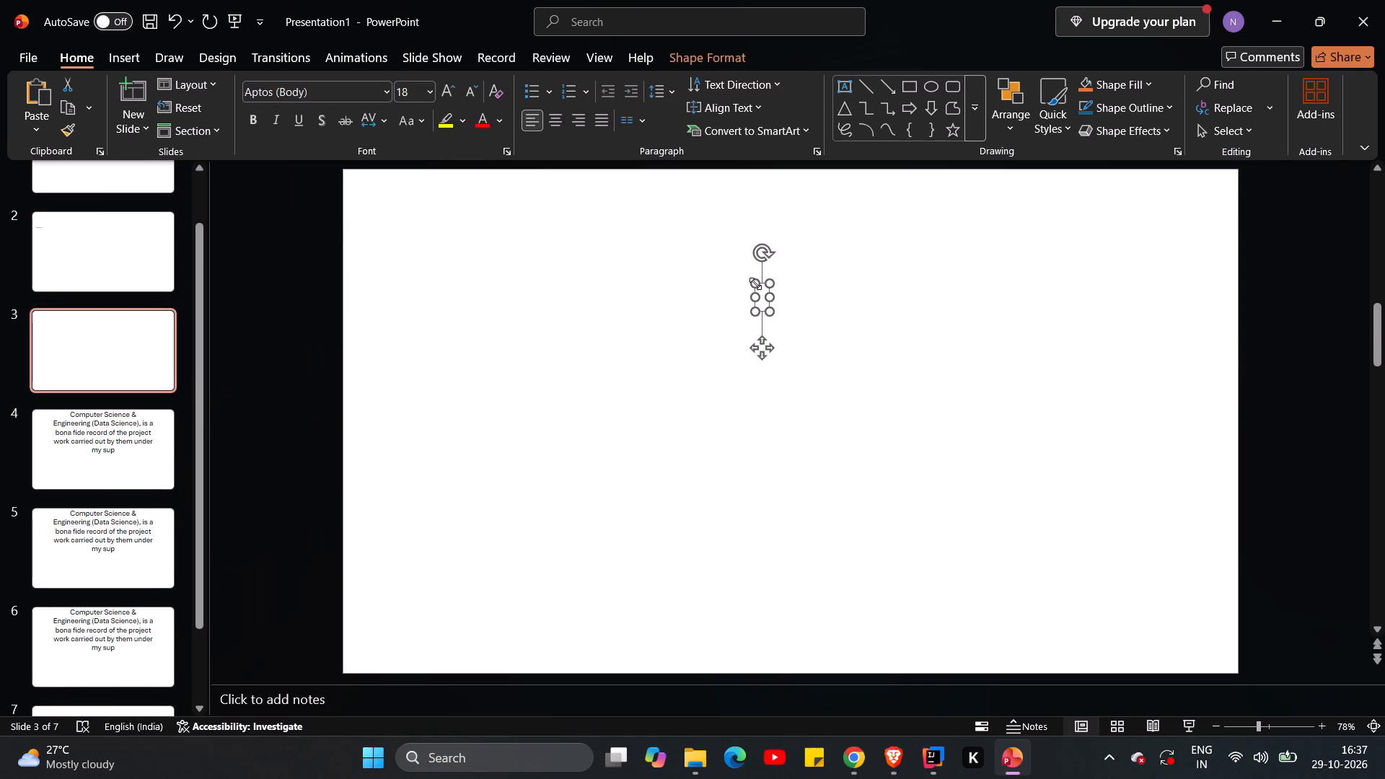
left_click_drag(755, 283, 378, 269)
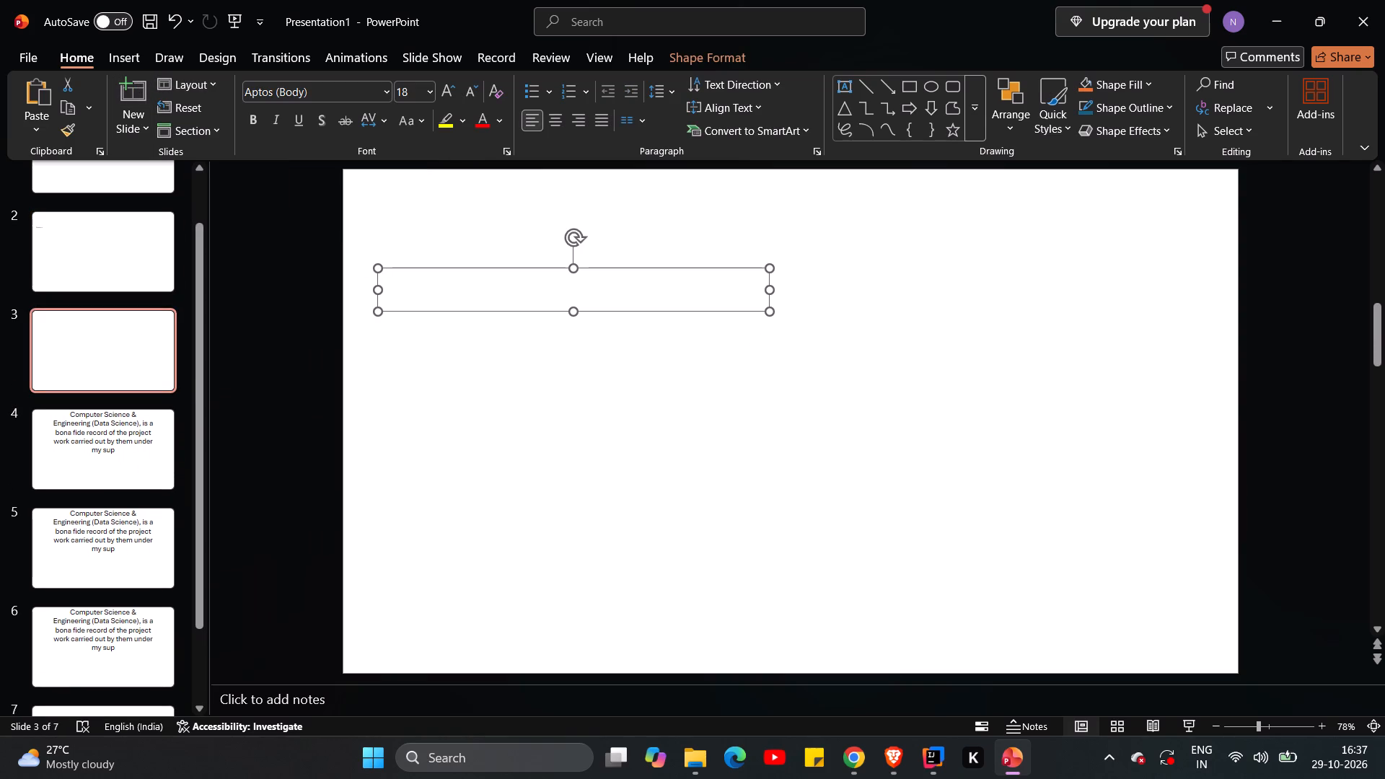
left_click(507, 289)
type("add new")
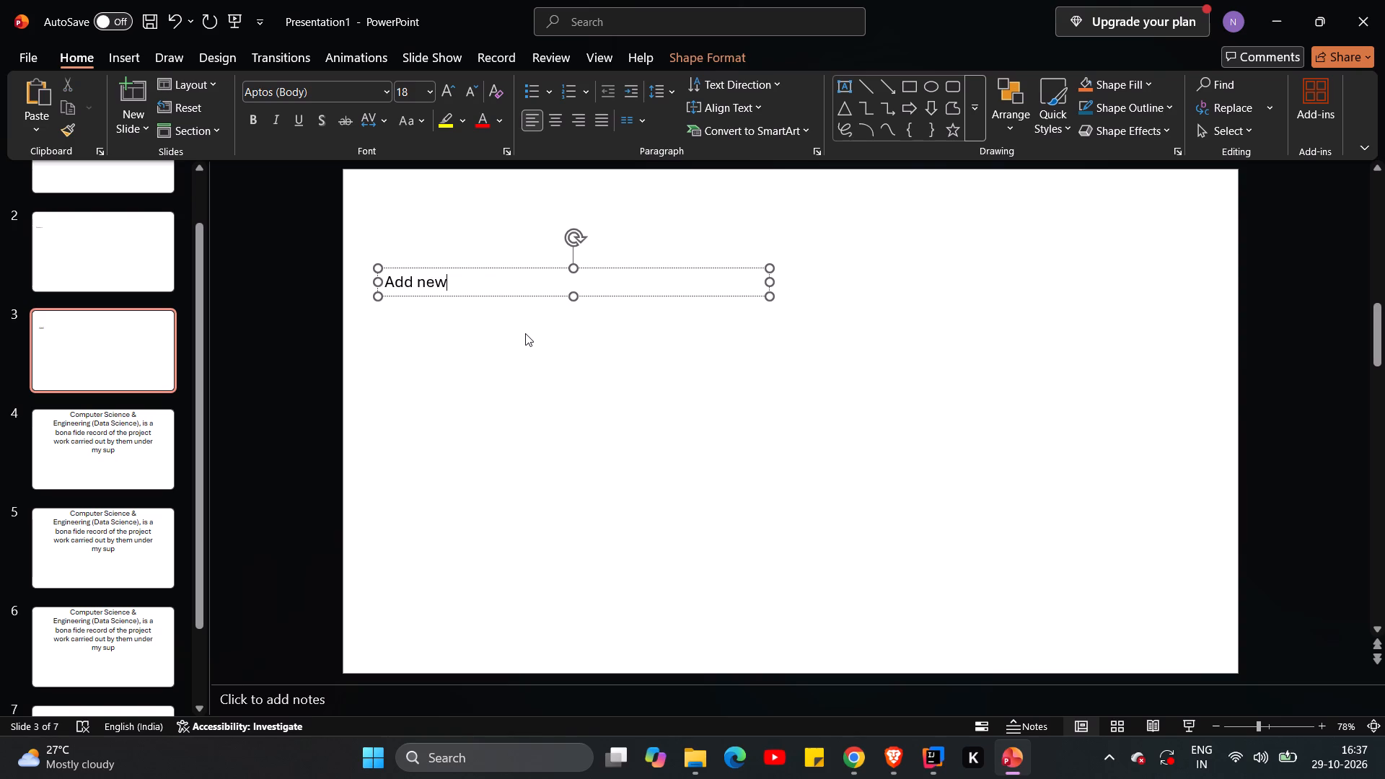
key("space")
Set the font at the text insertion point to Times New Roman, size 12.
left_click(382, 86)
left_click(359, 209)
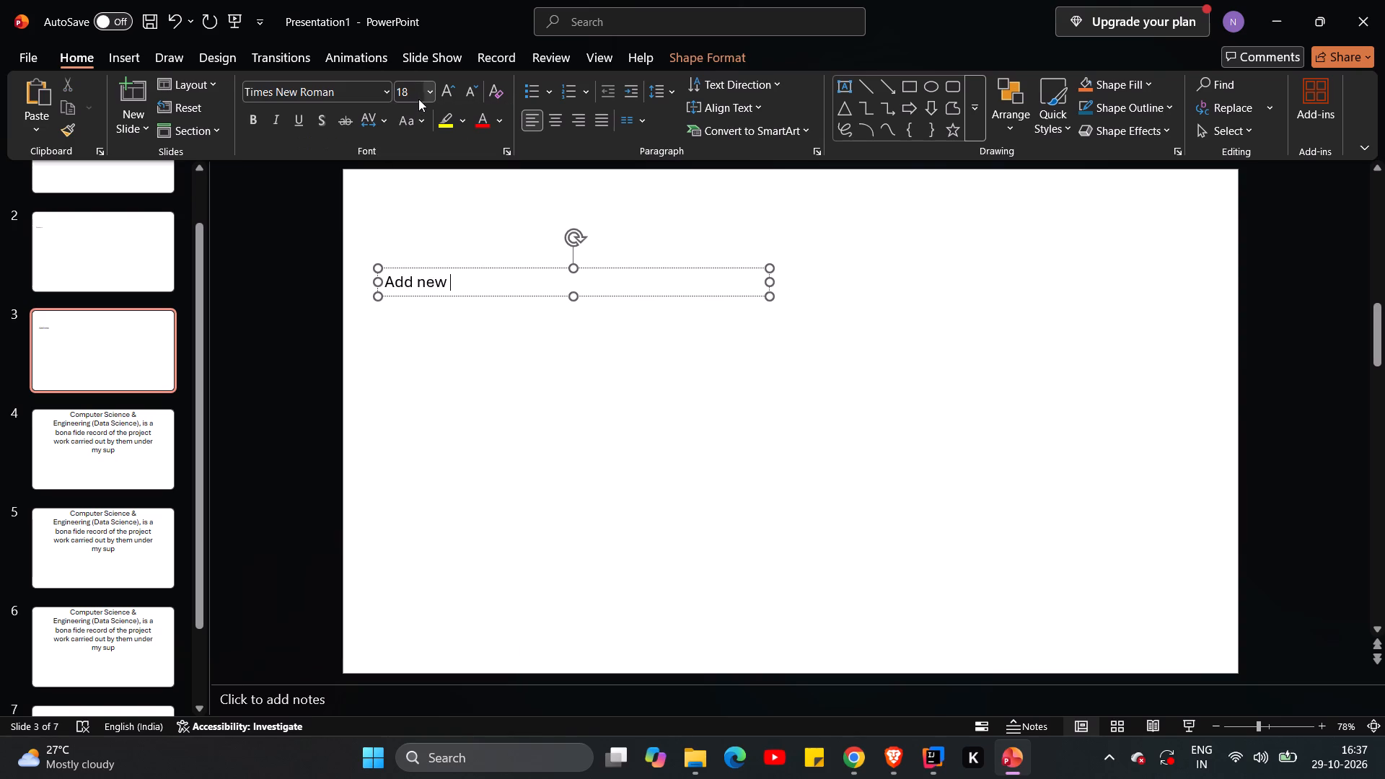
left_click(413, 97)
key("BackSpace")
type("12")
key("Return")
Continue the text box line after "Add new" with the word "slides", correcting any typos.
type("s;ides")
key("space")
key("BackSpace")
key("BackSpace")
key("BackSpace")
key("BackSpace")
key("BackSpace")
key("BackSpace")
key("BackSpace")
type("slied")
key("BackSpace")
key("BackSpace")
type("des")
key("space")
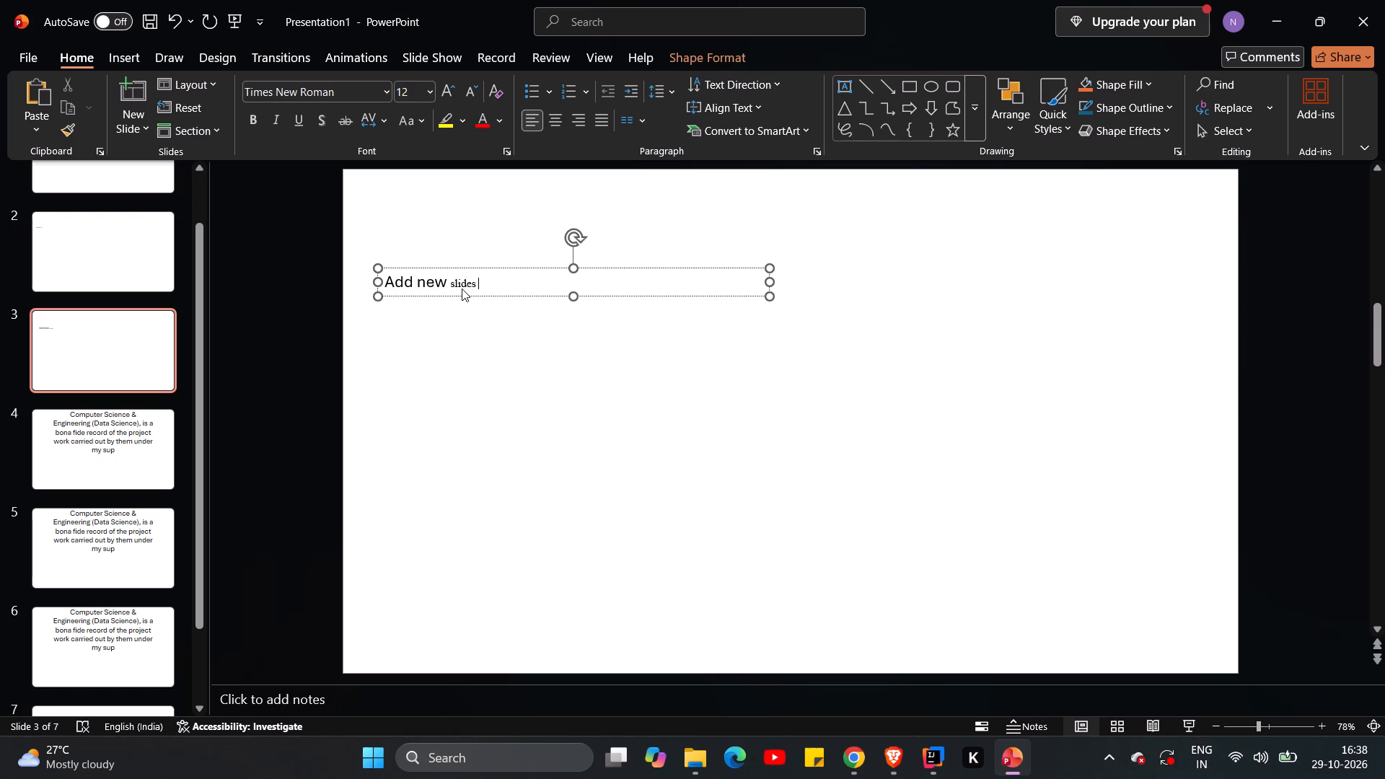
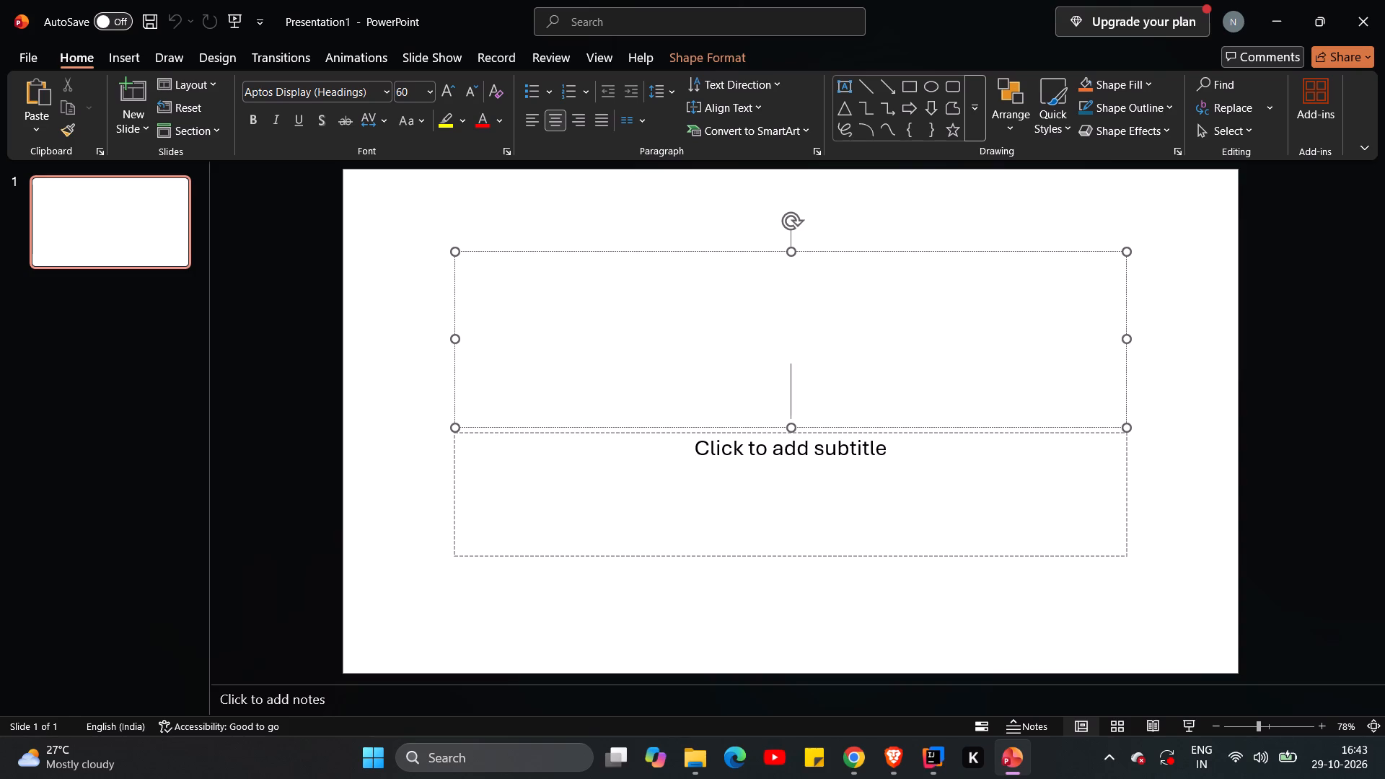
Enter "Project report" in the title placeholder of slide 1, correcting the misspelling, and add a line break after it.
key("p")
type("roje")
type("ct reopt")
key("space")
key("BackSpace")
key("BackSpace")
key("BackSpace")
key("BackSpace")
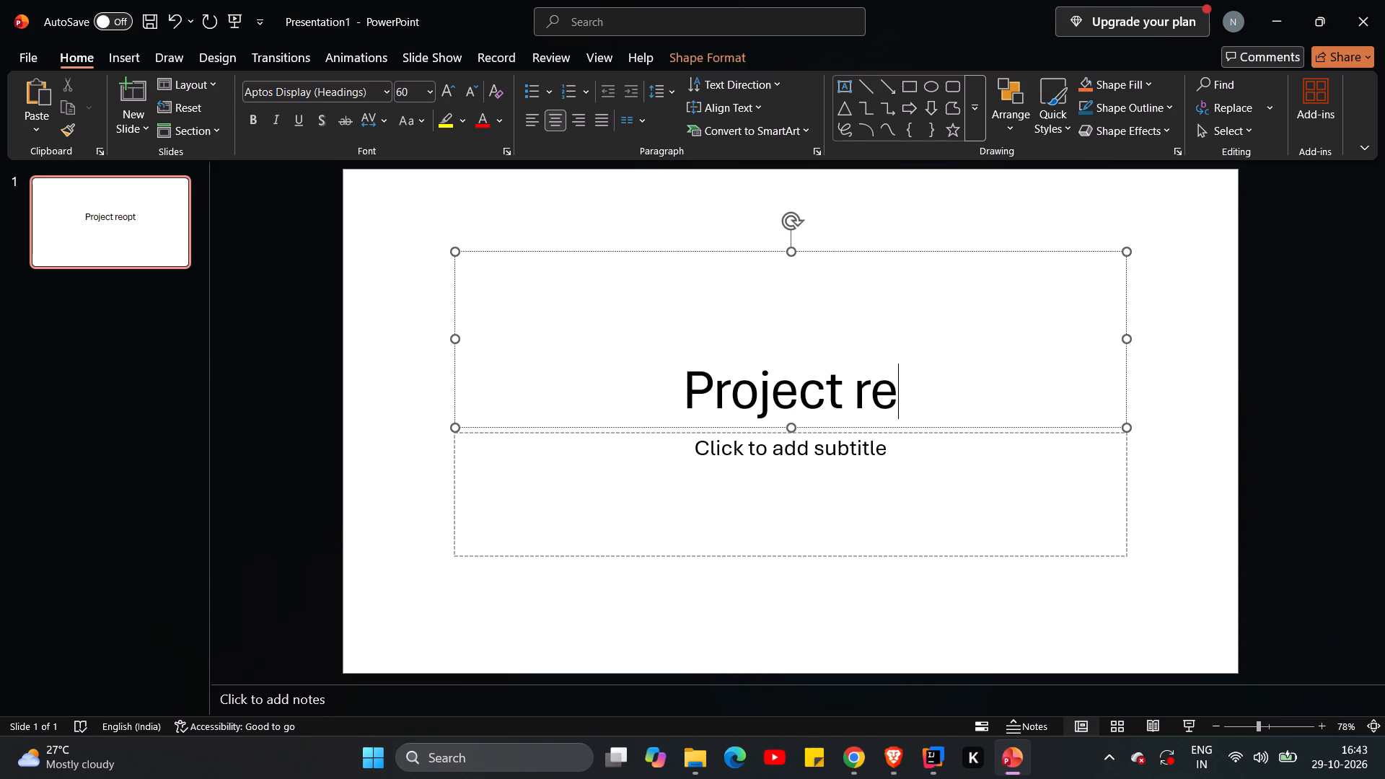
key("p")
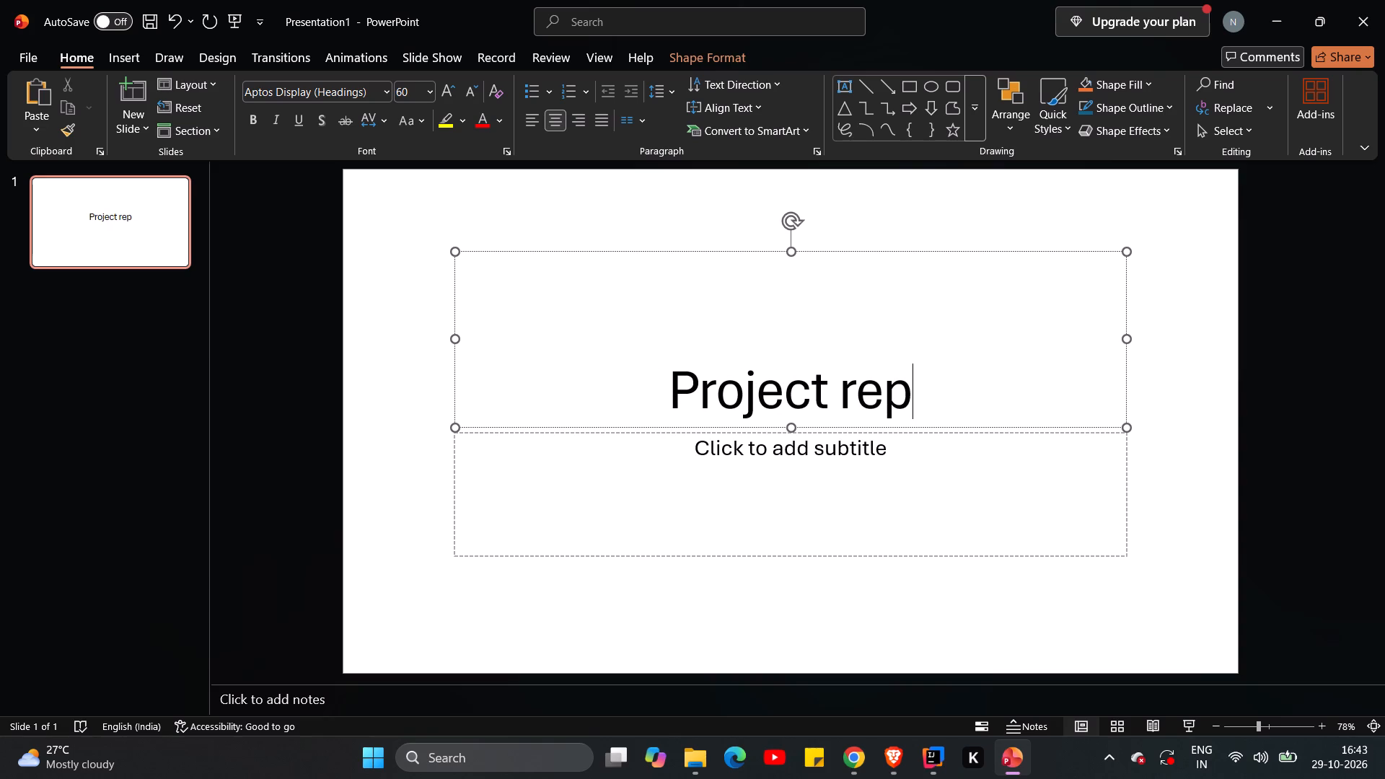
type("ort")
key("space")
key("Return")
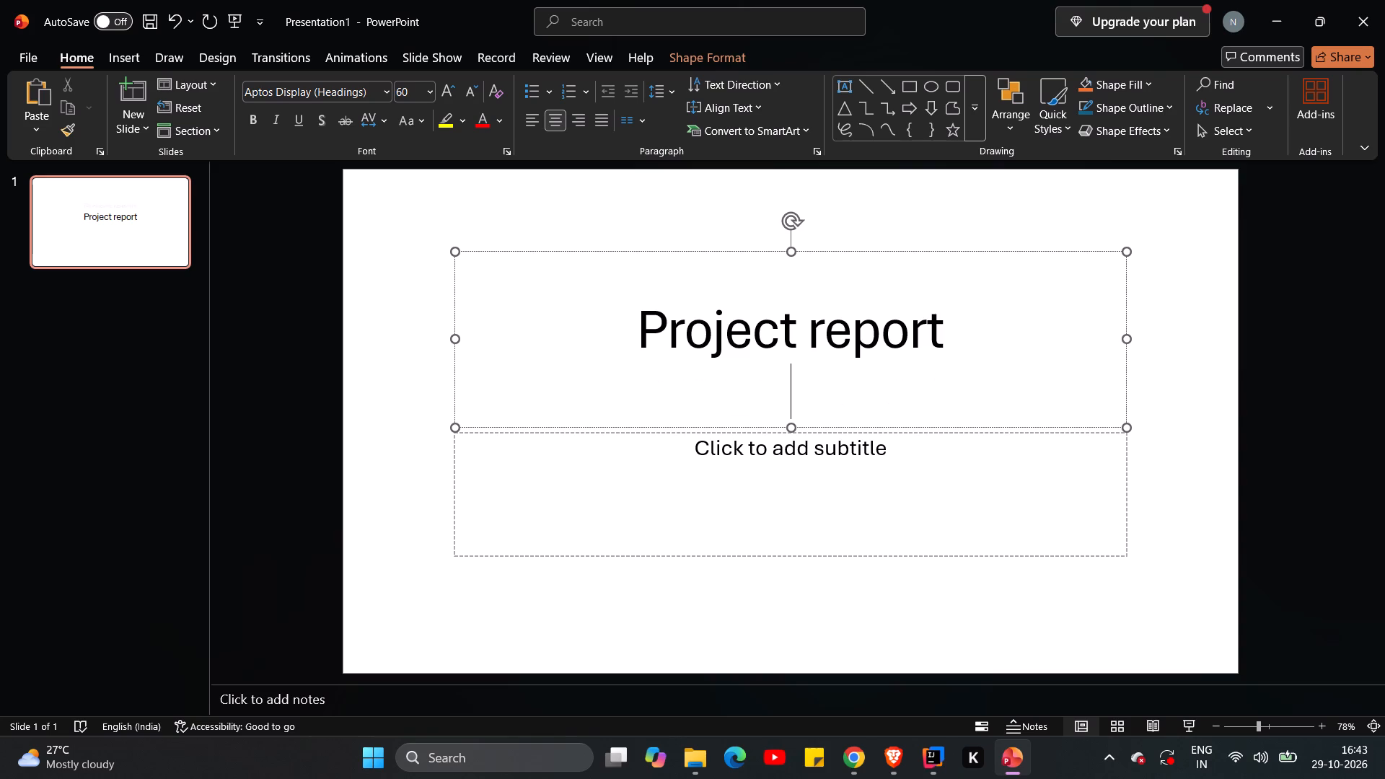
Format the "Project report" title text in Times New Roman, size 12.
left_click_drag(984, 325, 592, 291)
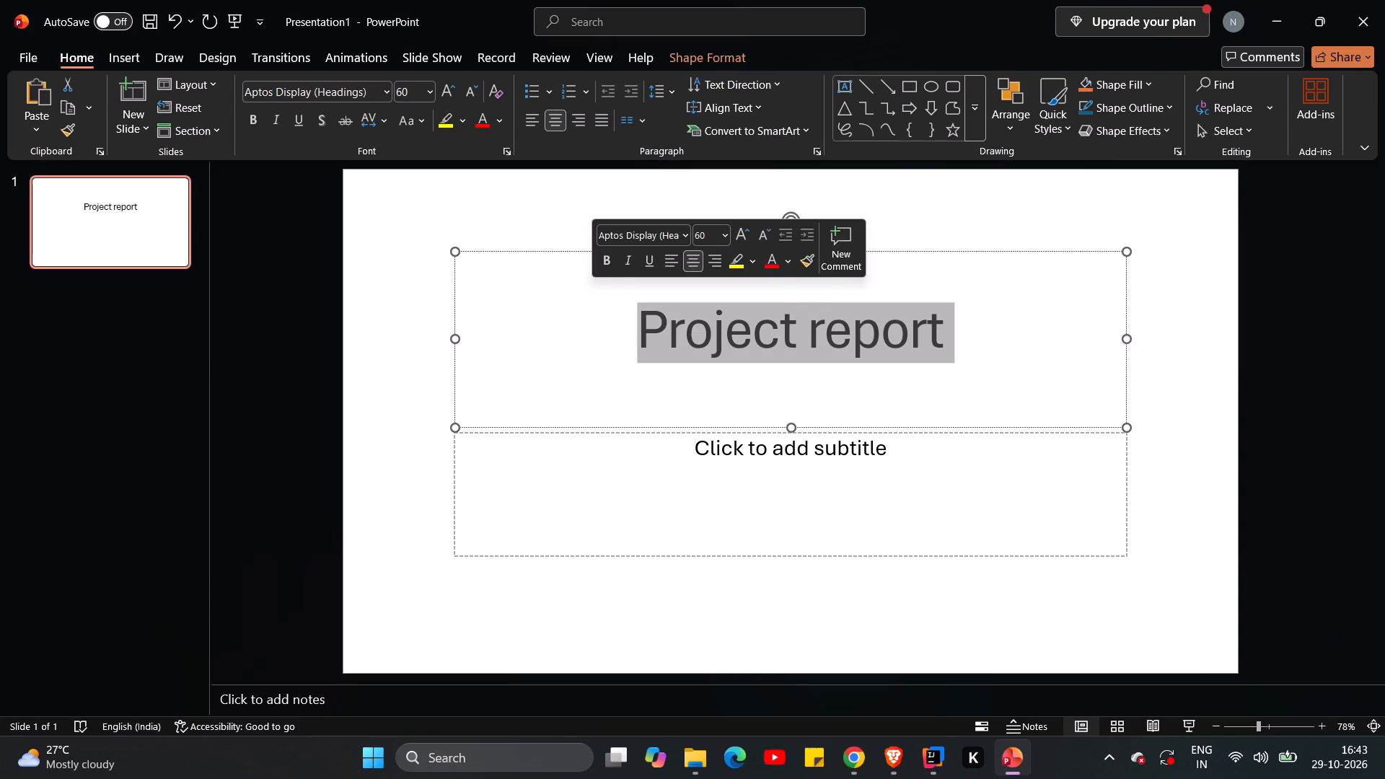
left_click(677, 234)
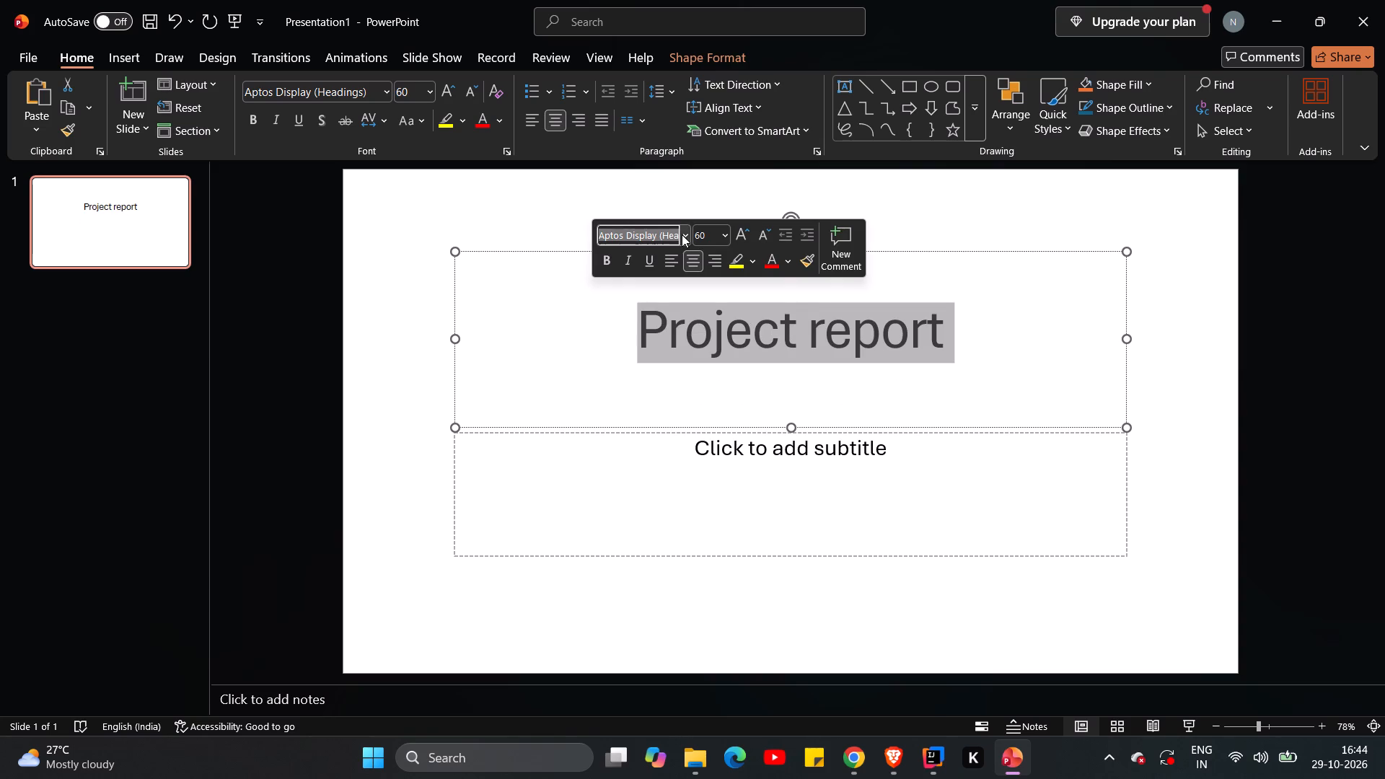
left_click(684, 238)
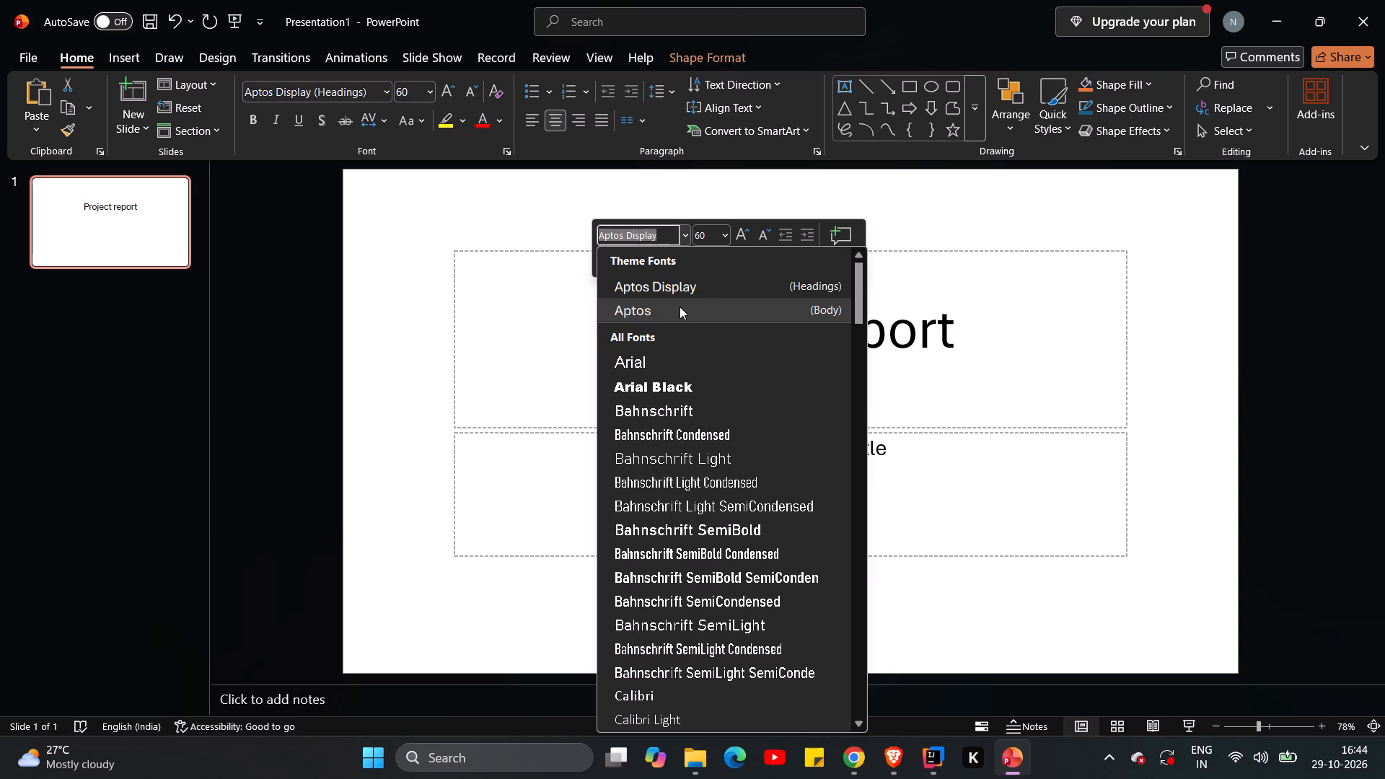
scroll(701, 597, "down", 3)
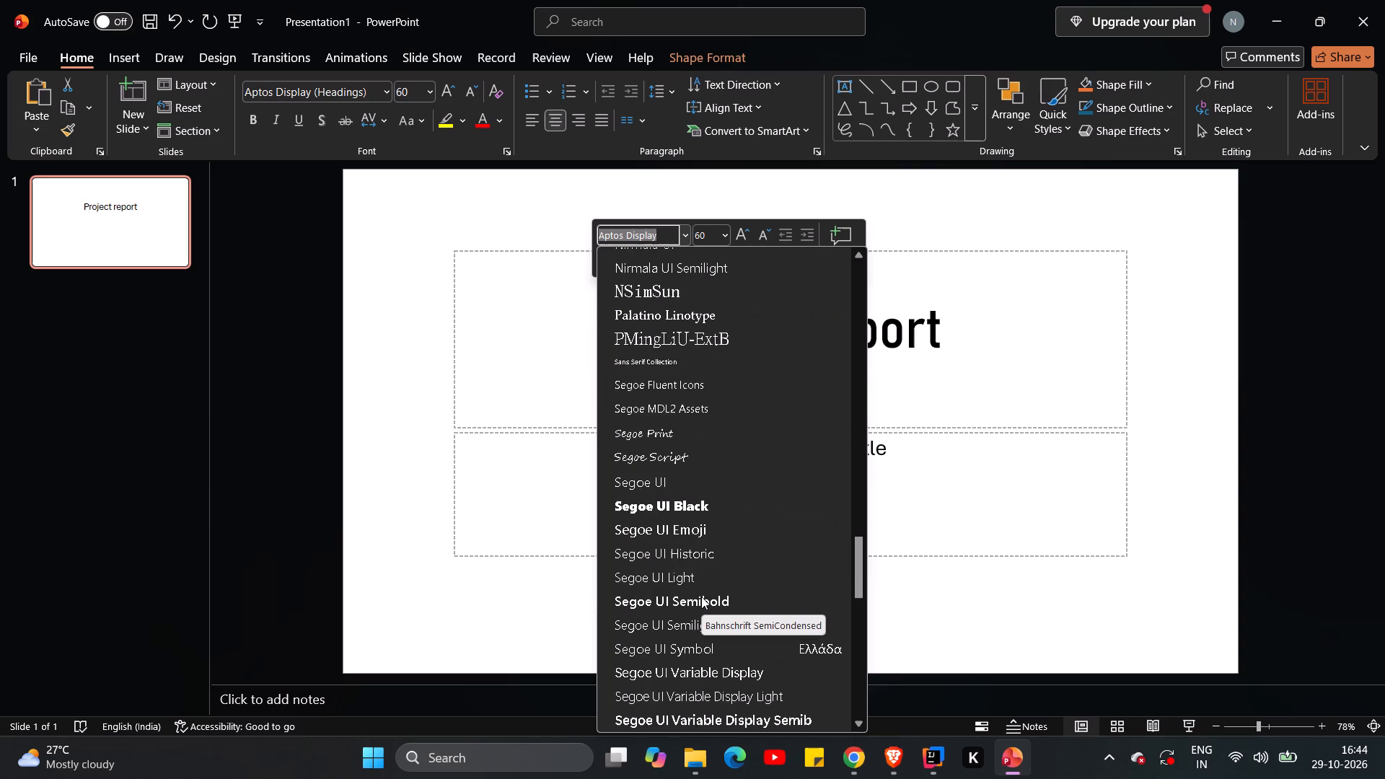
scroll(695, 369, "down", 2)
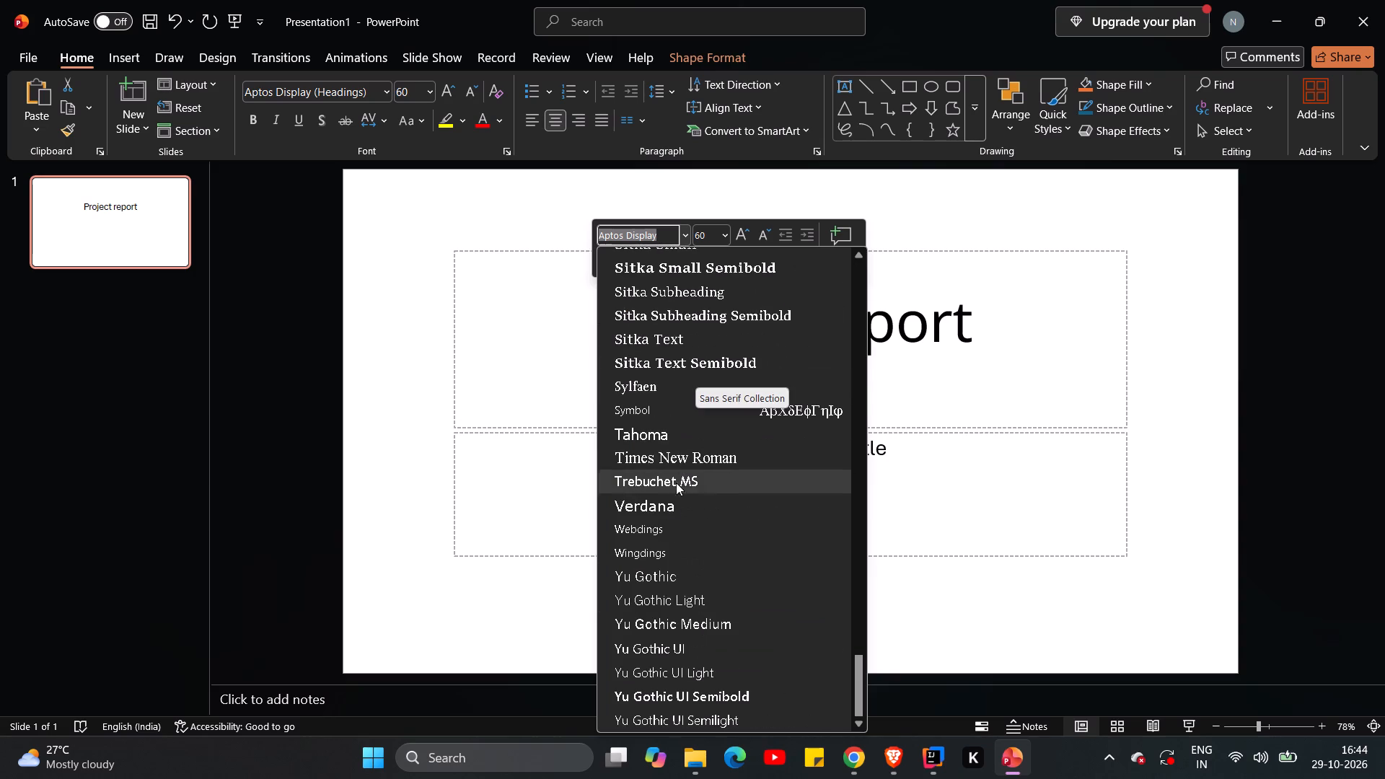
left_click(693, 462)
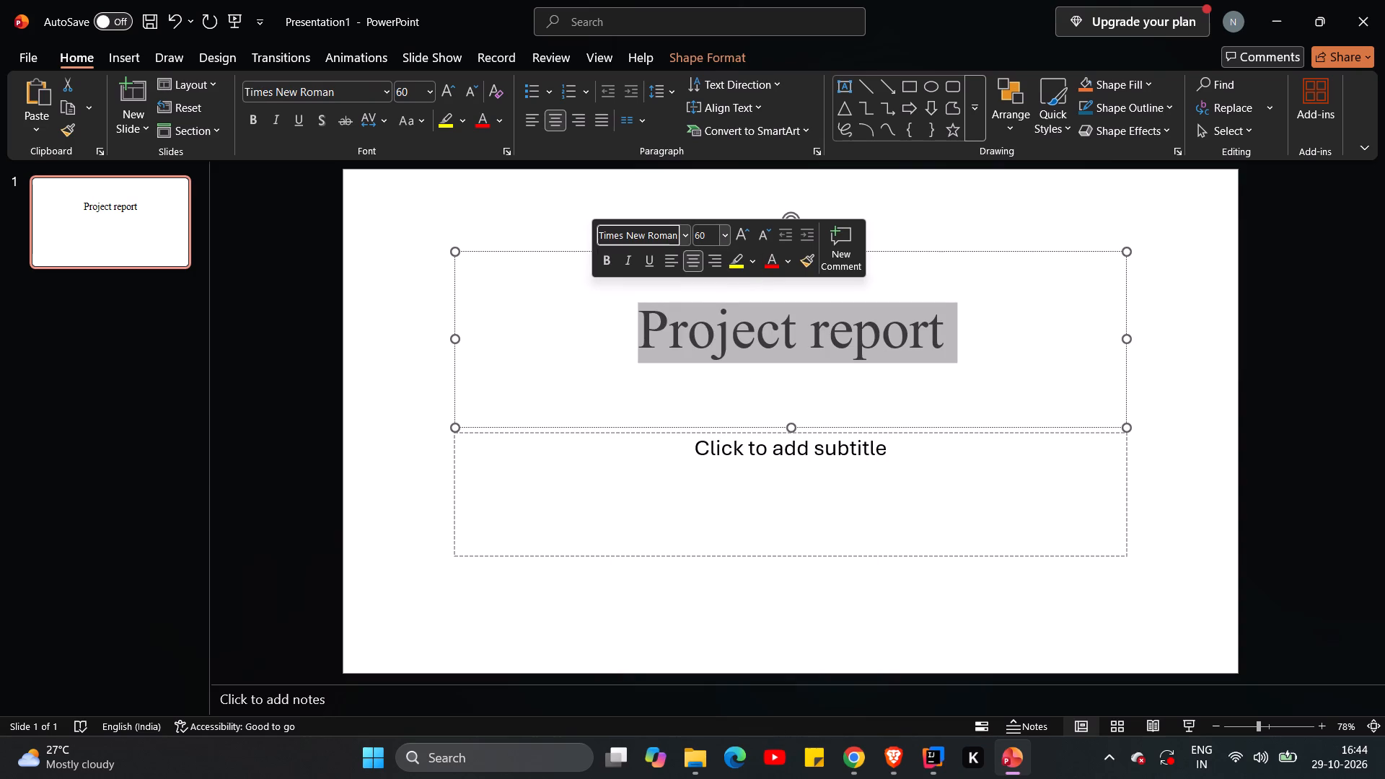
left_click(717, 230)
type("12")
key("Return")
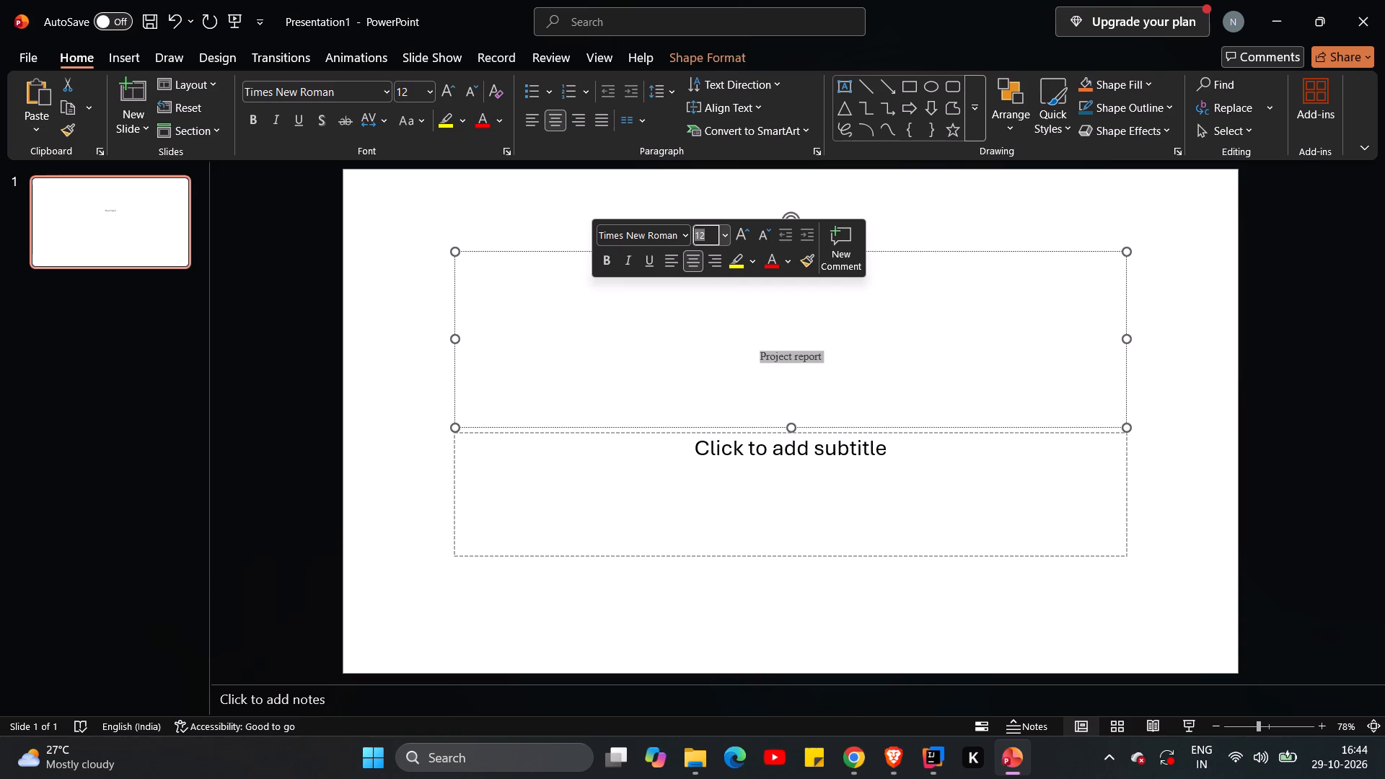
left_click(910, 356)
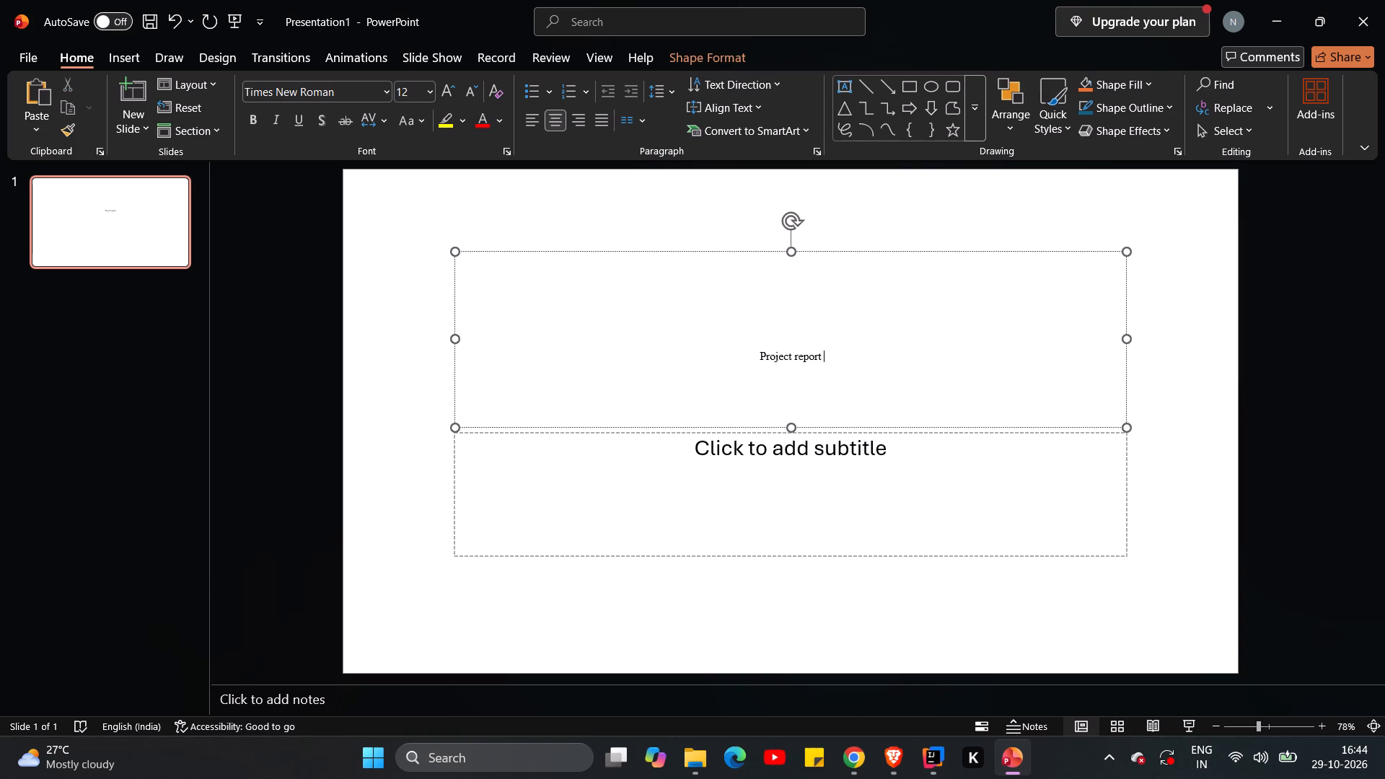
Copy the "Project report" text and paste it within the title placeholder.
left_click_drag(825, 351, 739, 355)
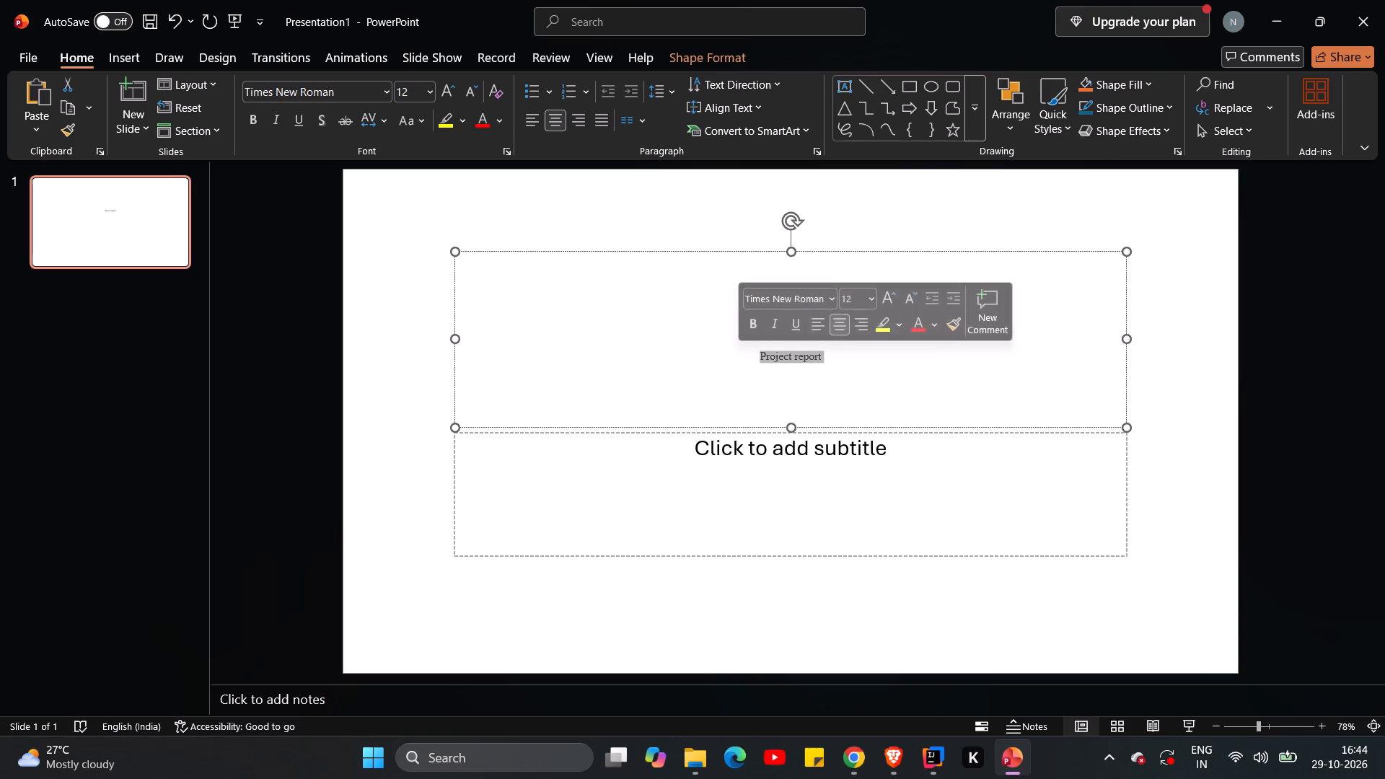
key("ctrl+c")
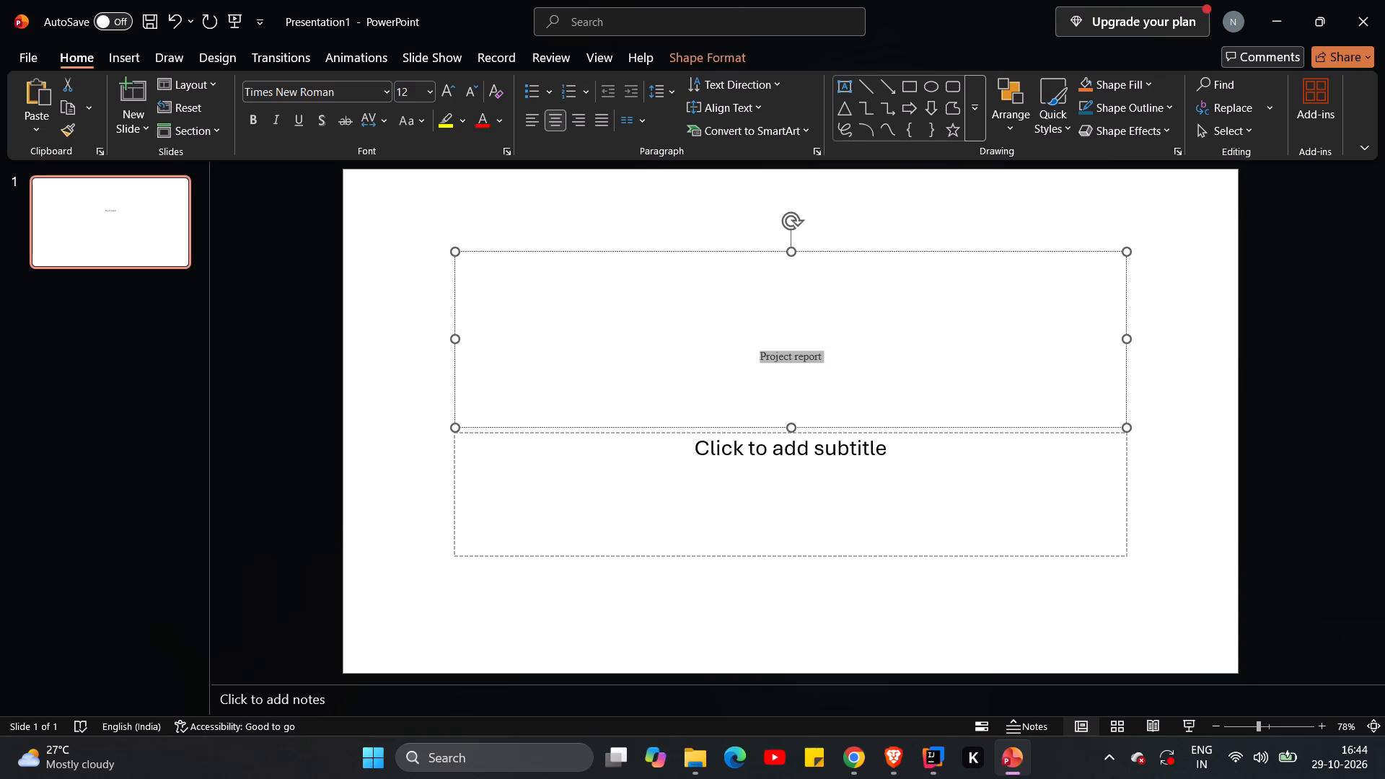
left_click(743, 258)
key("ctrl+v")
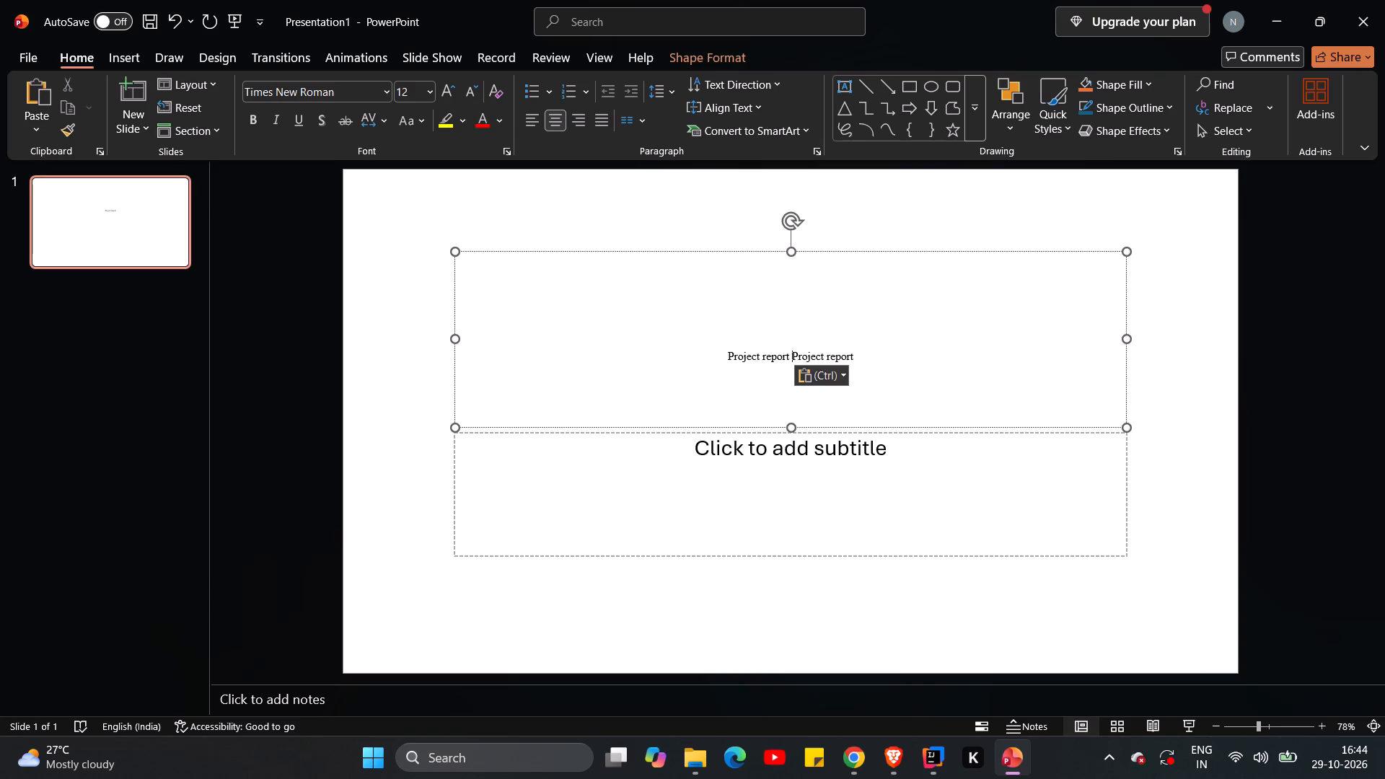
Replace all the text in the title placeholder with a single blank space.
double_click(789, 291)
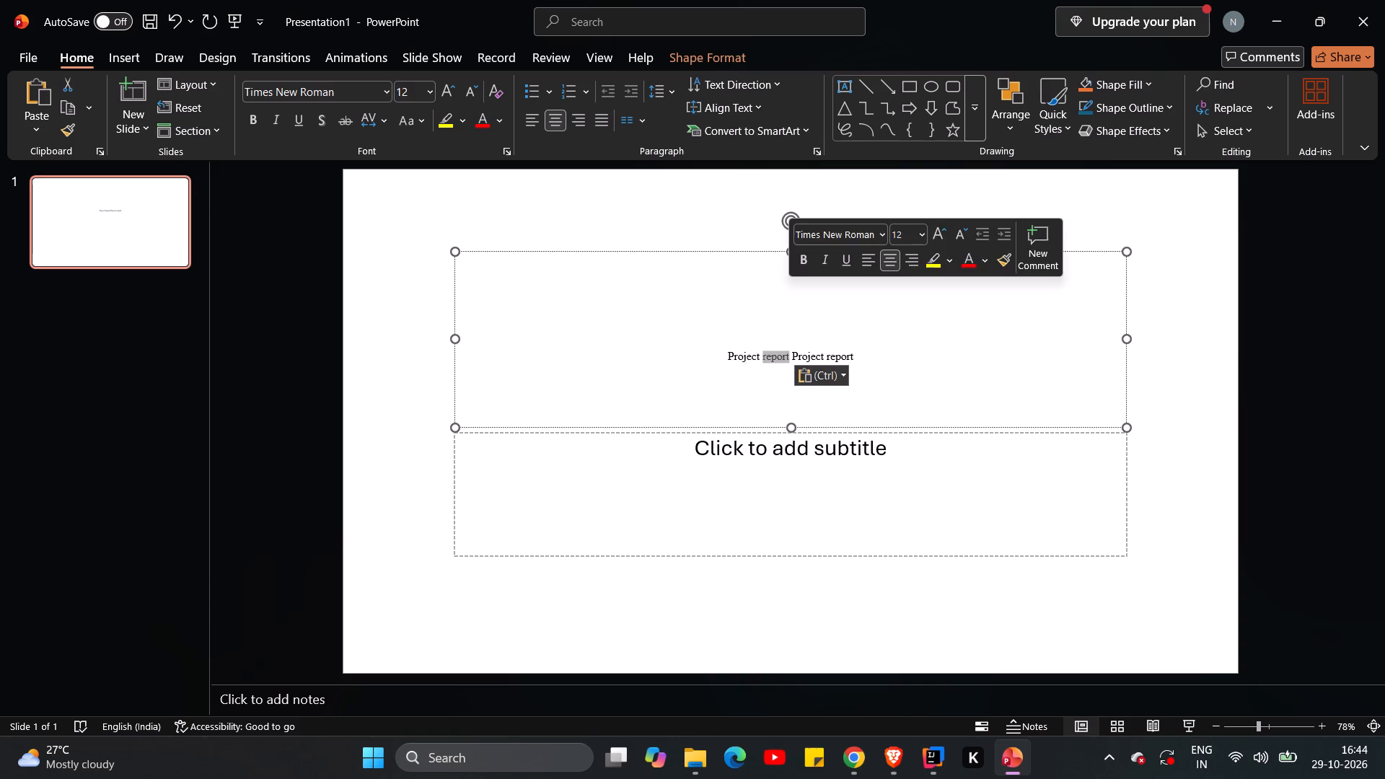
left_click(755, 279)
left_click_drag(964, 340, 661, 363)
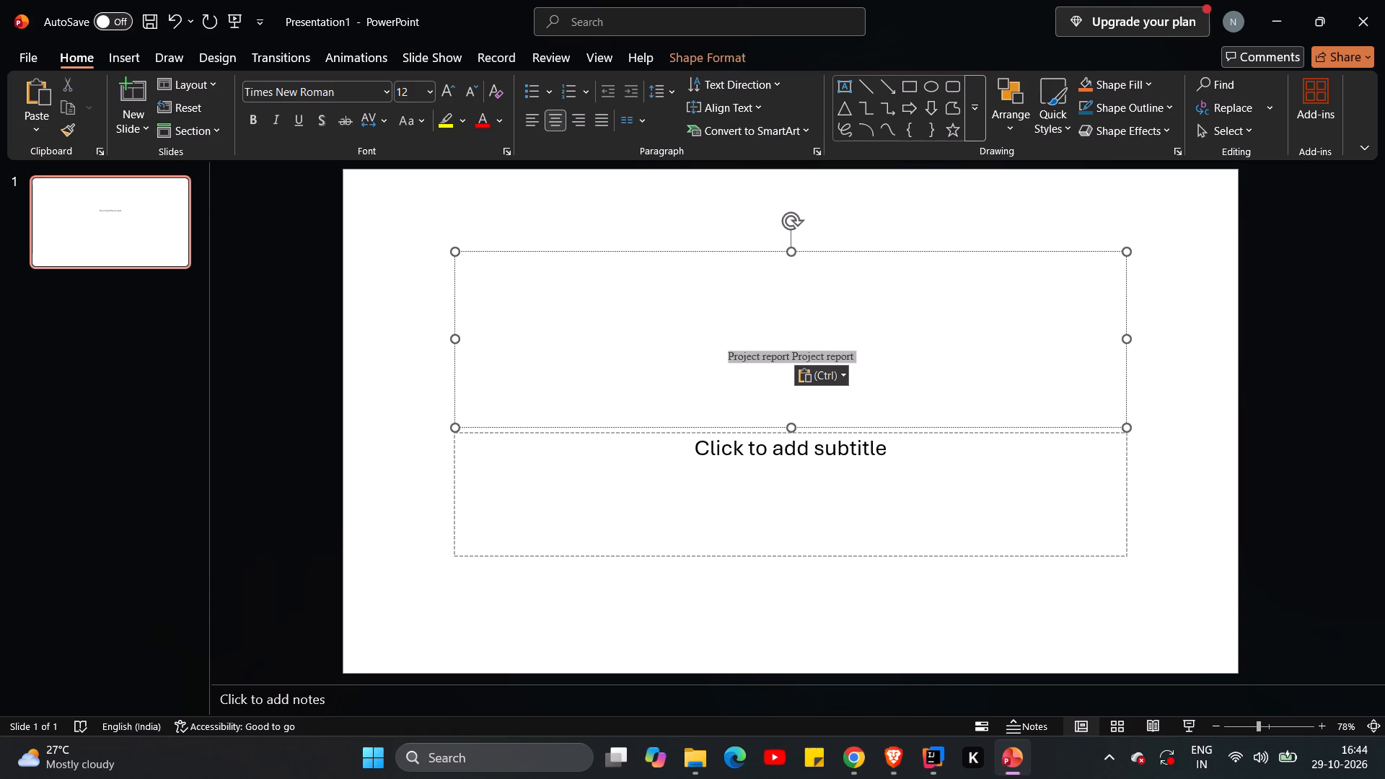
left_click_drag(661, 363, 619, 360)
key("space")
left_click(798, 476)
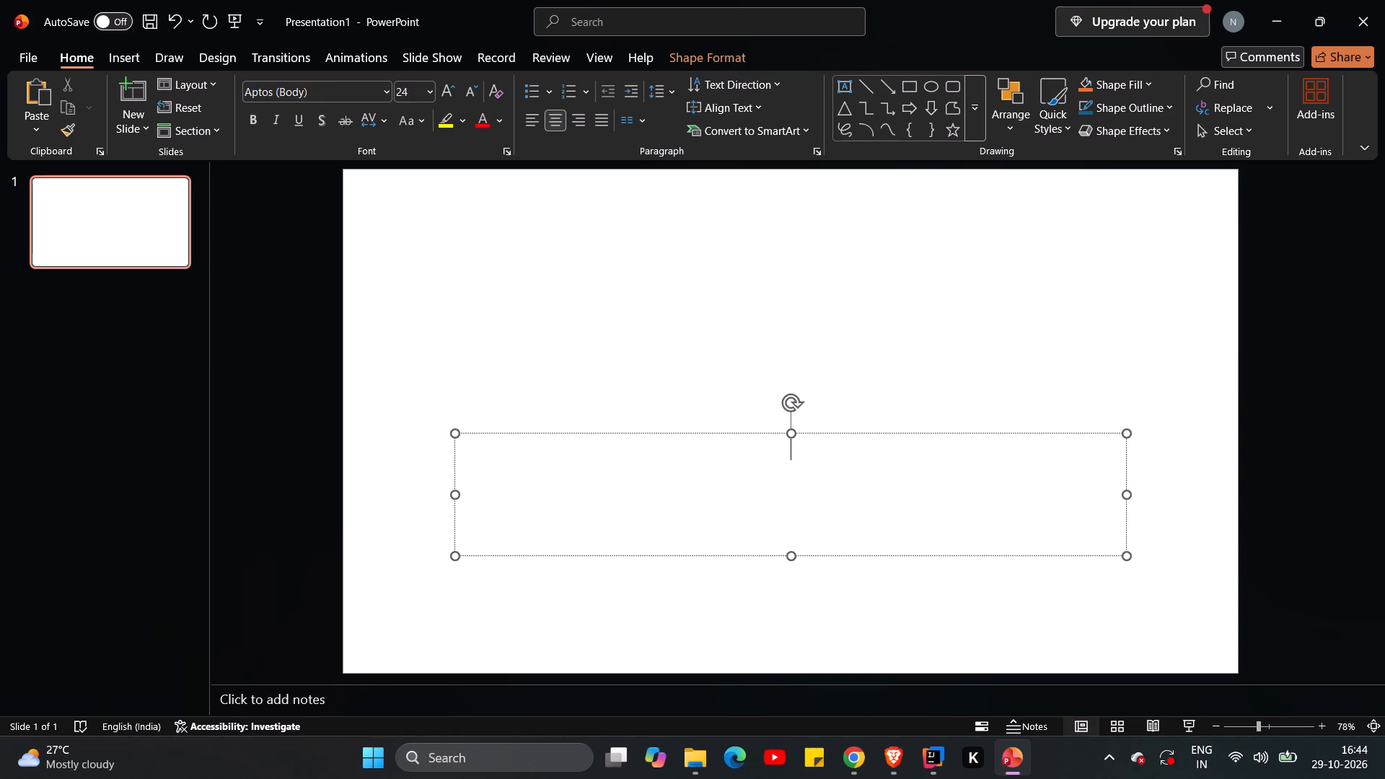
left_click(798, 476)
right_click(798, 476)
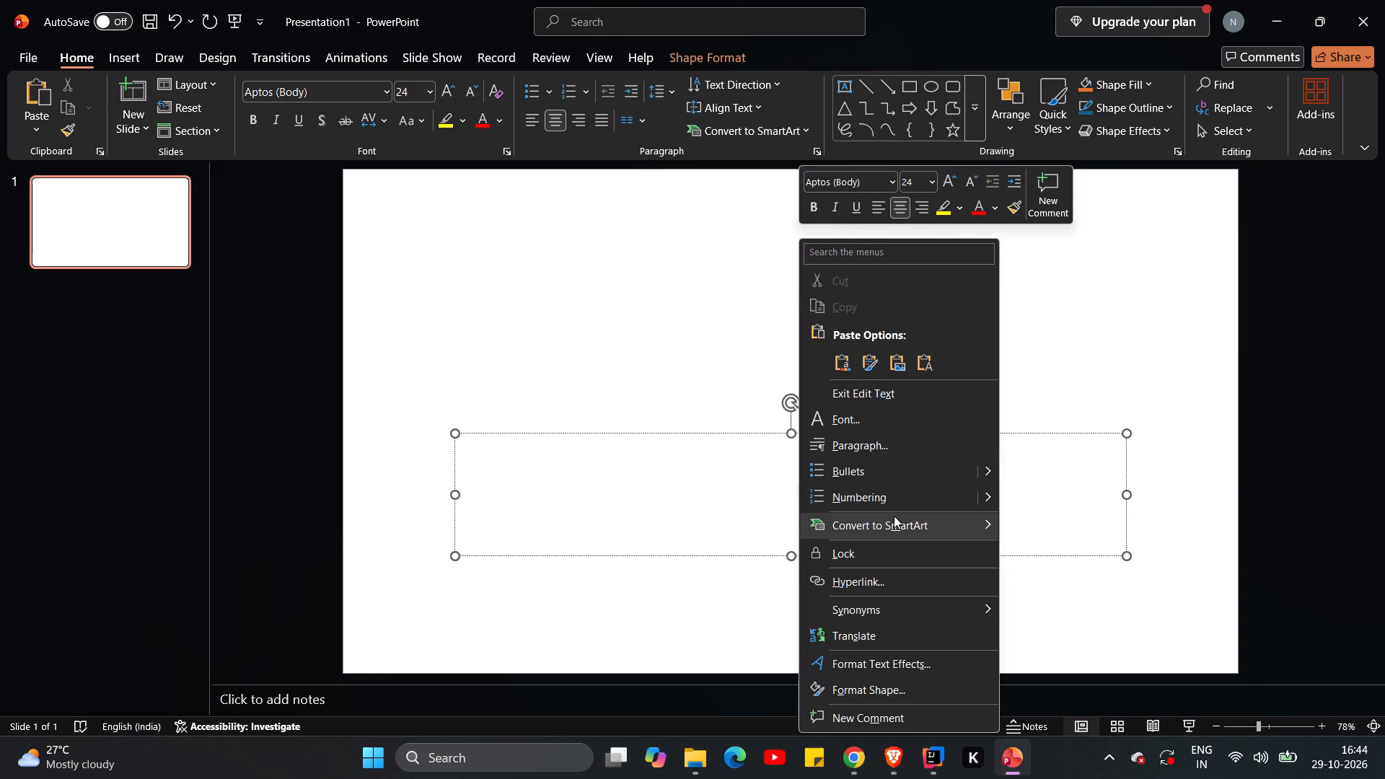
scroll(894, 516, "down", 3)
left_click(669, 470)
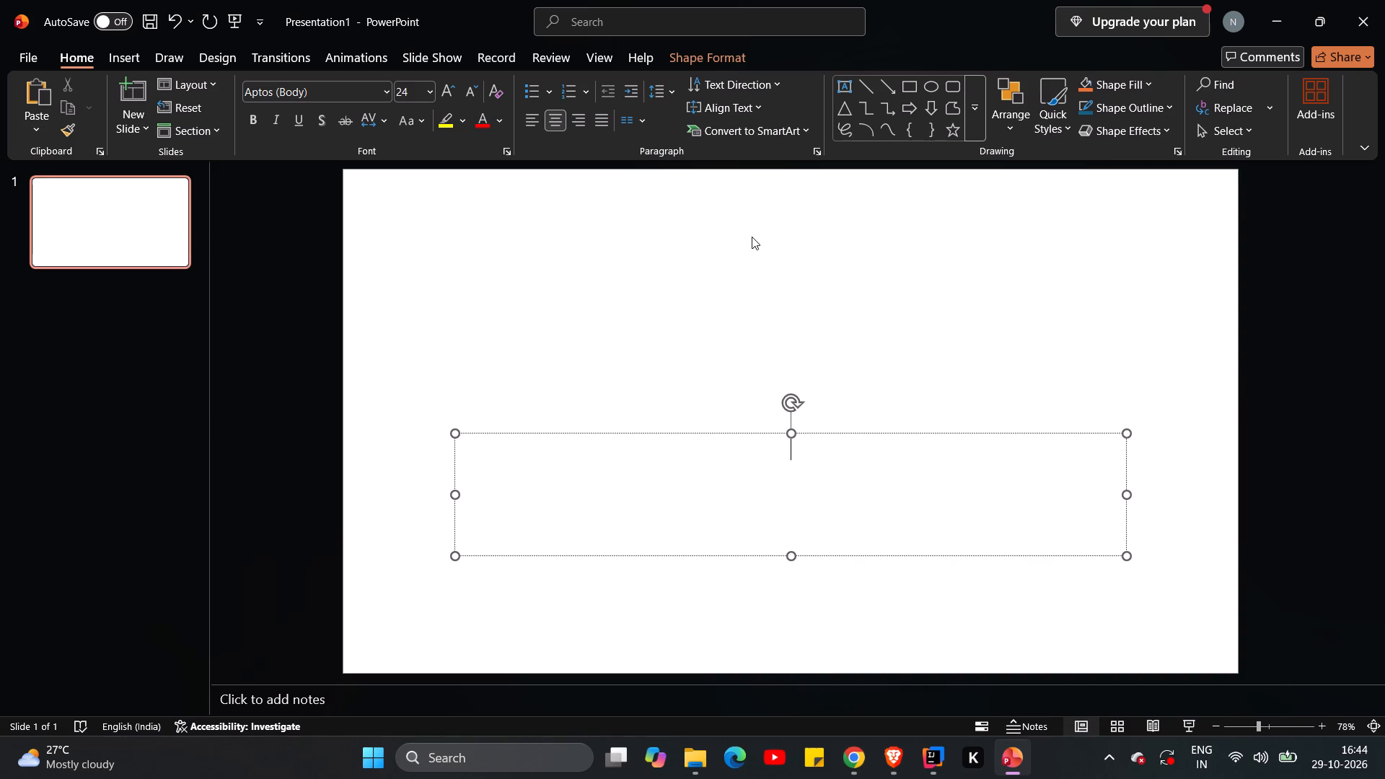
Enlarge the subtitle placeholder to cover nearly the whole slide, extending just past its bottom edge, and place the text cursor inside it.
left_click(752, 237)
left_click_drag(718, 434, 677, 243)
left_click_drag(787, 433, 705, 175)
left_click_drag(454, 364, 356, 350)
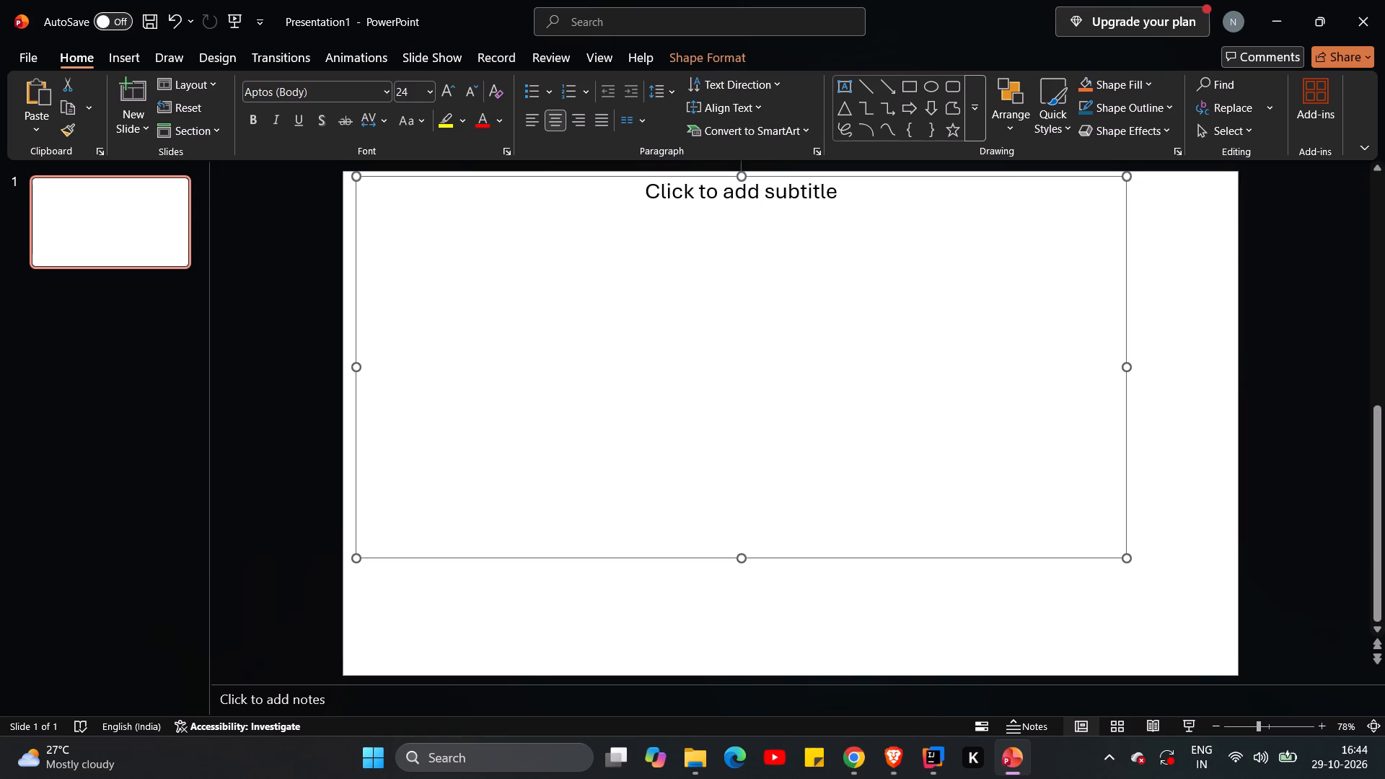
left_click_drag(1127, 369, 1228, 355)
left_click_drag(790, 552, 776, 629)
left_click(805, 407)
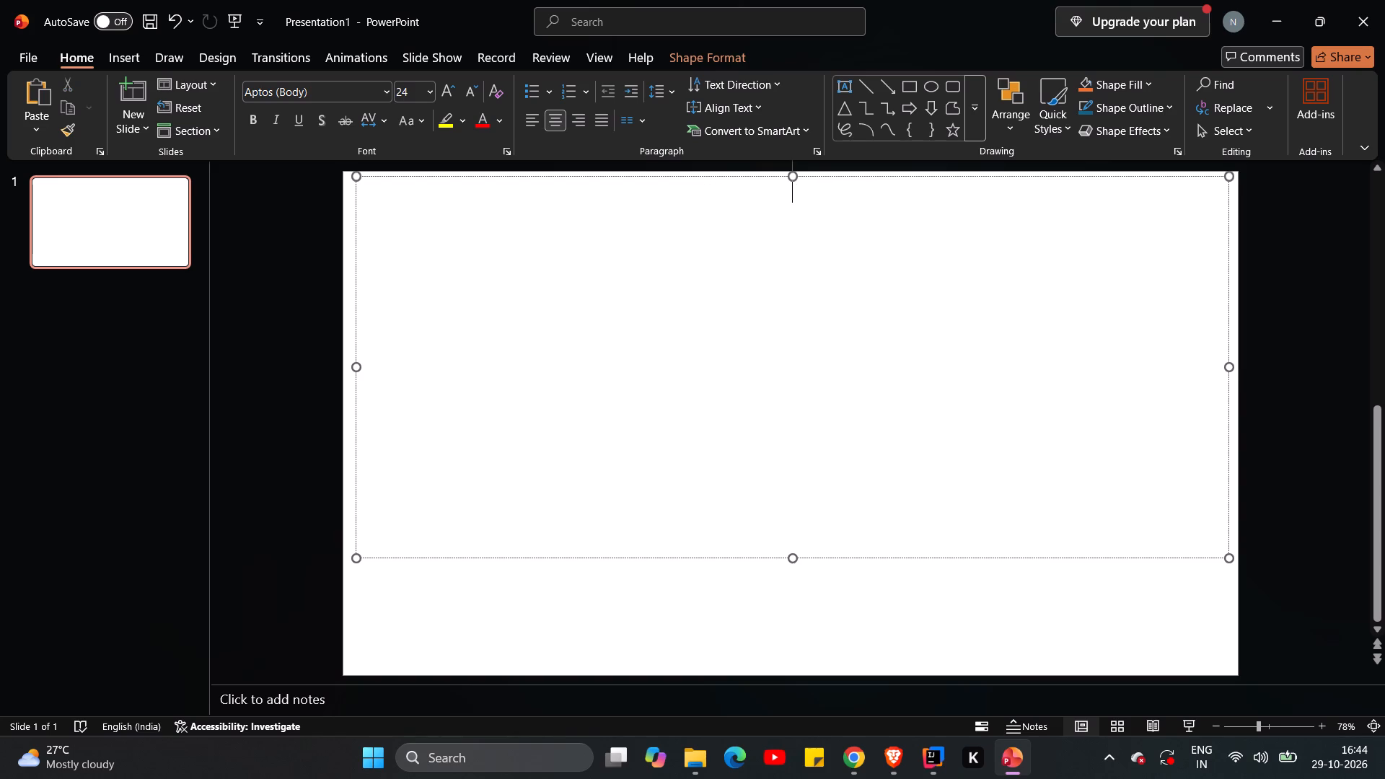
left_click_drag(793, 563, 781, 683)
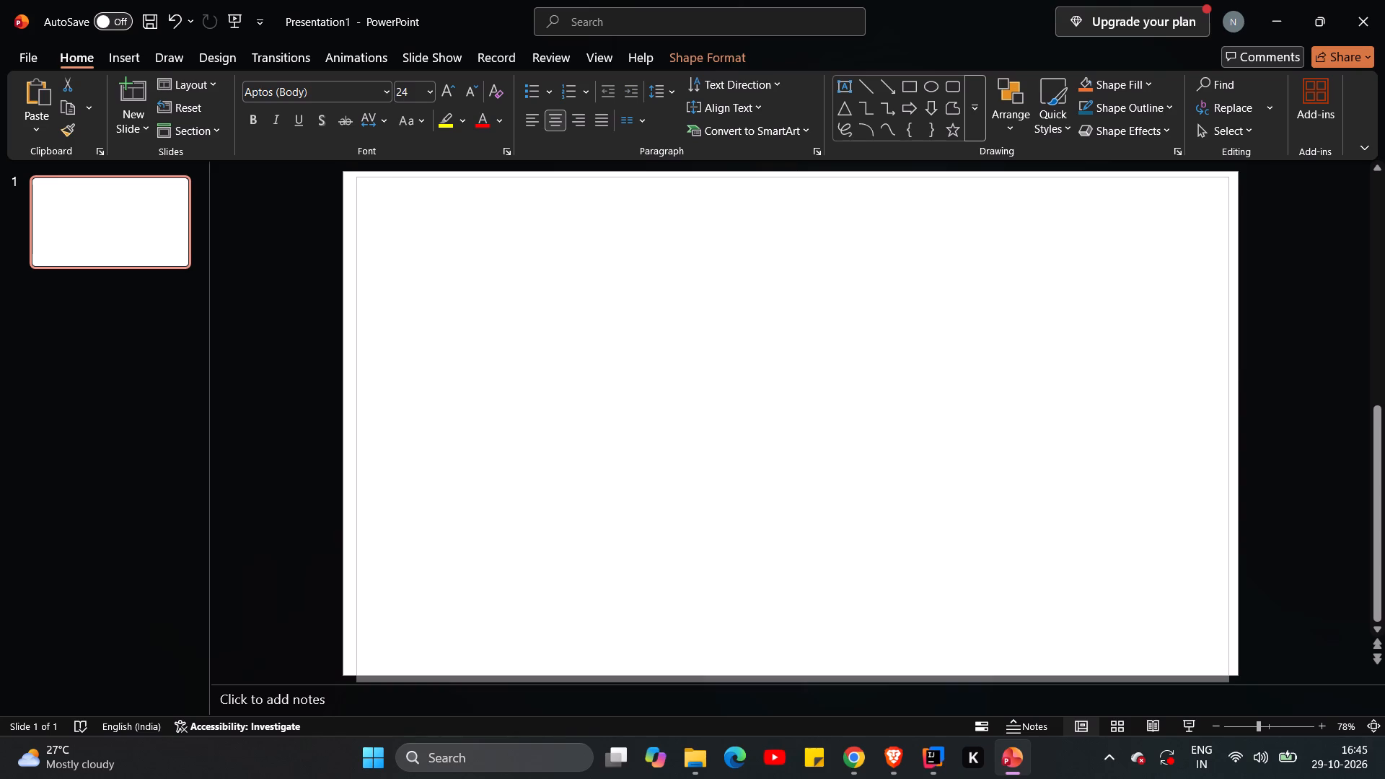
left_click_drag(781, 683, 768, 683)
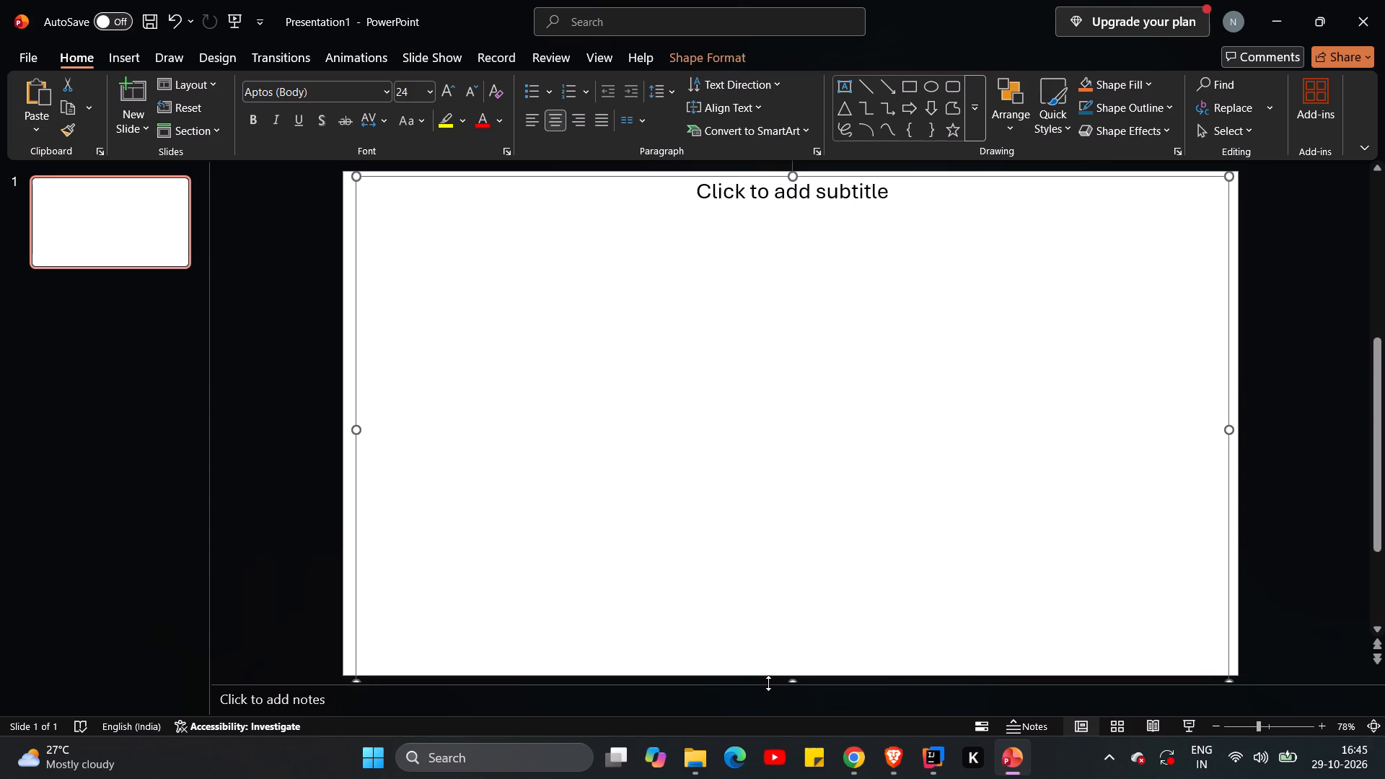
left_click(693, 450)
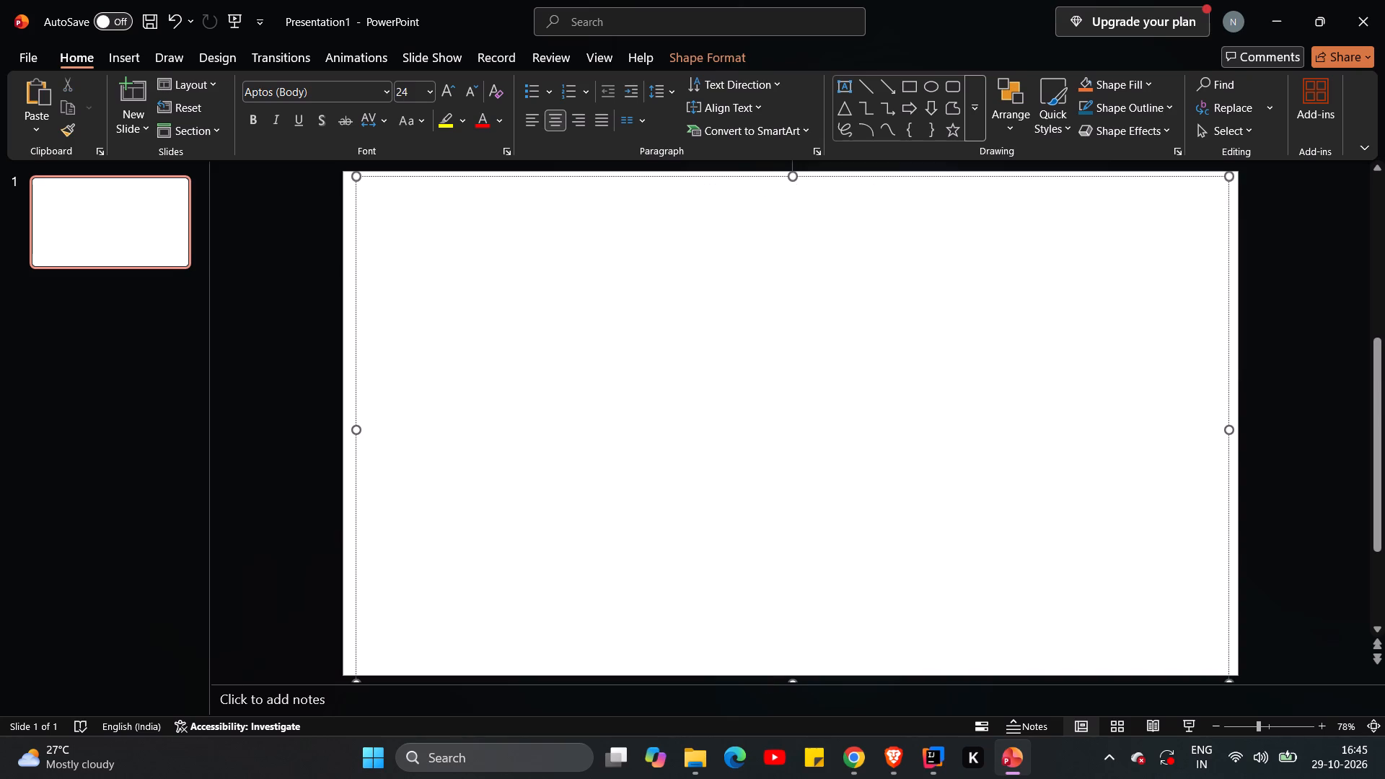
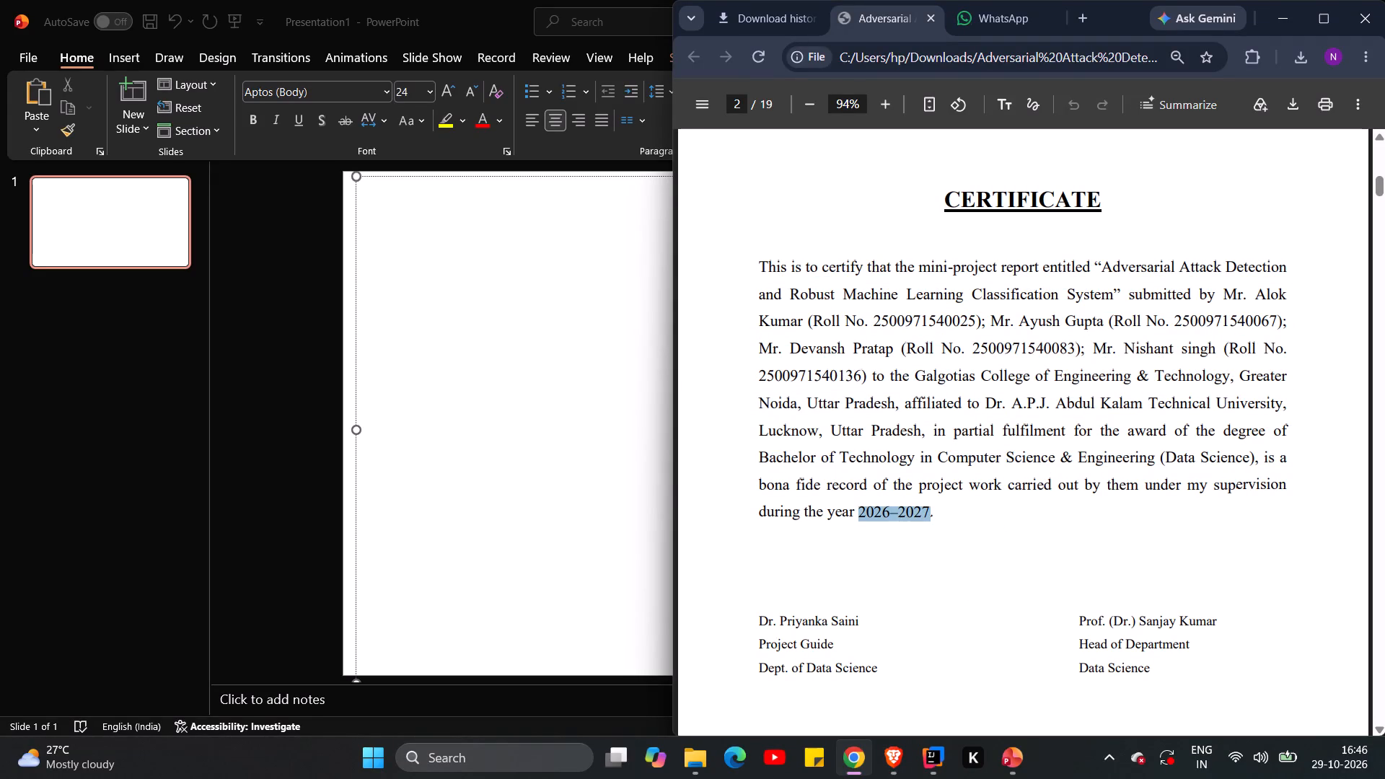
Copy the certificate's body paragraph, from "This is to certify" through the year, and switch back to PowerPoint's subtitle placeholder.
left_click_drag(815, 442, 830, 387)
triple_click(869, 395)
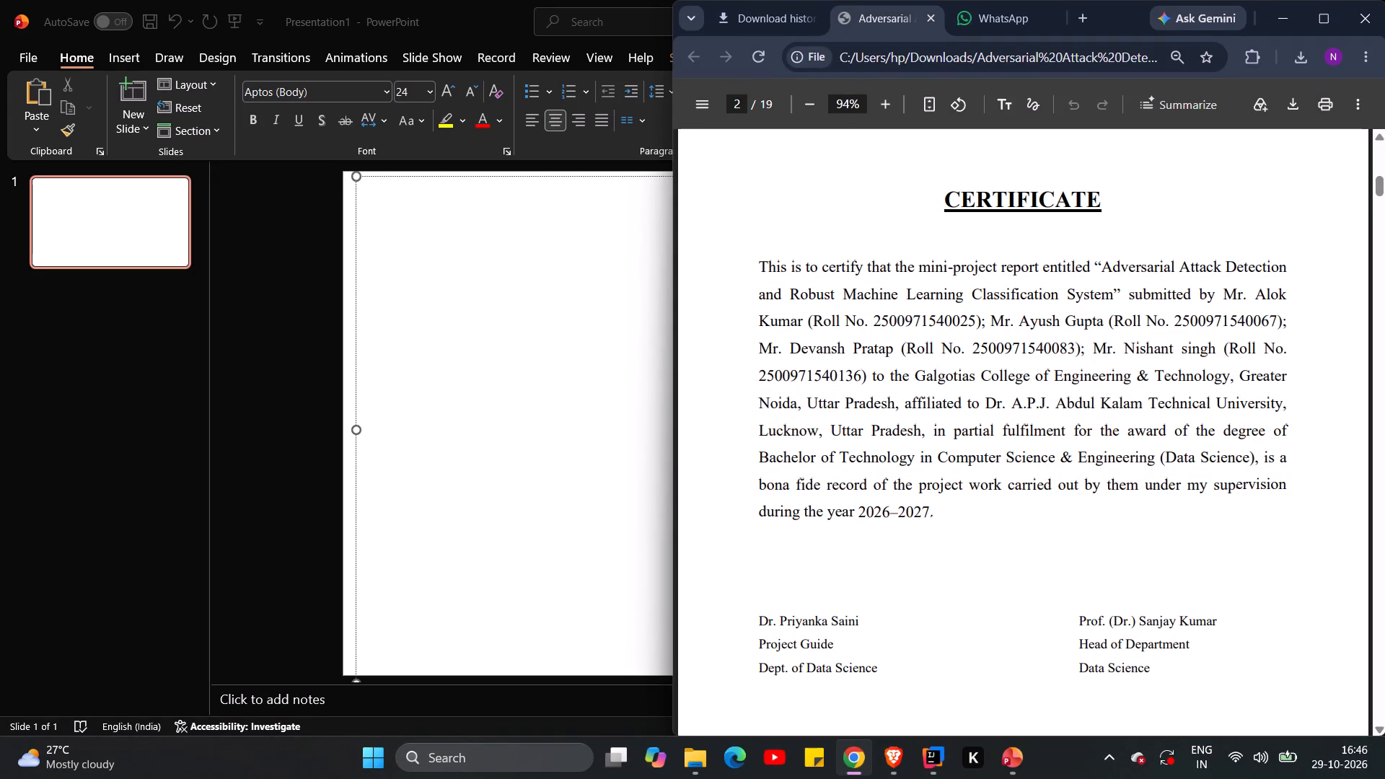
left_click(869, 395)
triple_click(939, 502)
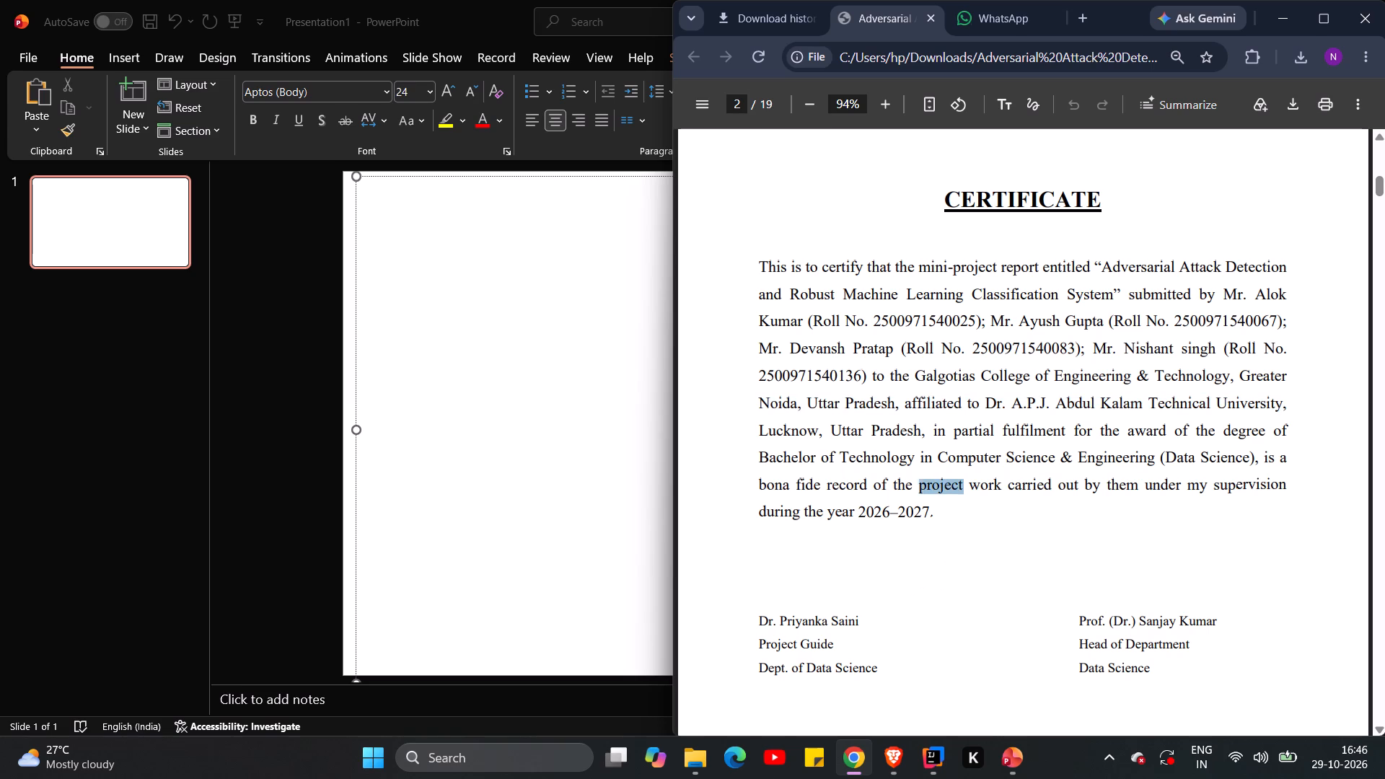
triple_click(934, 513)
left_click(934, 513)
left_click_drag(934, 513, 912, 510)
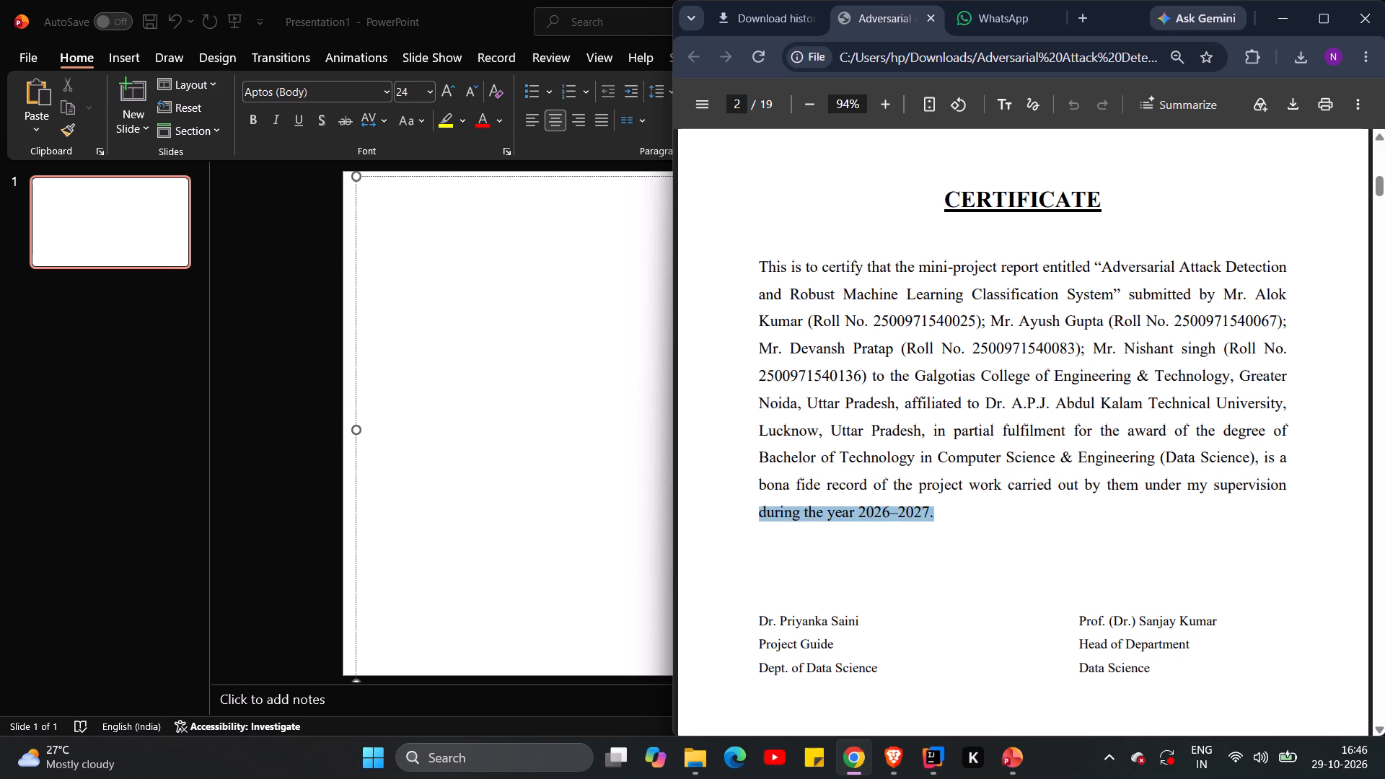
left_click_drag(912, 510, 768, 454)
left_click(944, 522)
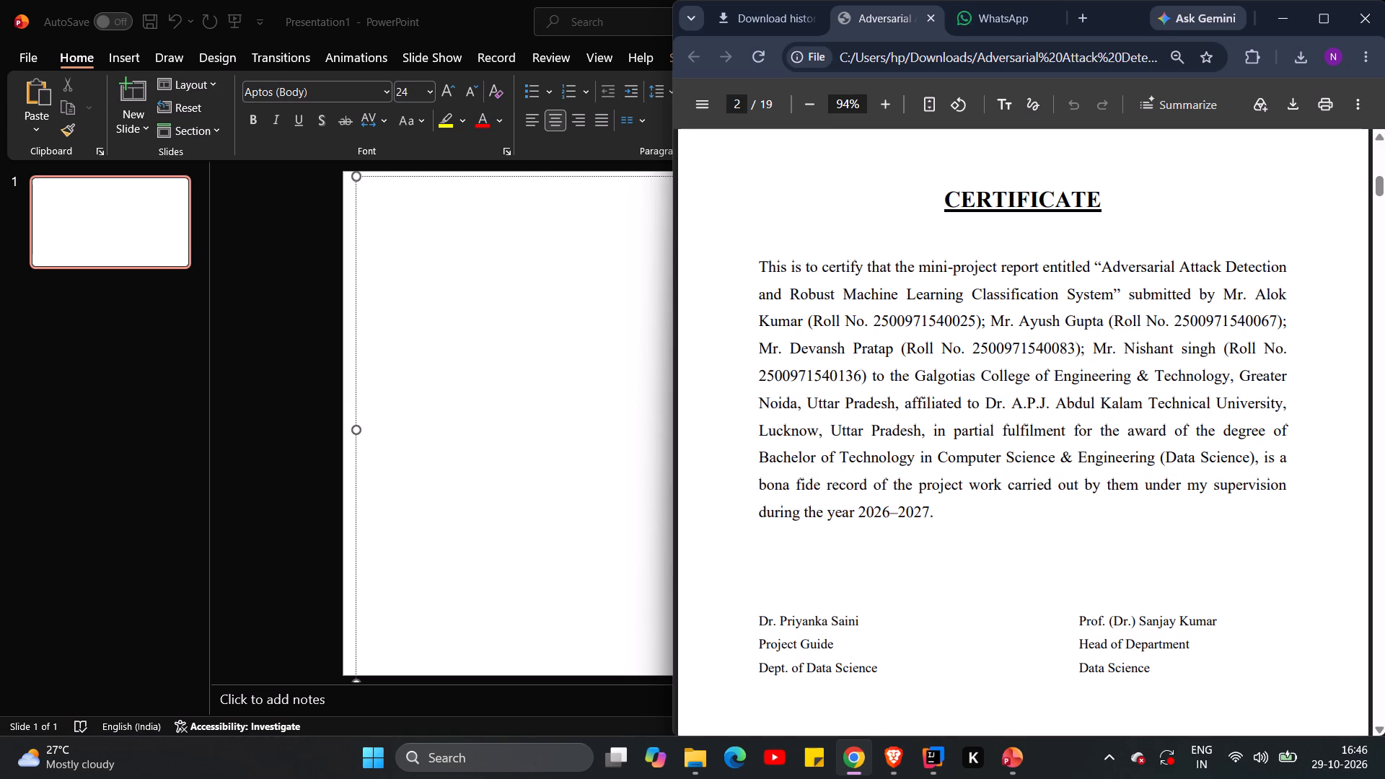
left_click_drag(926, 506, 770, 245)
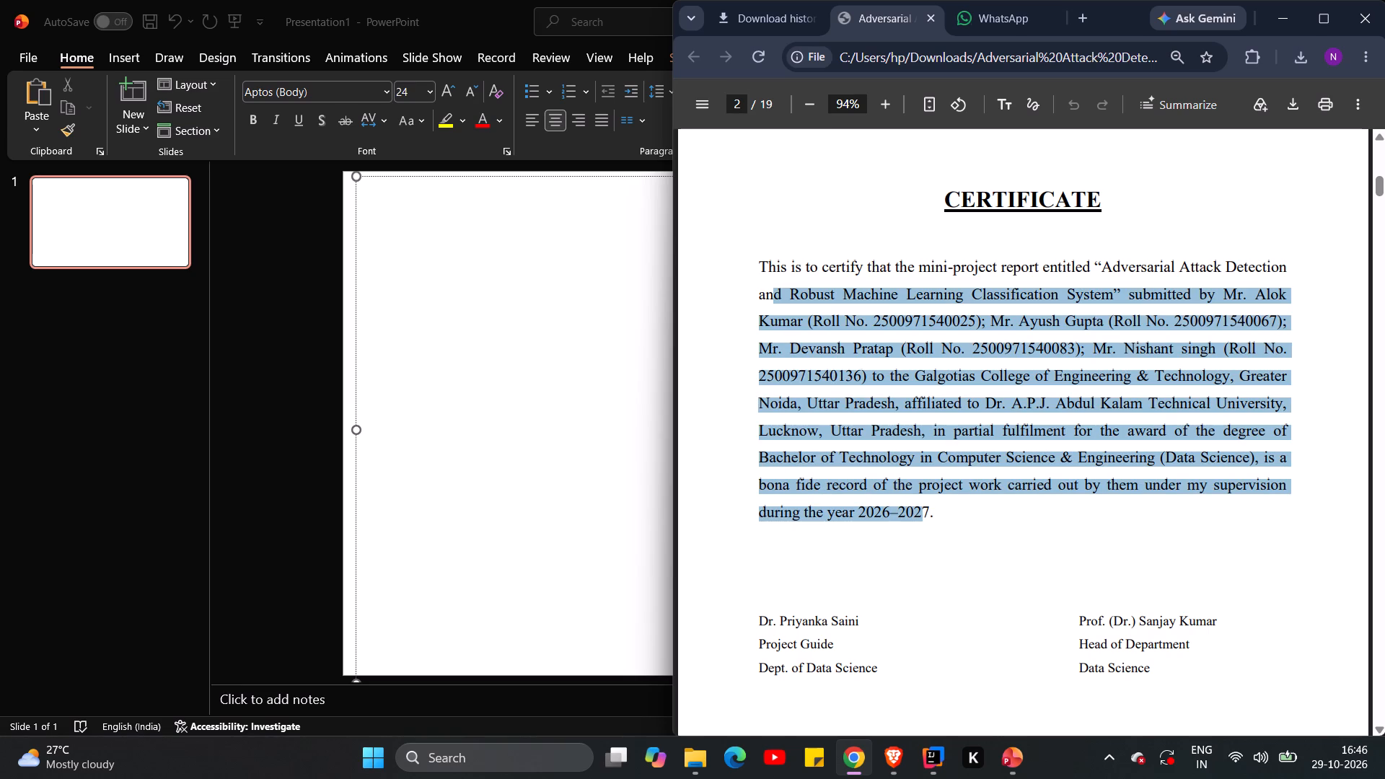
left_click_drag(770, 245, 743, 255)
key("ctrl+c")
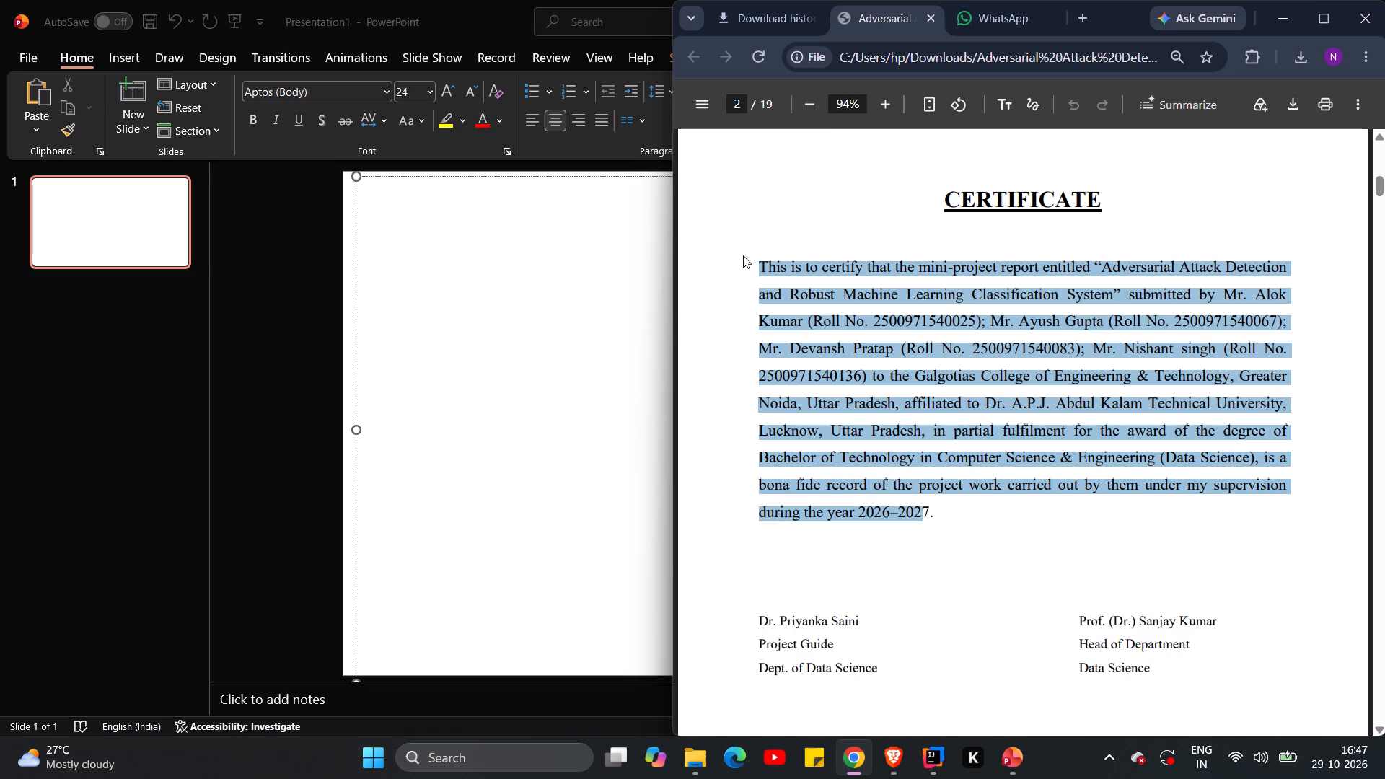
left_click(576, 343)
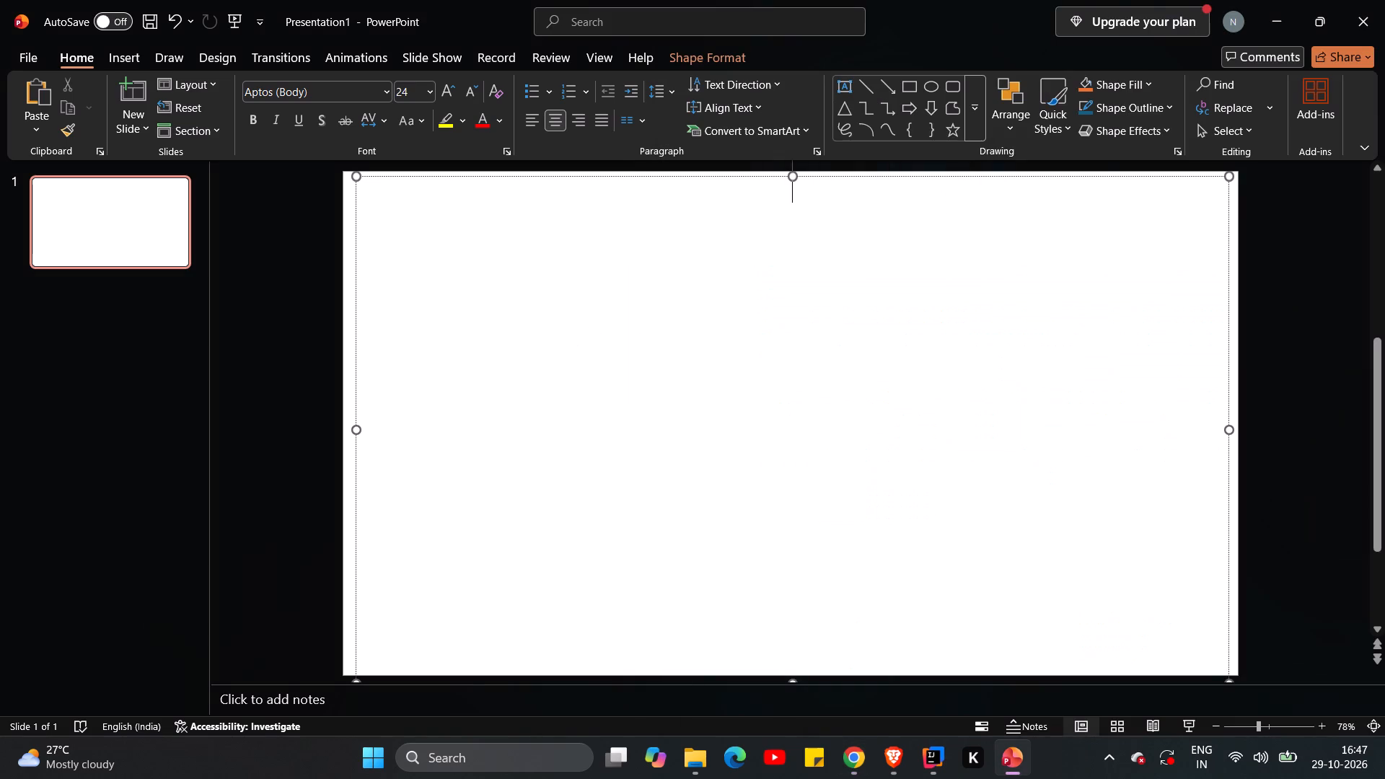
Paste the copied mini-project certificate paragraph, starting "This is to certify that", into the enlarged subtitle placeholder.
left_click(578, 240)
key("ctrl+v")
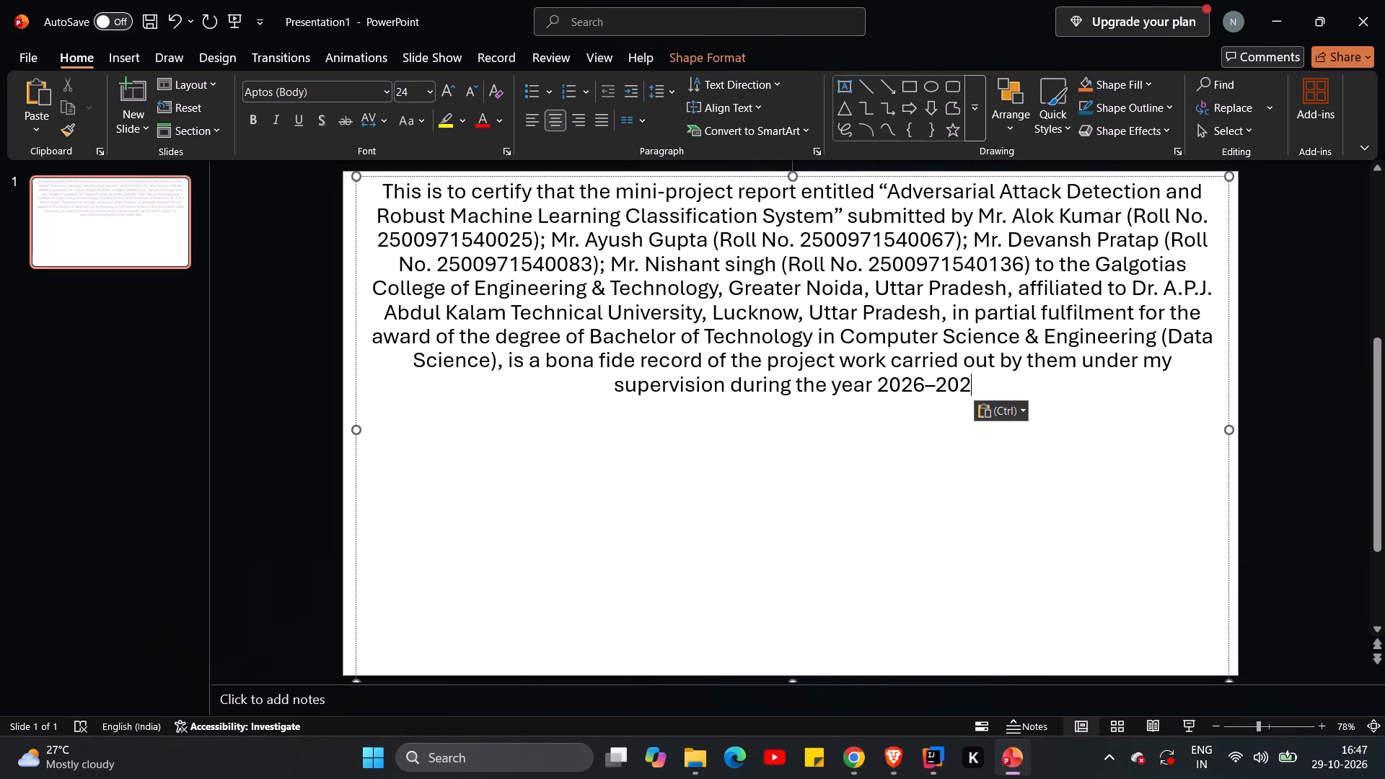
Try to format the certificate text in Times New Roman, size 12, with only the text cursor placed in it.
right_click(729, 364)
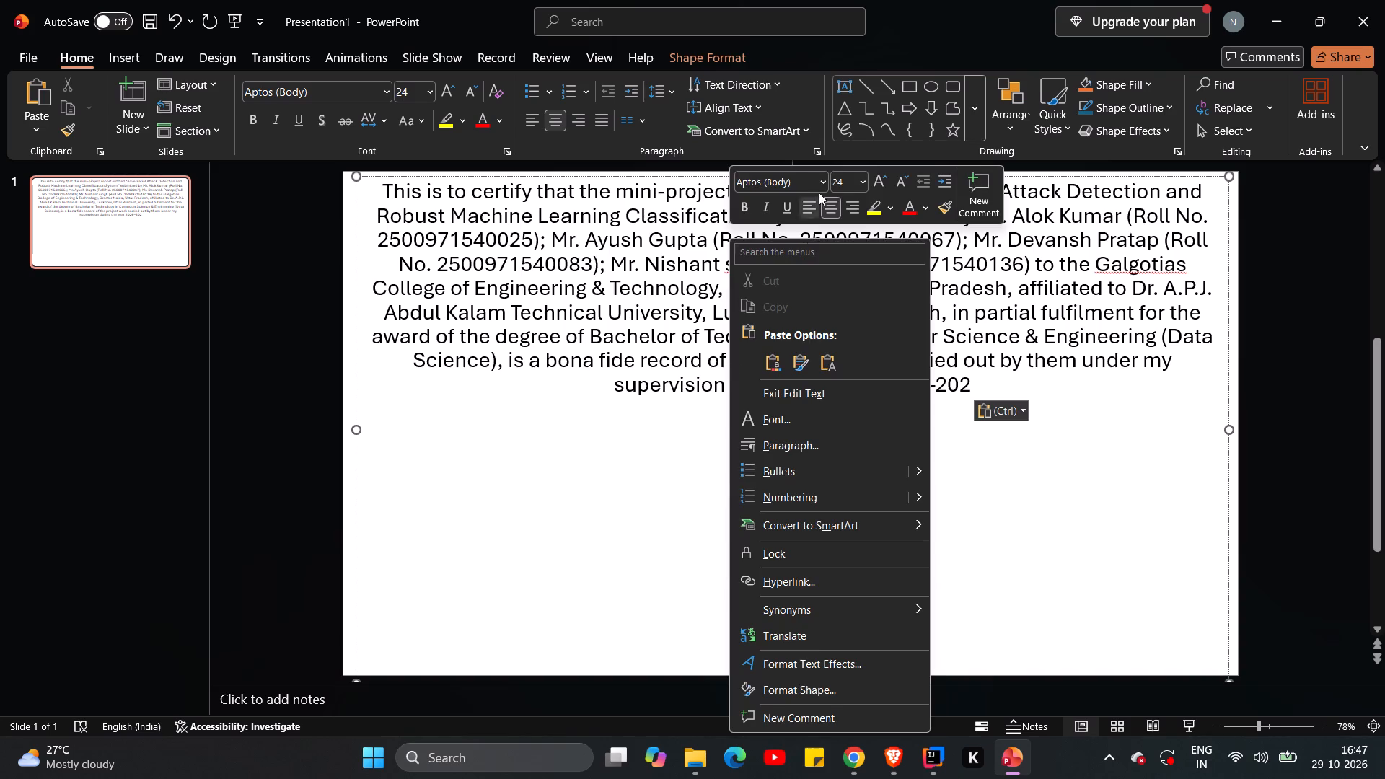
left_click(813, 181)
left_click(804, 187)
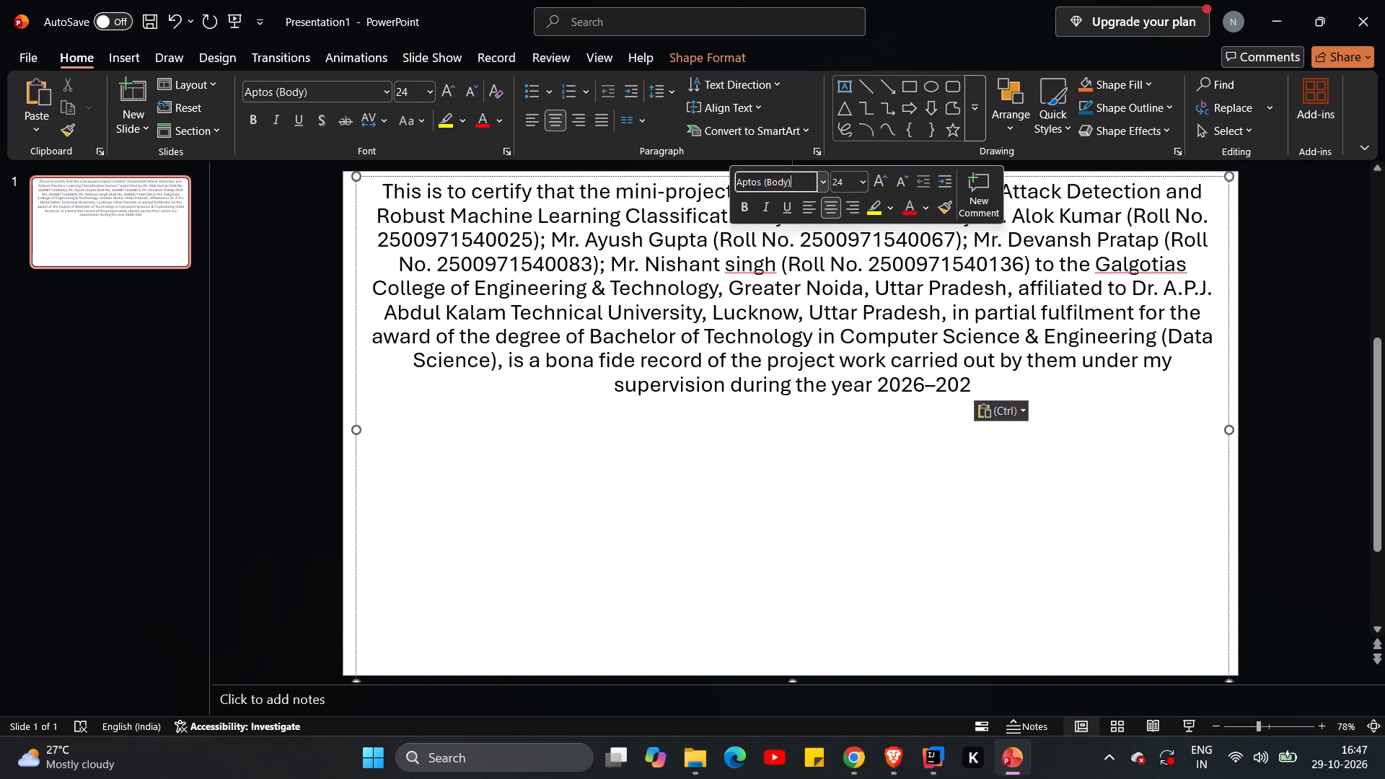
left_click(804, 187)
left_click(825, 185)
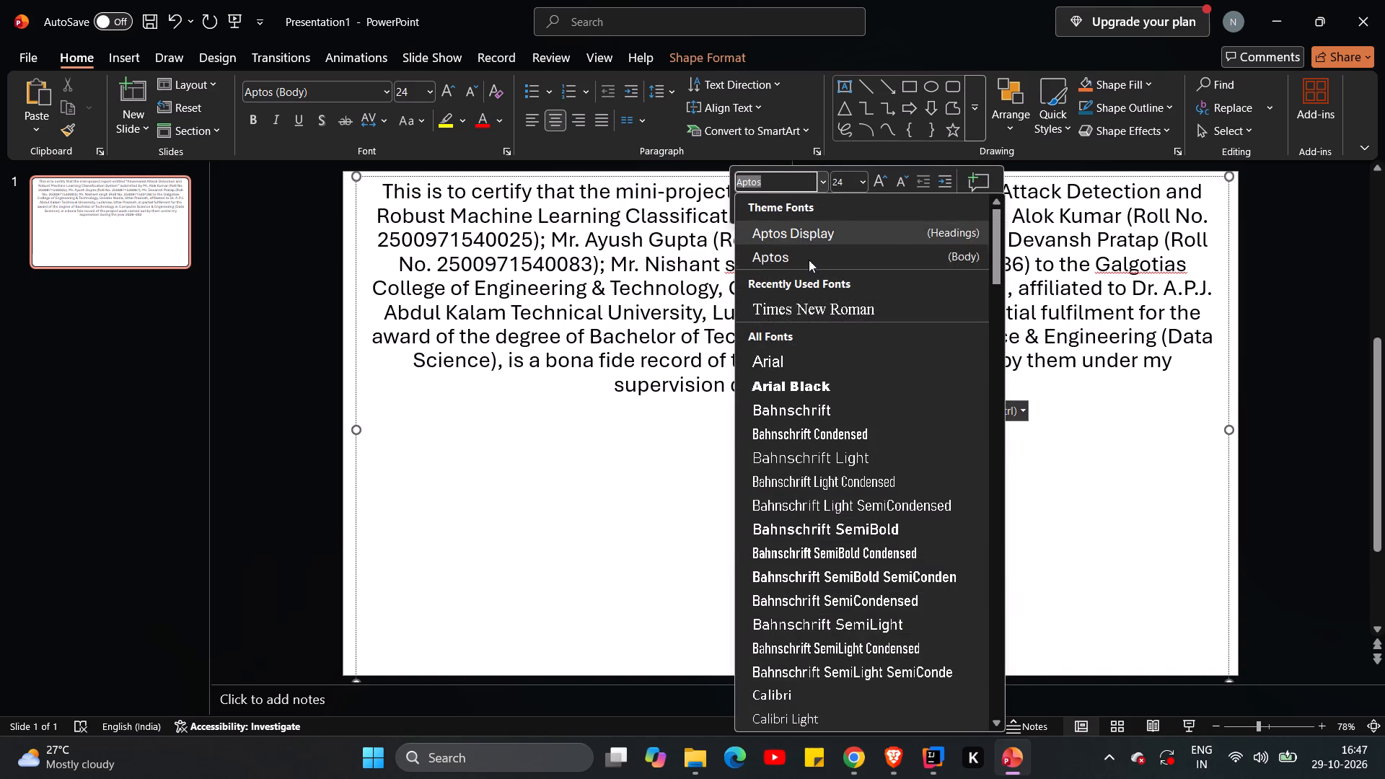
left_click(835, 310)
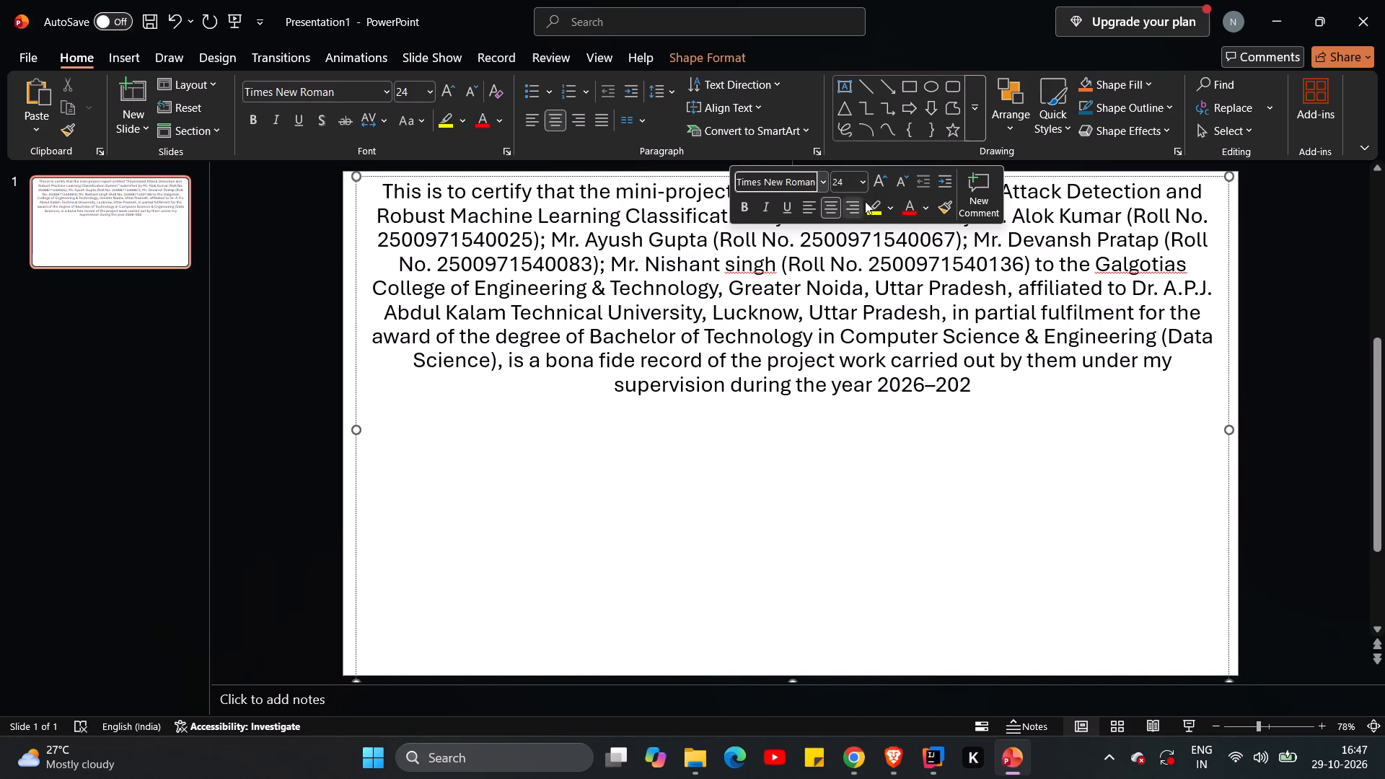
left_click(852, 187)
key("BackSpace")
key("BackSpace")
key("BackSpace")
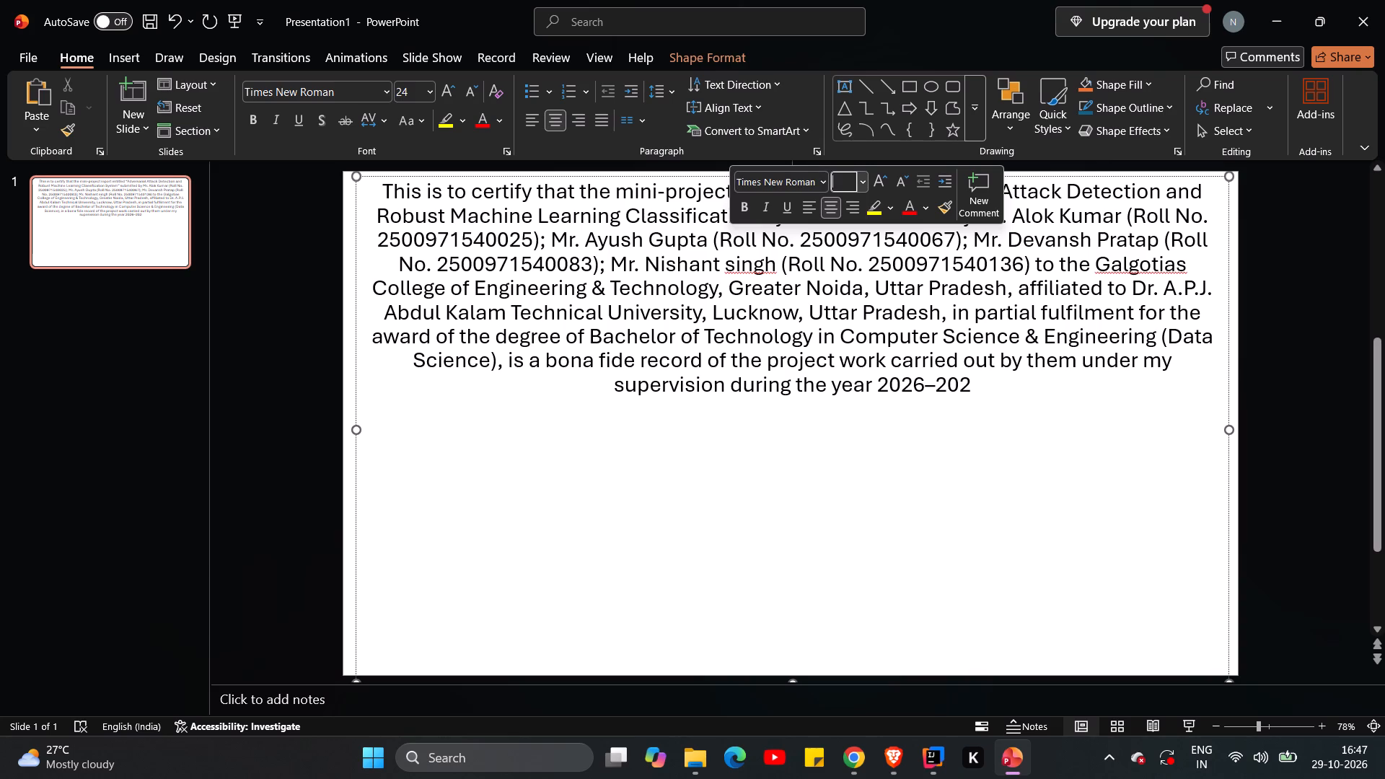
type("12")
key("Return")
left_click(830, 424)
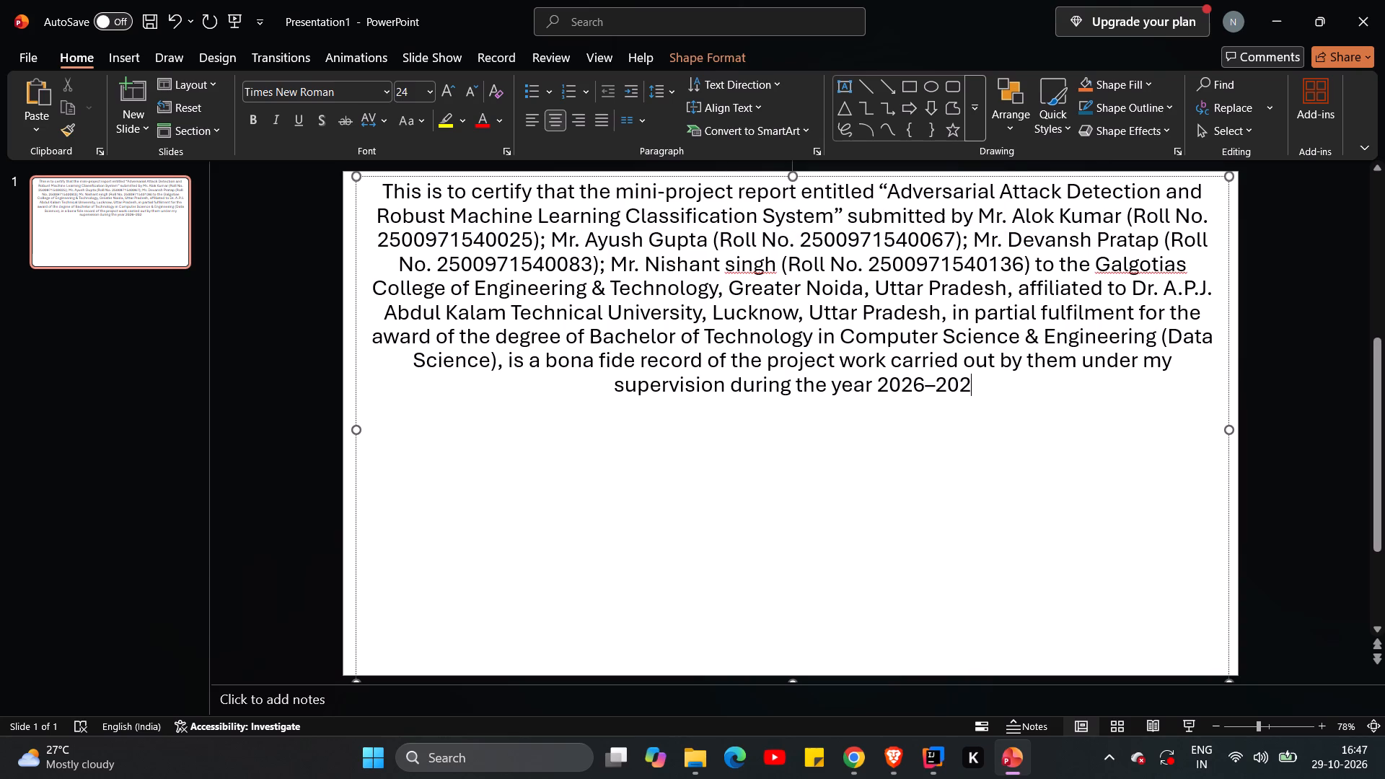
Select the whole certificate paragraph and format it in Times New Roman, size 12.
left_click_drag(1008, 402, 330, 147)
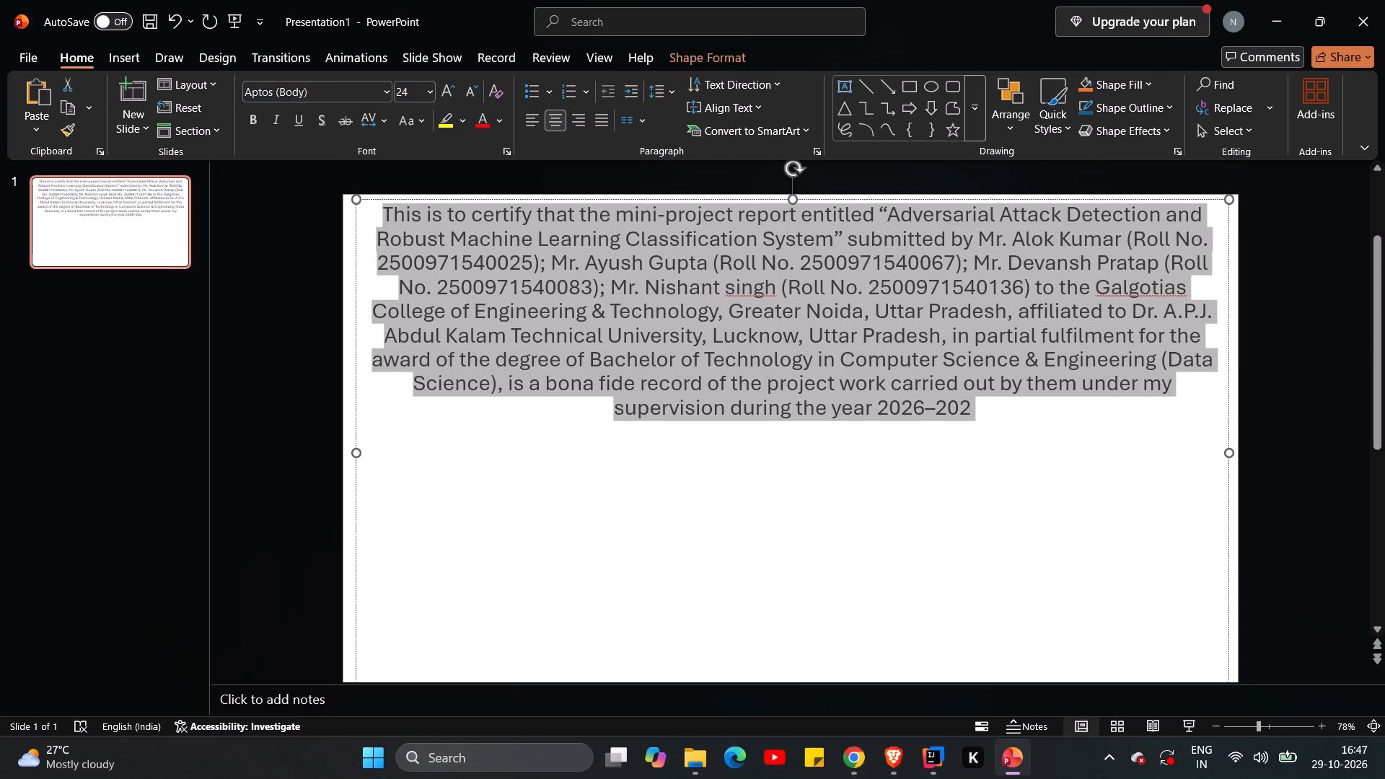
left_click_drag(330, 147, 334, 157)
right_click(807, 356)
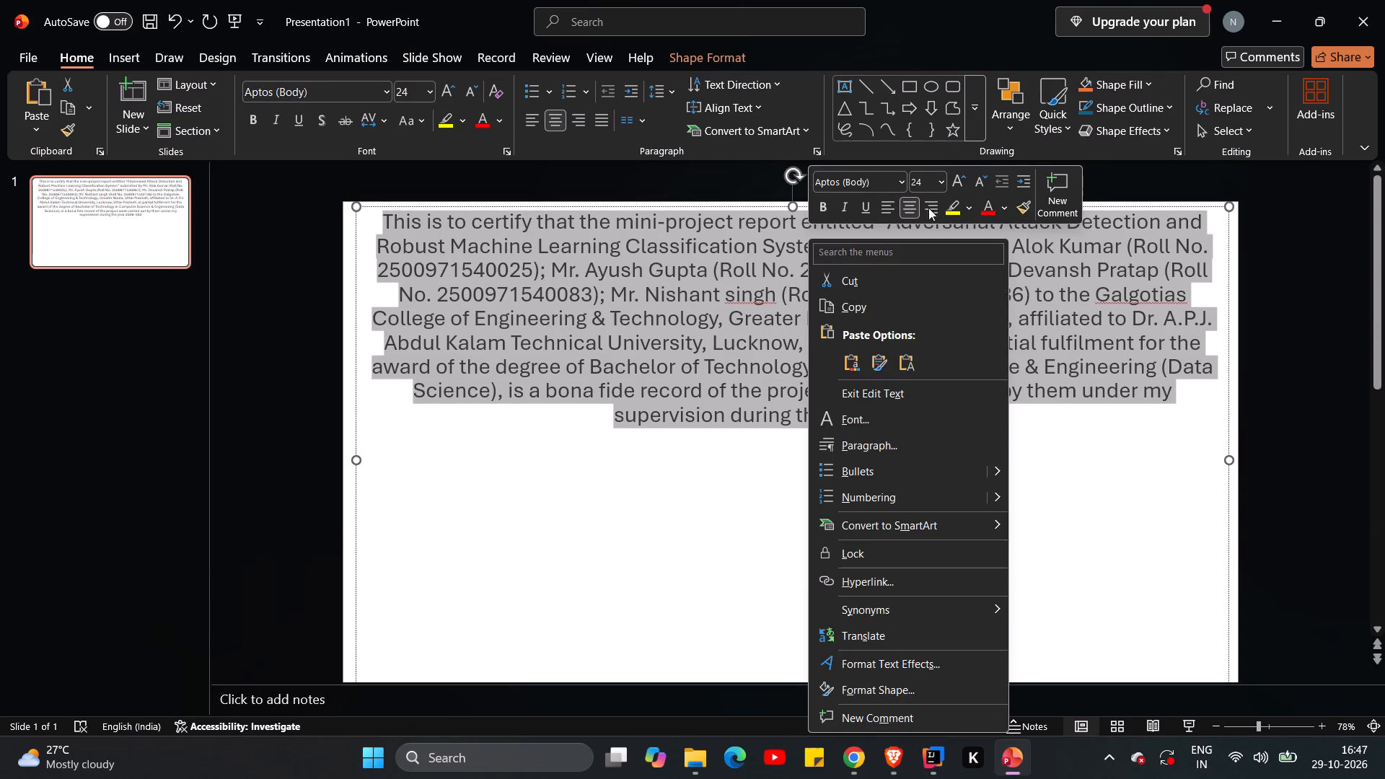
left_click(891, 184)
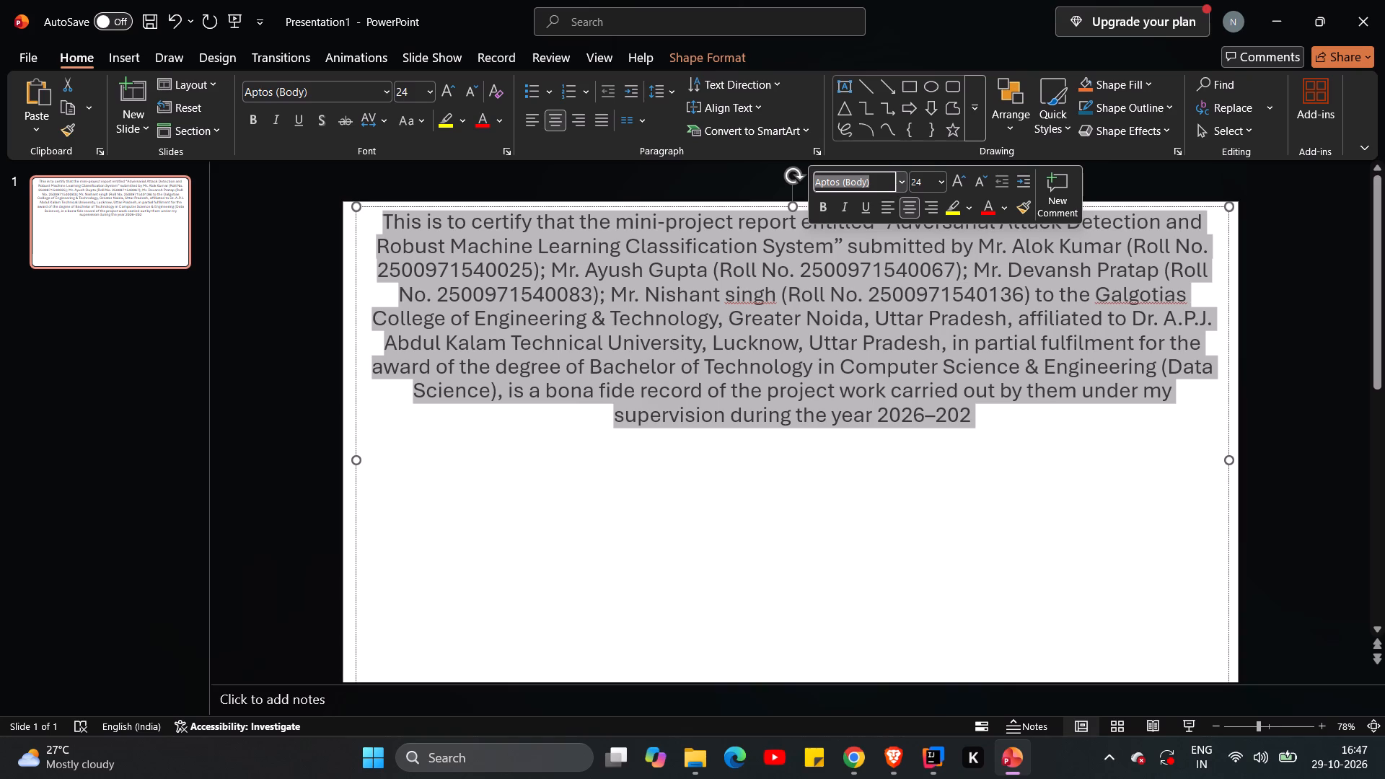
left_click(906, 185)
left_click(866, 308)
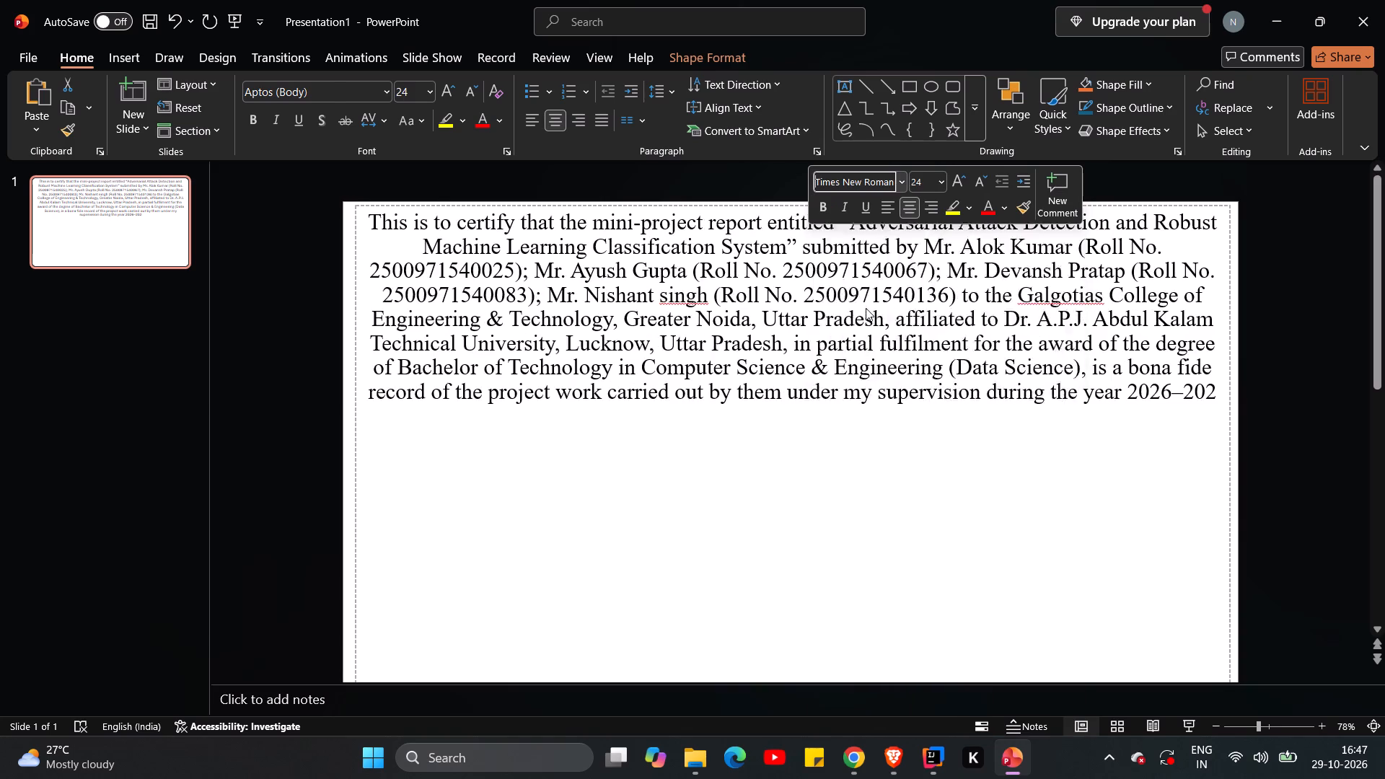
left_click(933, 186)
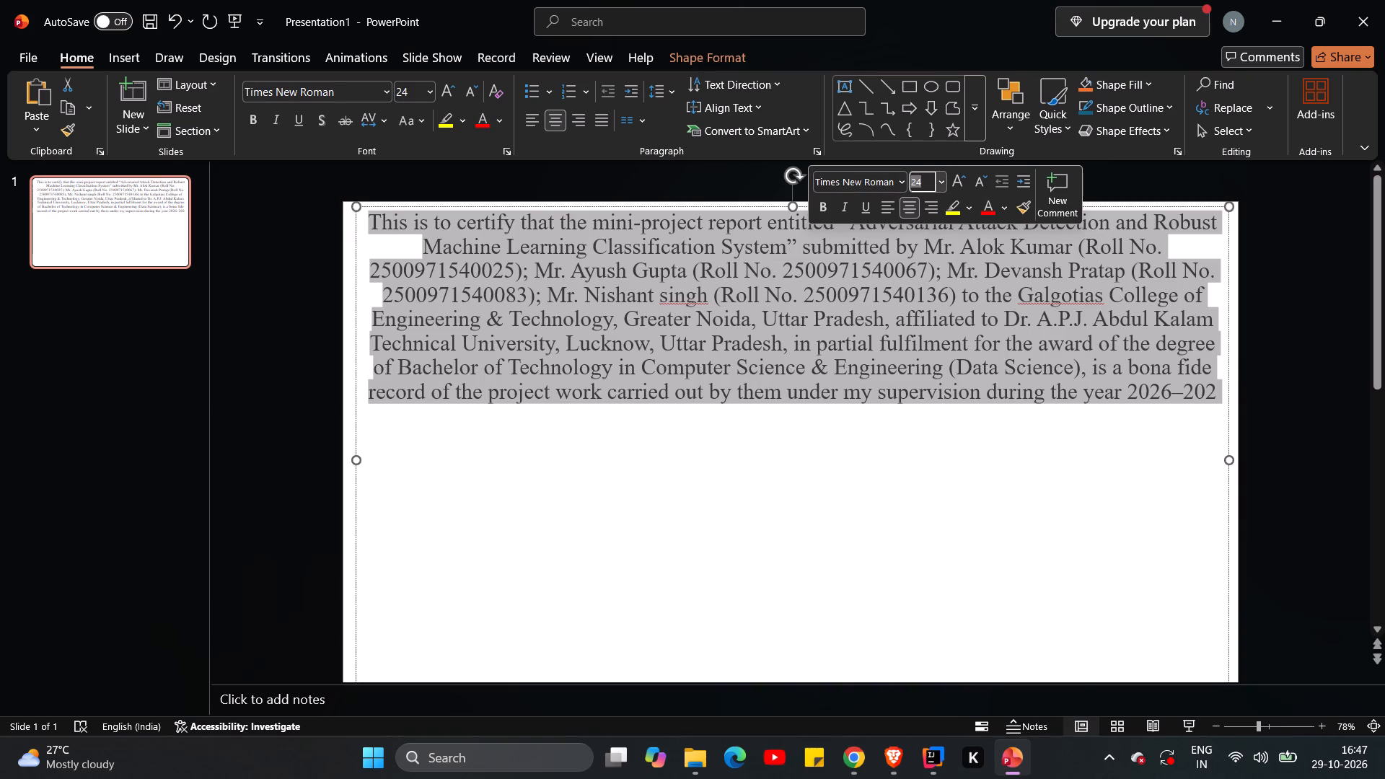
key("BackSpace")
key("BackSpace")
type("12")
key("Return")
left_click(866, 378)
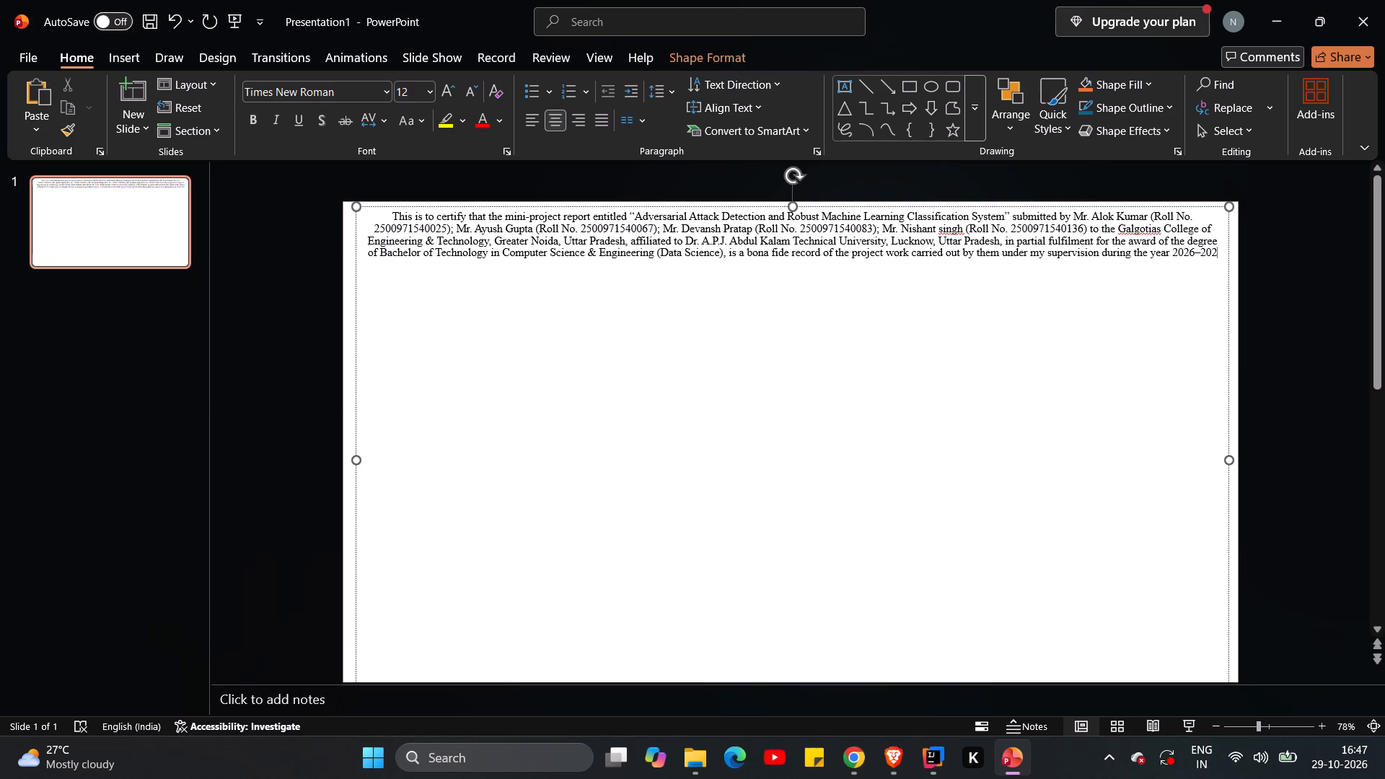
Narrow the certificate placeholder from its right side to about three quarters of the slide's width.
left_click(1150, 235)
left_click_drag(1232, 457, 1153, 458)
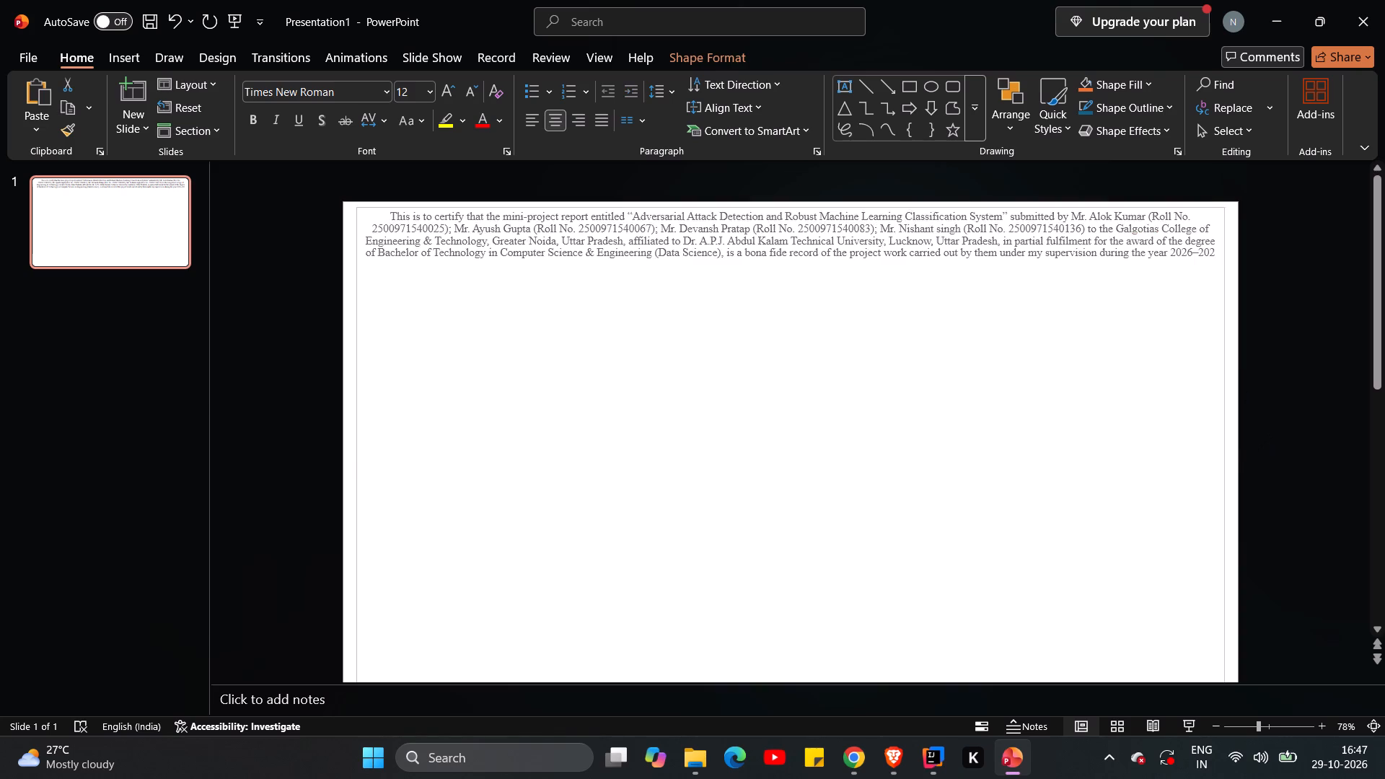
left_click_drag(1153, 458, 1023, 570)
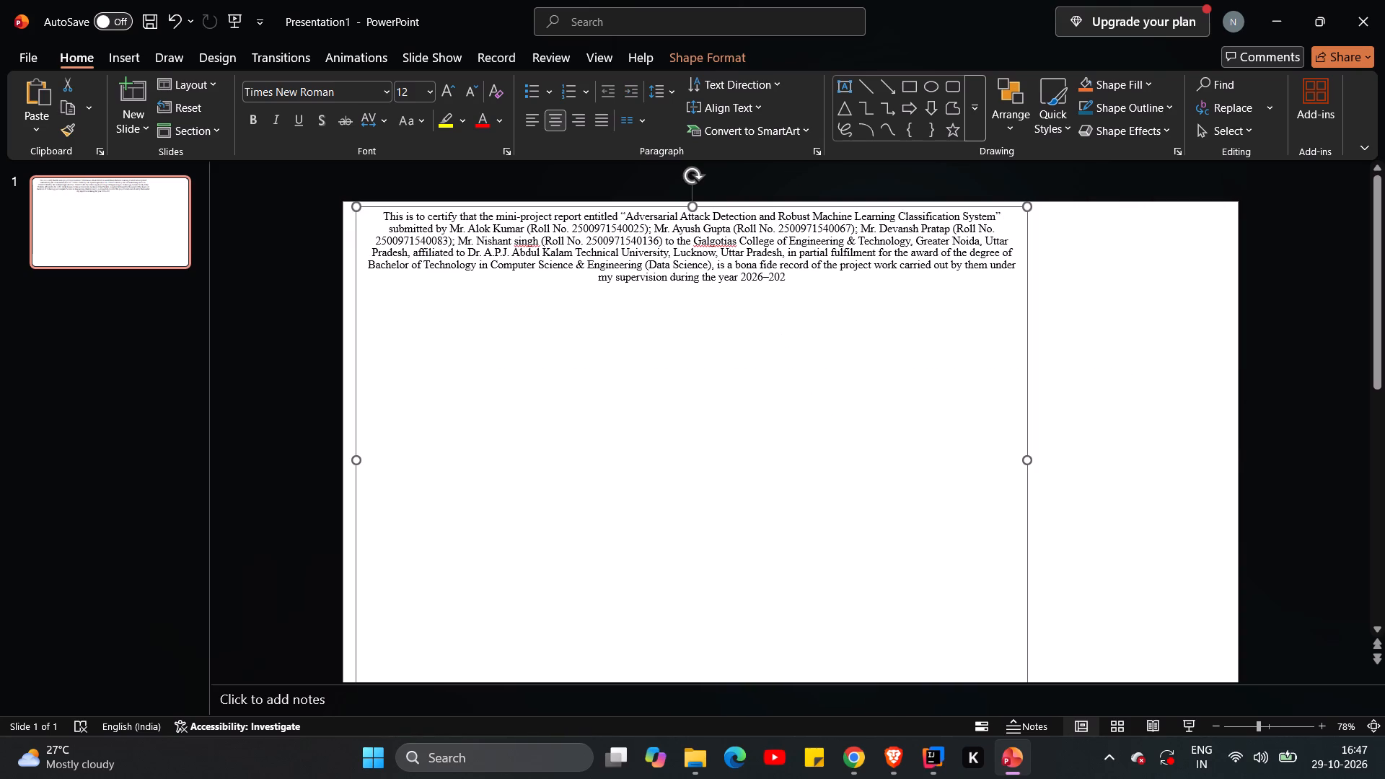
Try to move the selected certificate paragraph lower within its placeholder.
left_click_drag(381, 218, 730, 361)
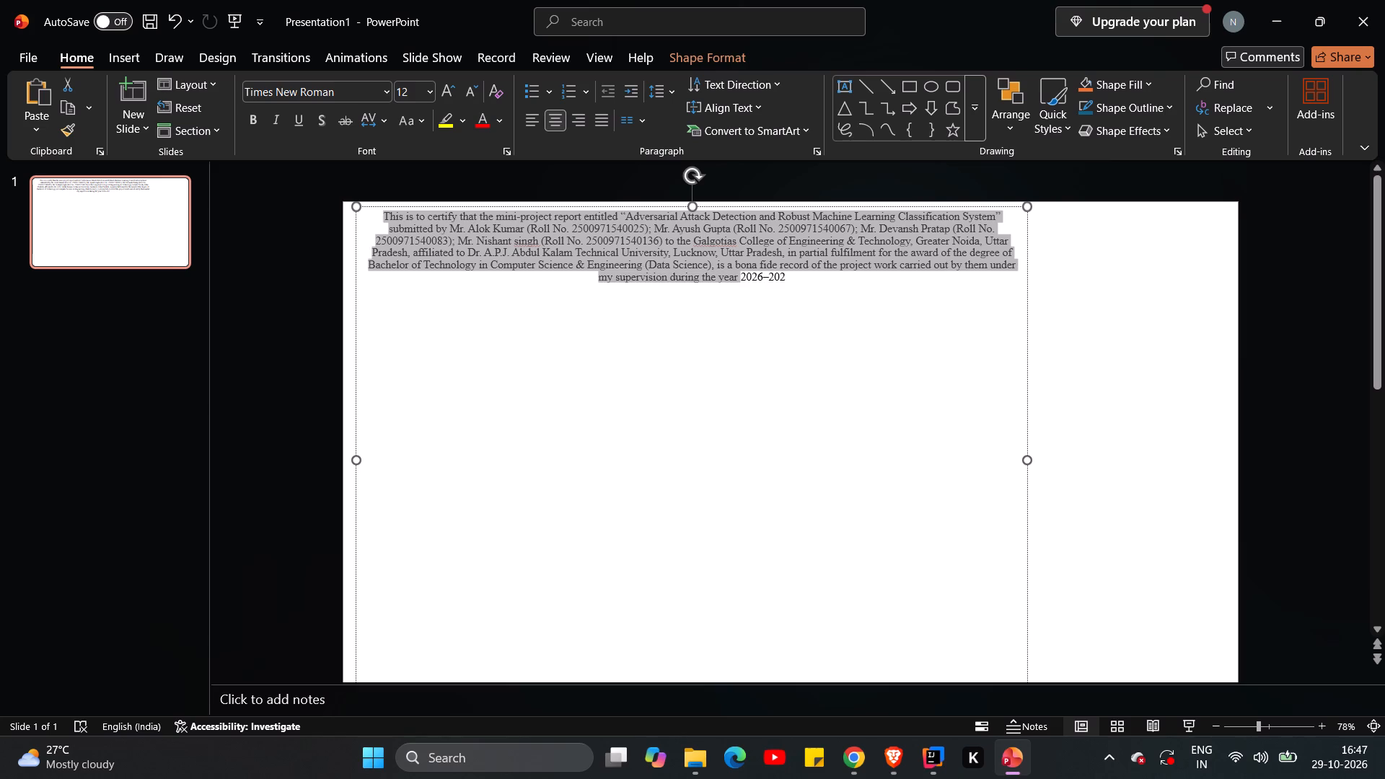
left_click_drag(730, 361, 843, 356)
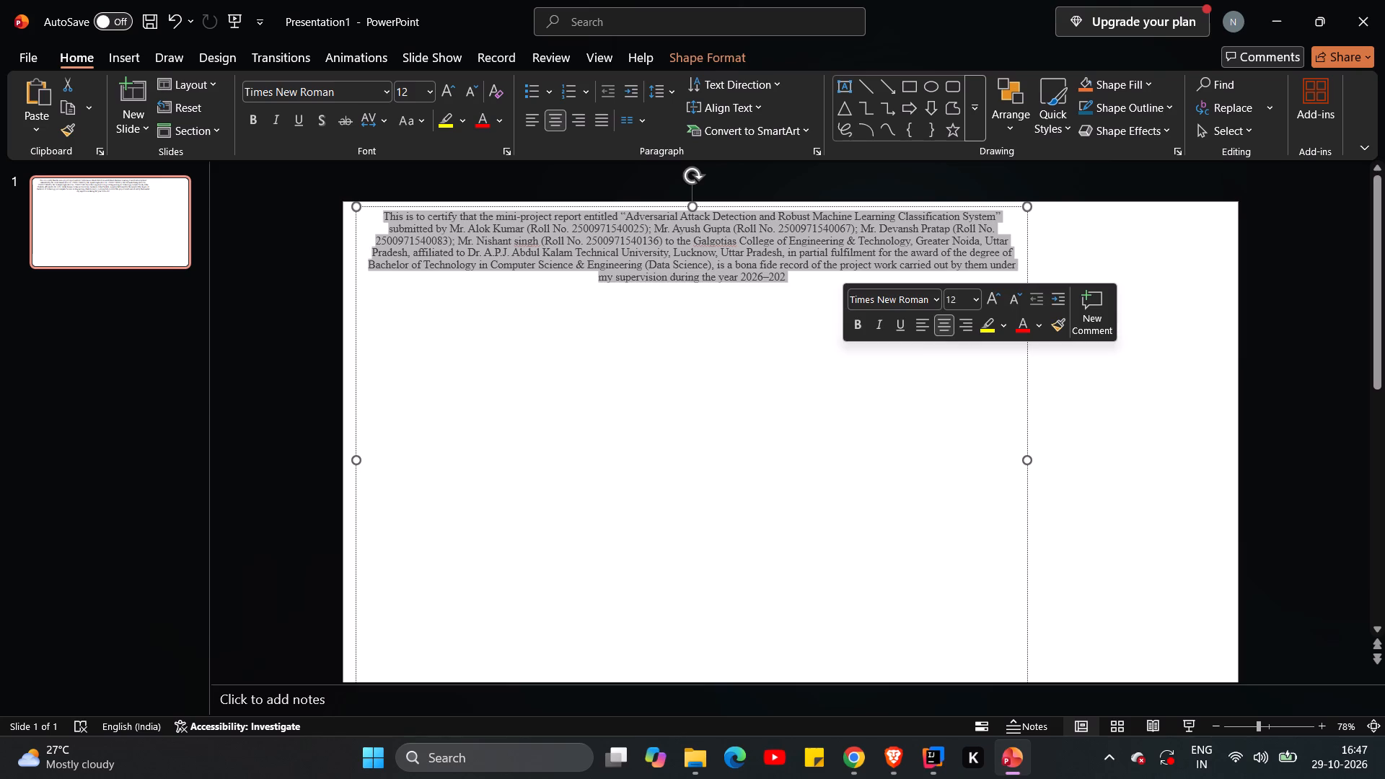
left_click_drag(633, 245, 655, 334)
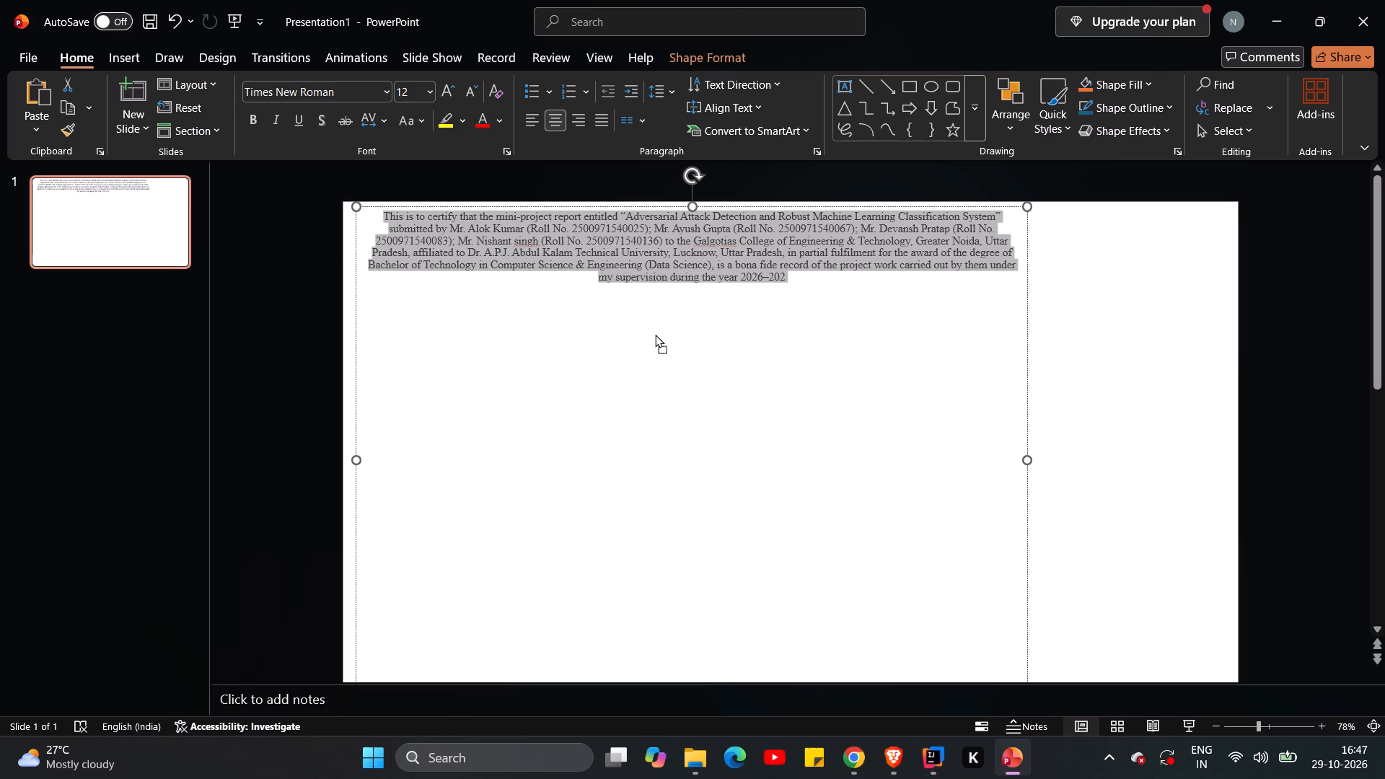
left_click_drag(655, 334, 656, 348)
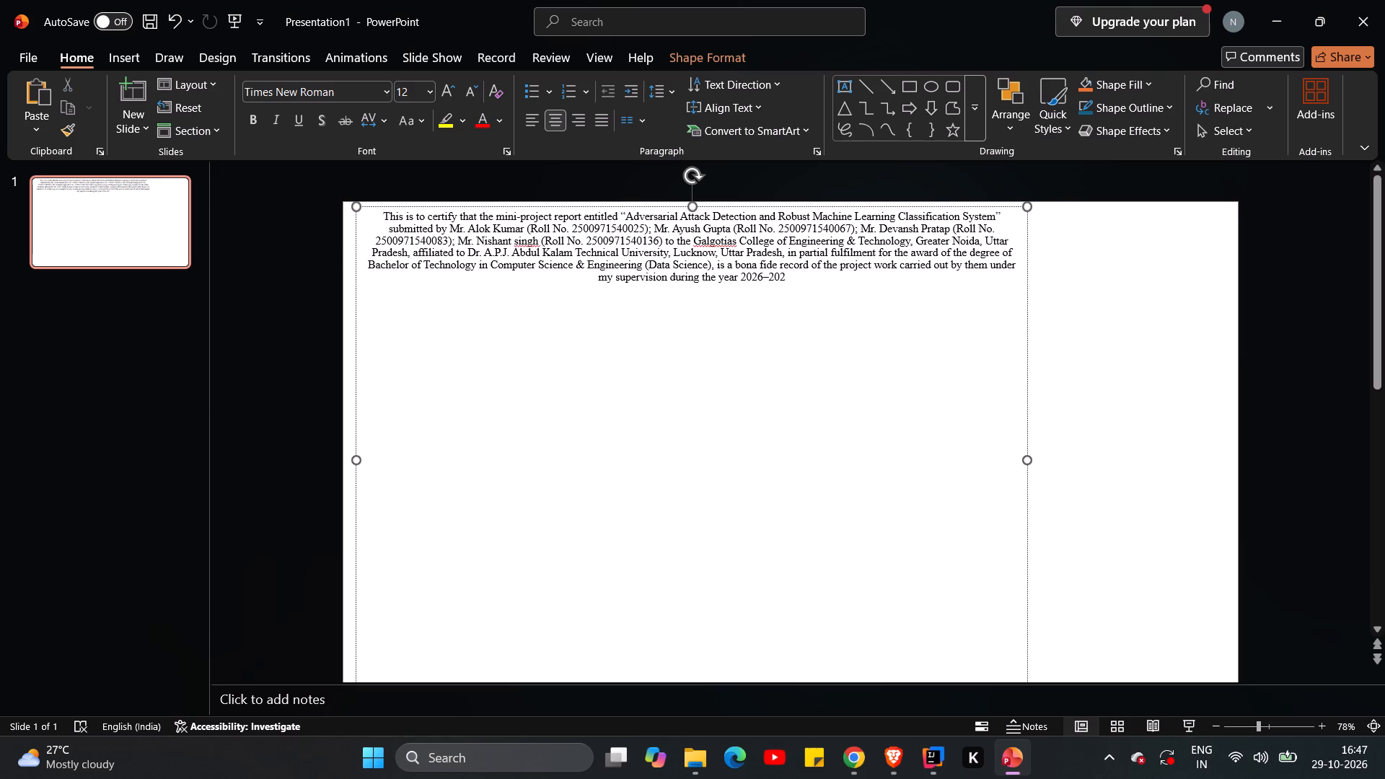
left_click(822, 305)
Resize the certificate placeholder to slightly under half the slide's width, extending well below the slide's bottom edge.
scroll(817, 435, "down", 2, "ctrl")
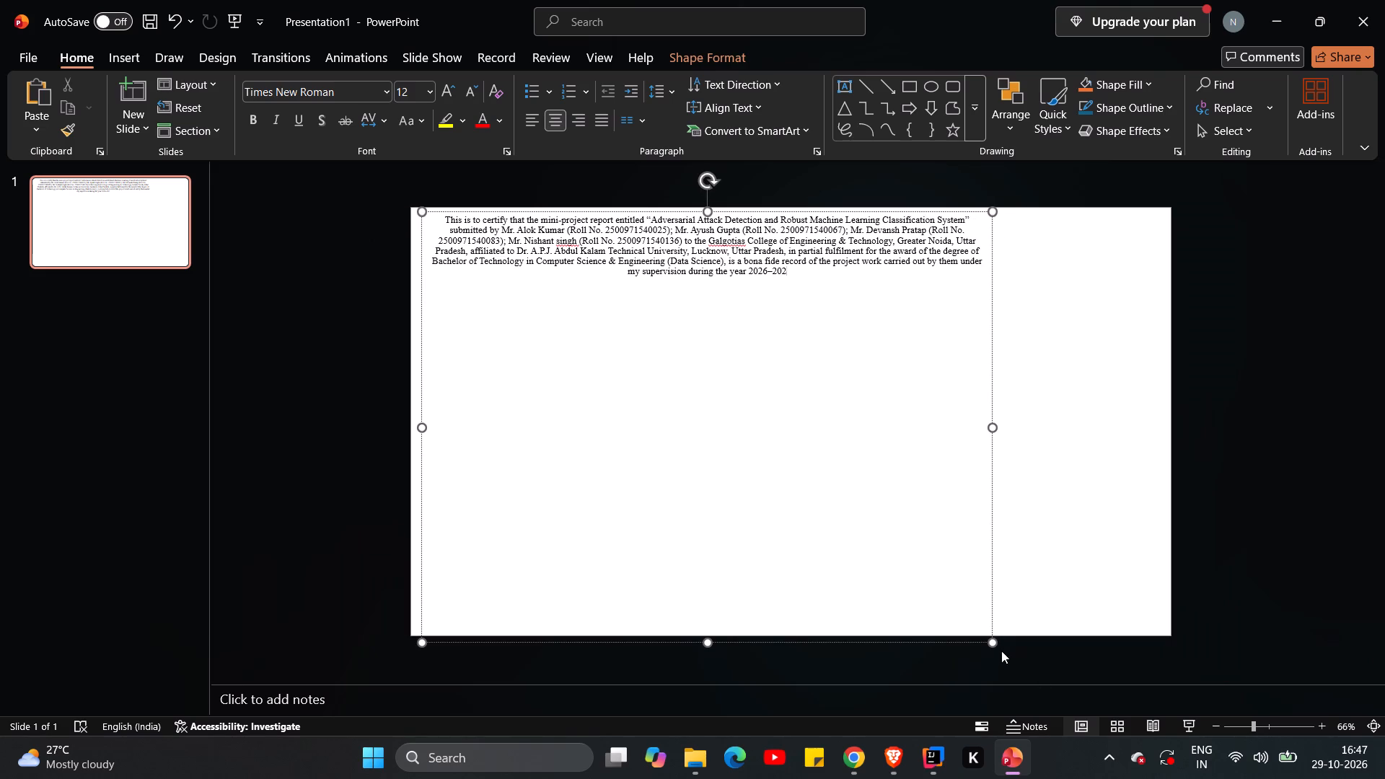
left_click_drag(994, 645, 1125, 760)
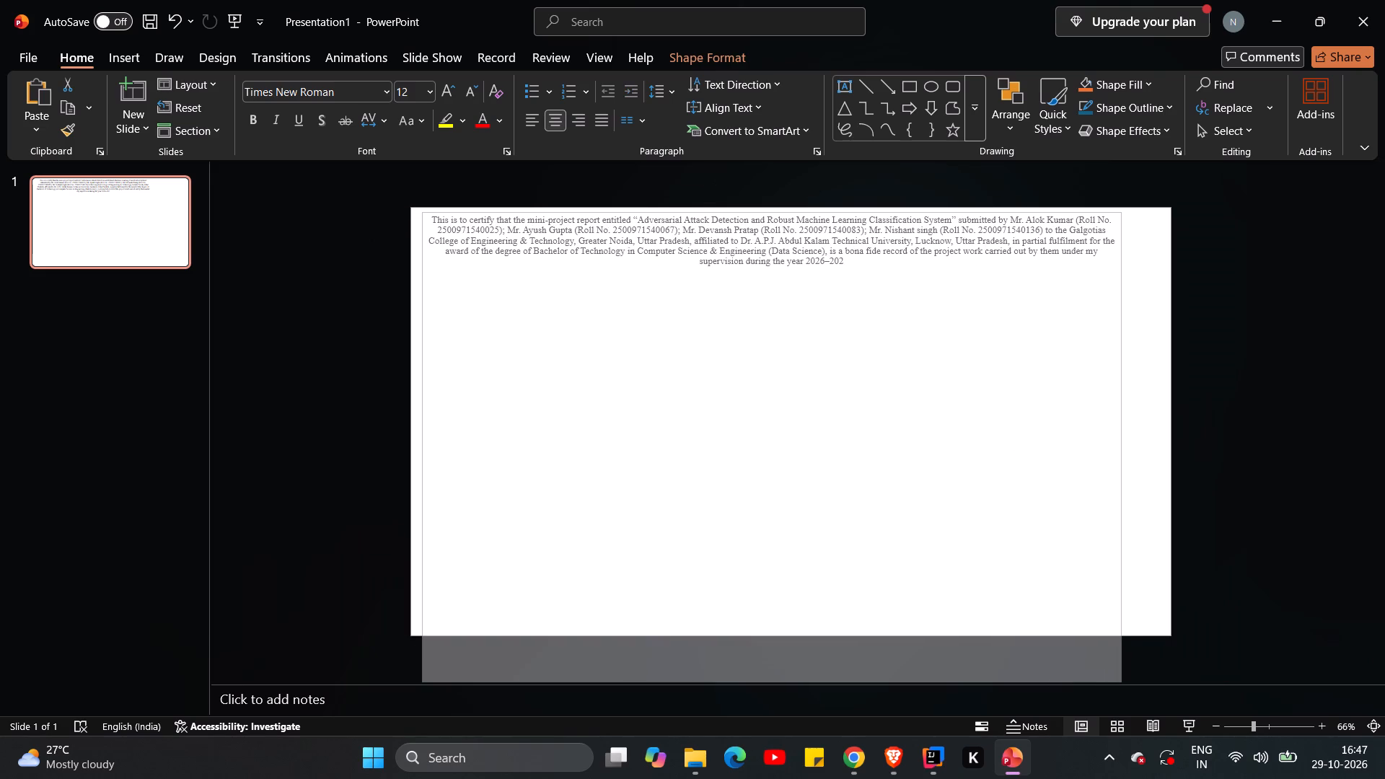
left_click_drag(1125, 760, 793, 778)
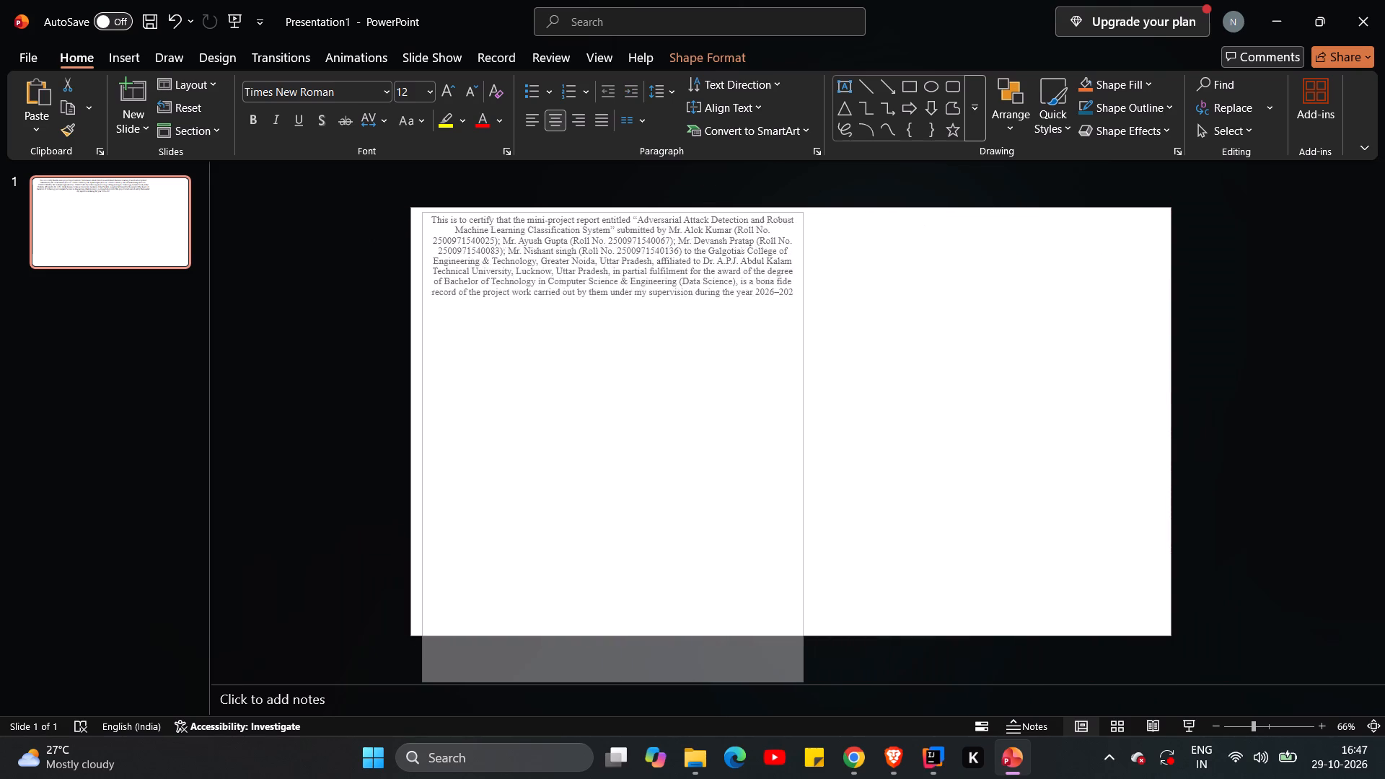
left_click_drag(793, 778, 640, 778)
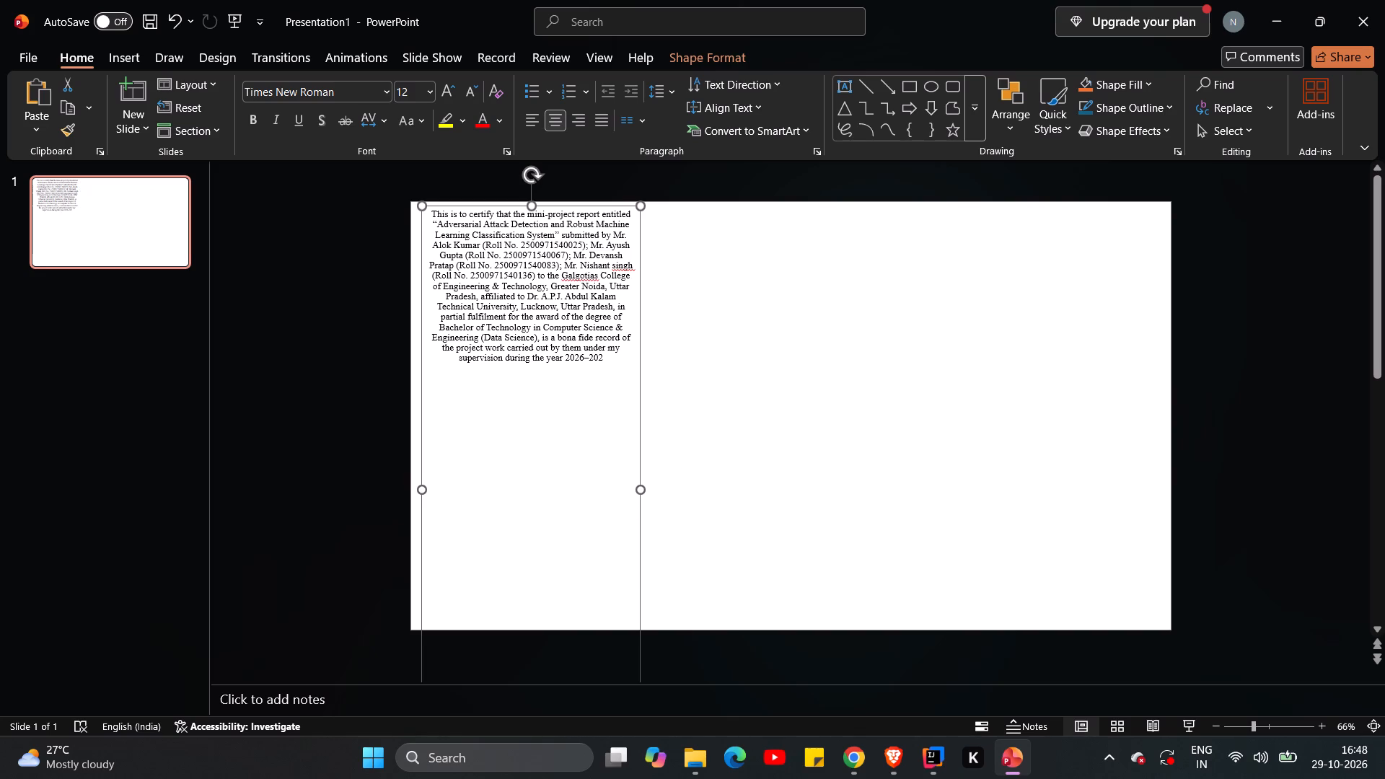
left_click_drag(642, 485, 768, 519)
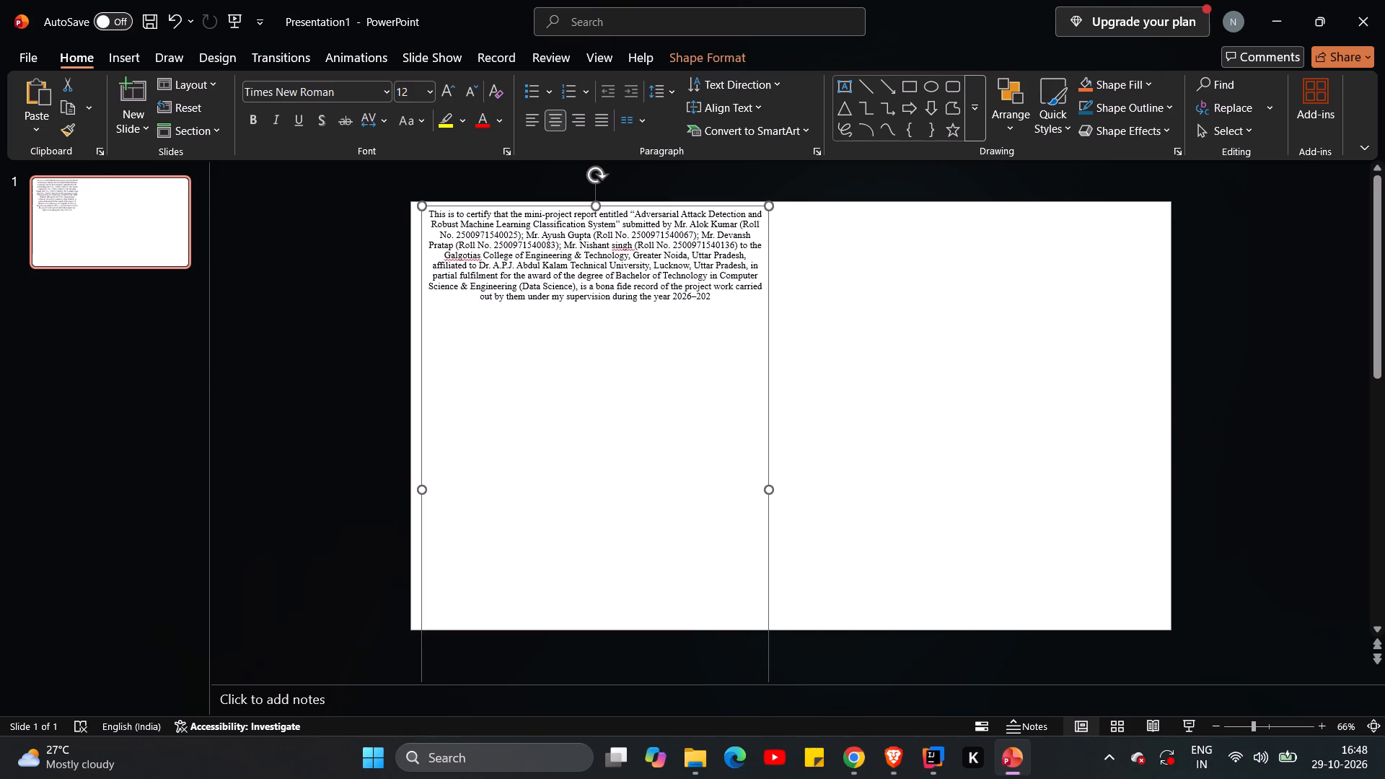
Reselect the certificate placeholder and stretch its top edge upward, past the top of the slide.
left_click_drag(691, 476, 781, 478)
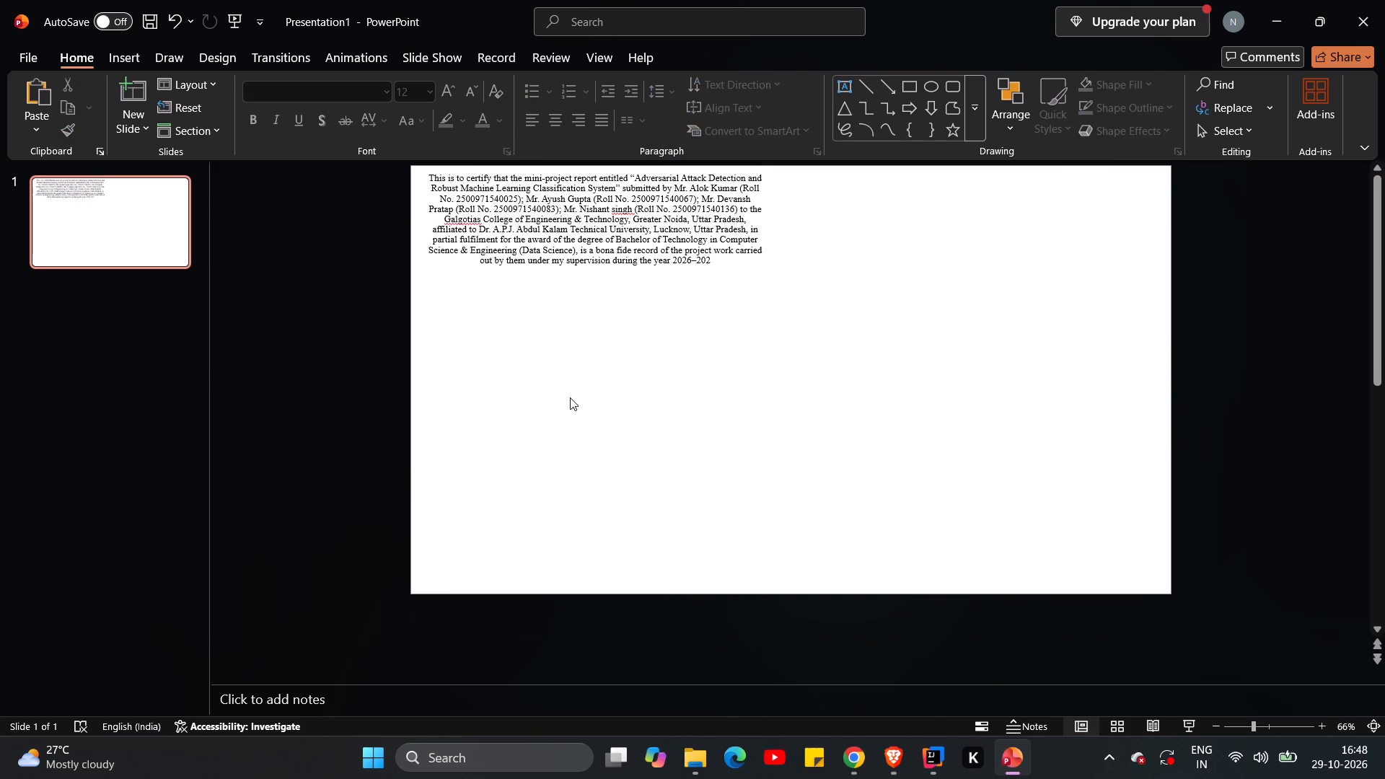
left_click(570, 397)
left_click(597, 247)
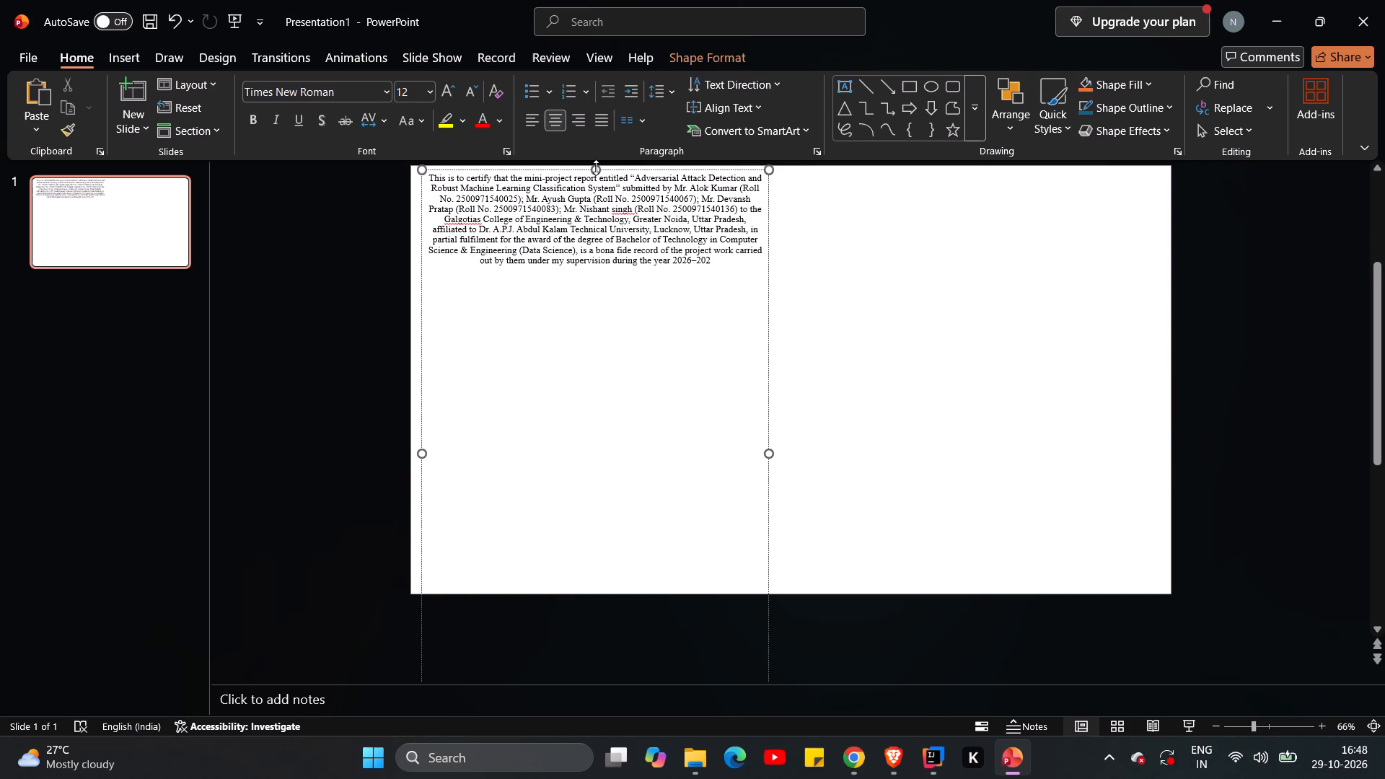
left_click_drag(592, 168, 624, 166)
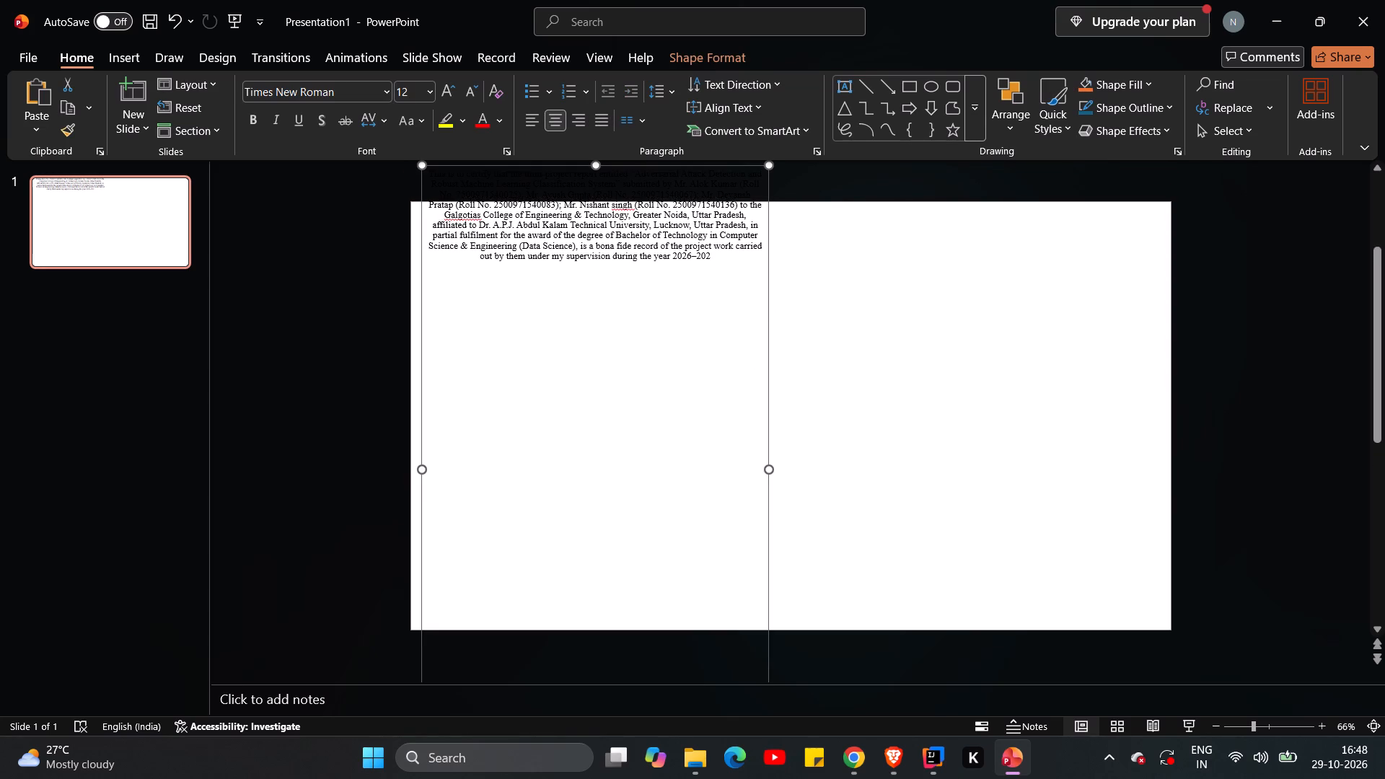
Move the certificate placeholder to near the slide's horizontal centre, with its top edge slightly below the slide's top.
left_click_drag(769, 371, 927, 506)
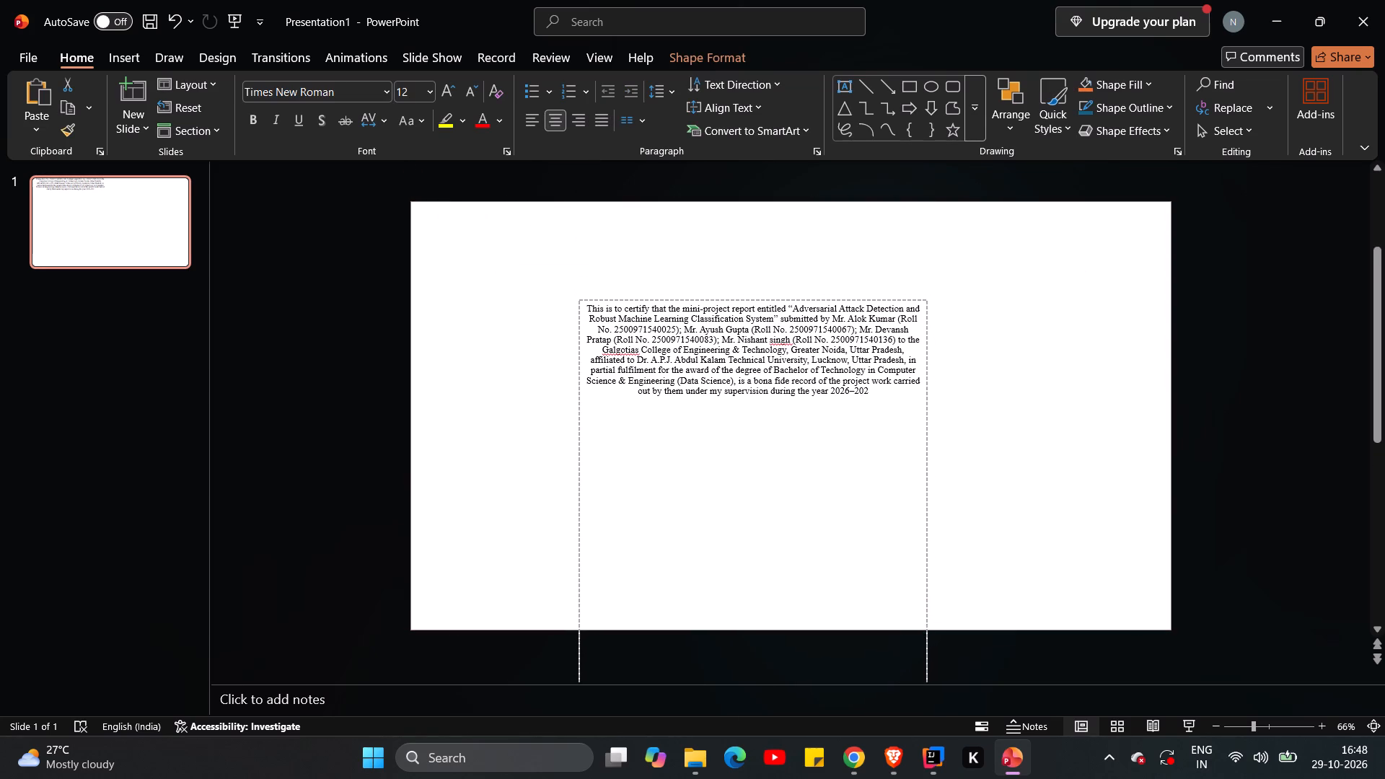
left_click_drag(927, 506, 921, 493)
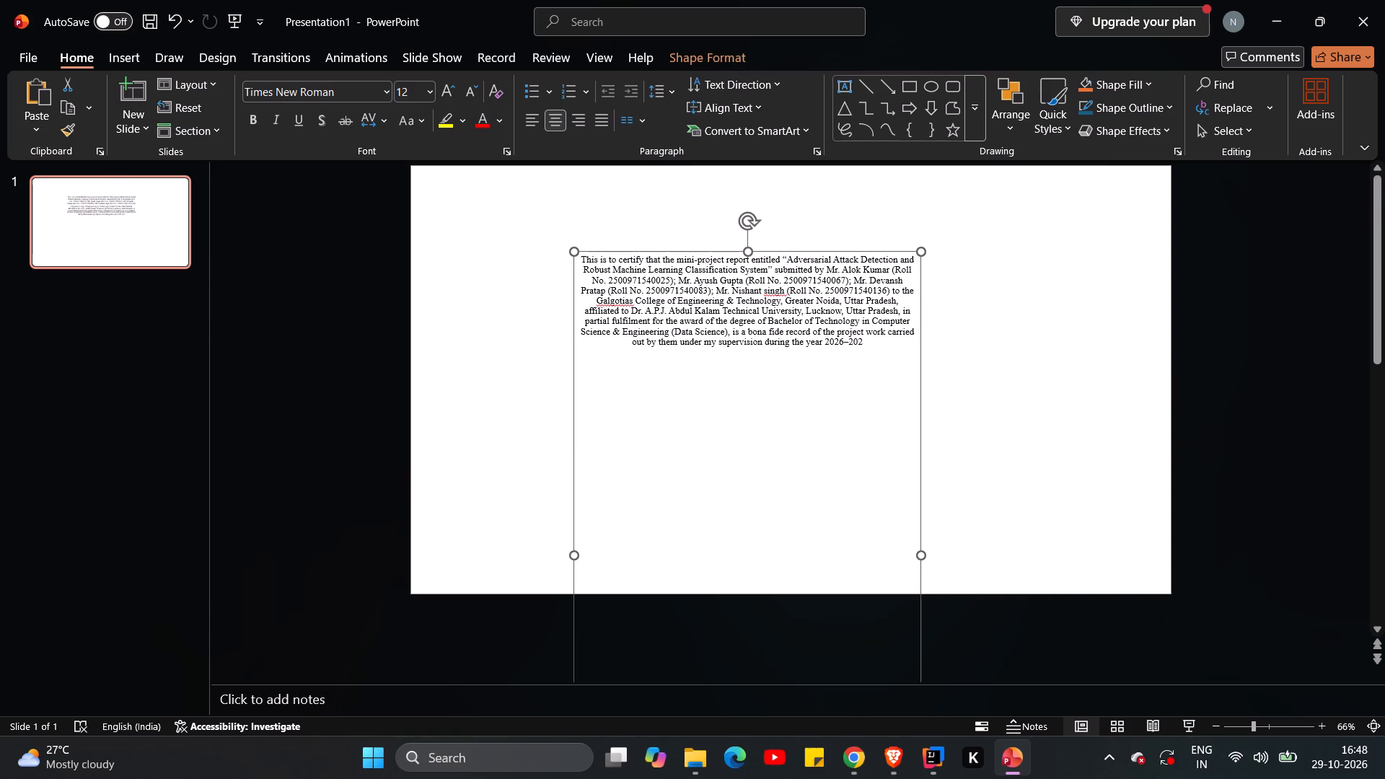
left_click_drag(921, 548, 933, 498)
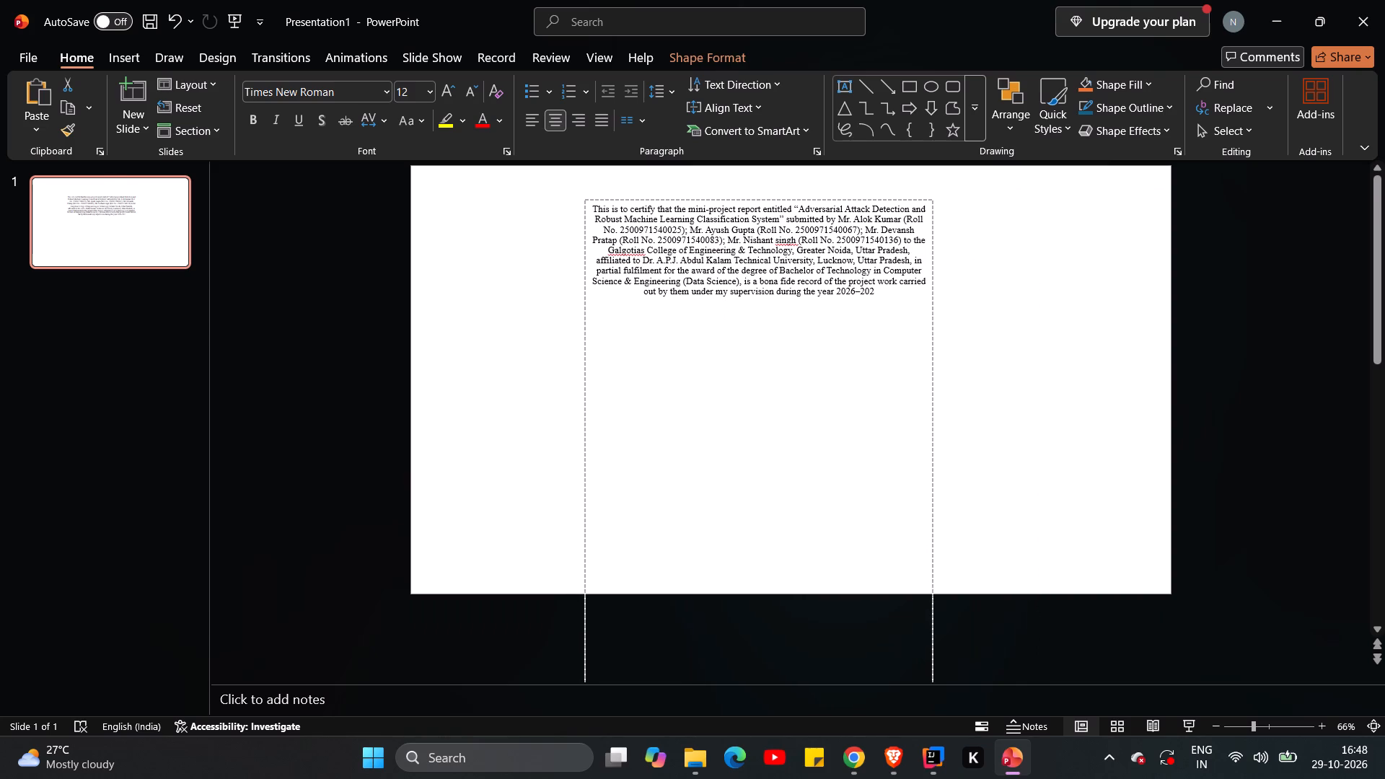
left_click_drag(933, 498, 933, 486)
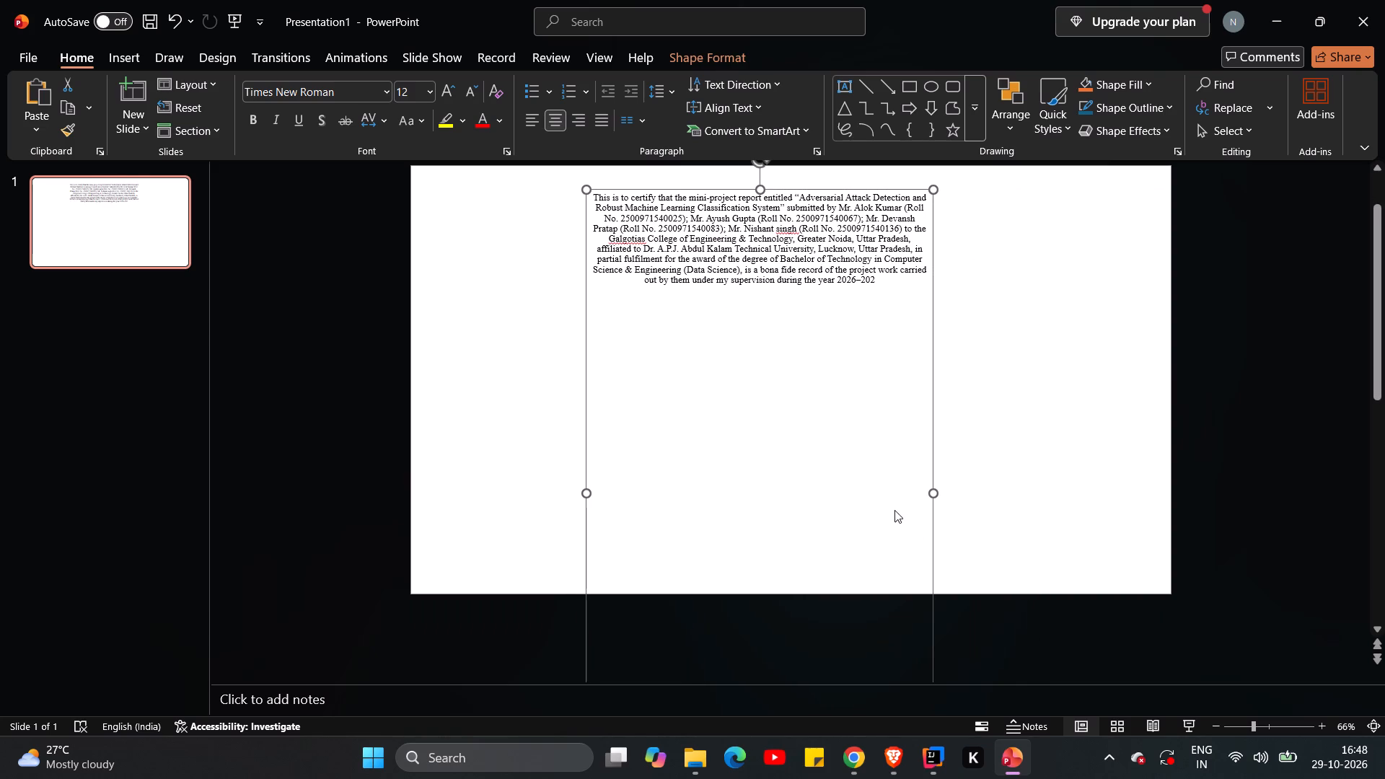
Widen the certificate placeholder to about three-fifths of the slide's width by extending its right edge.
left_click_drag(933, 493, 1042, 501)
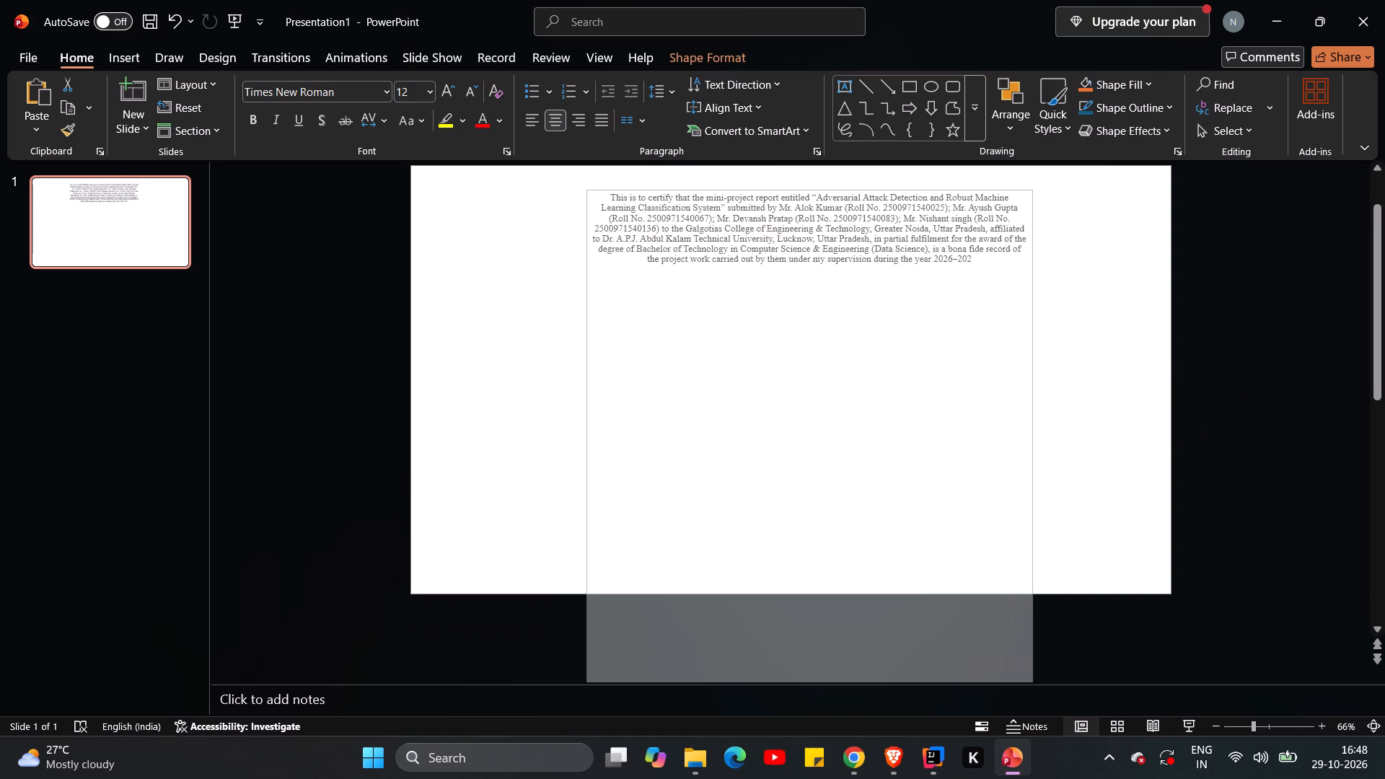
left_click_drag(1042, 501, 1052, 632)
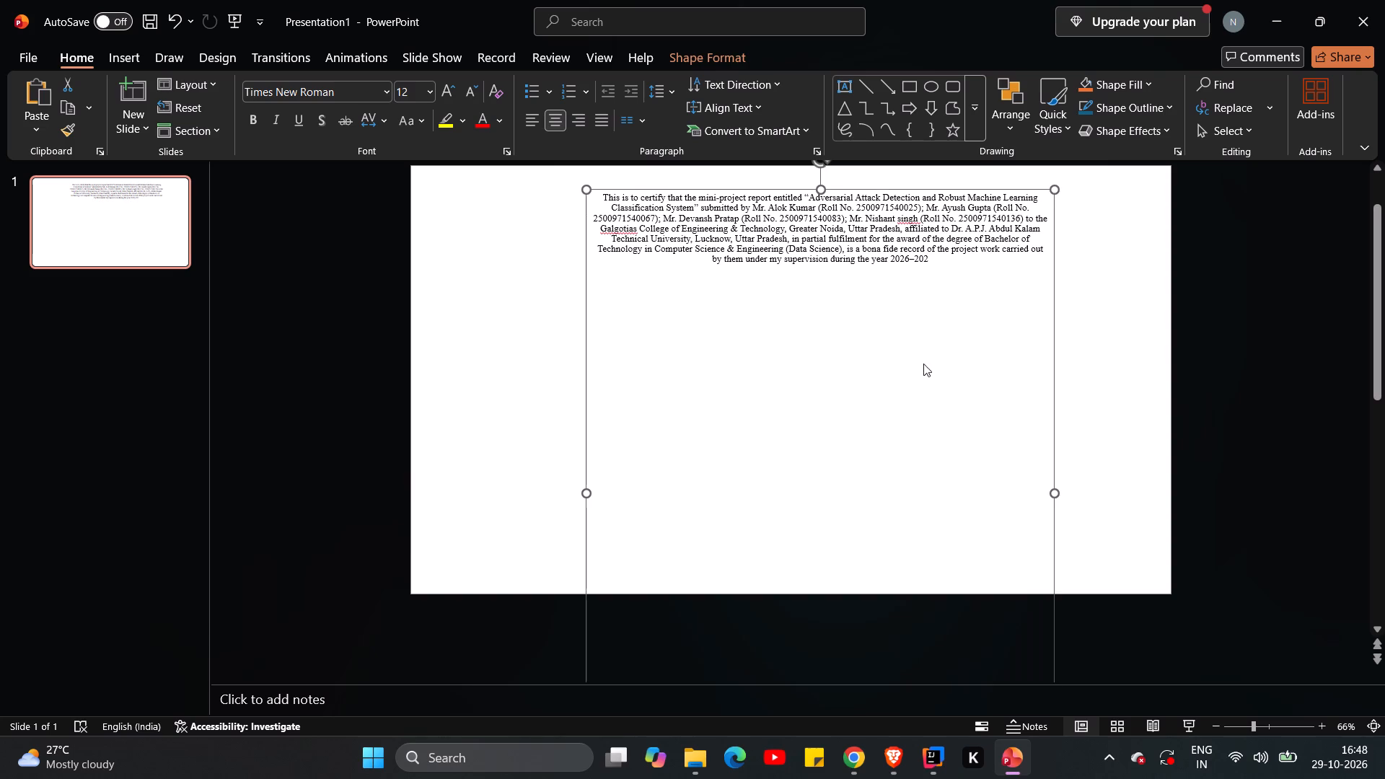
scroll(1134, 442, "down", 1)
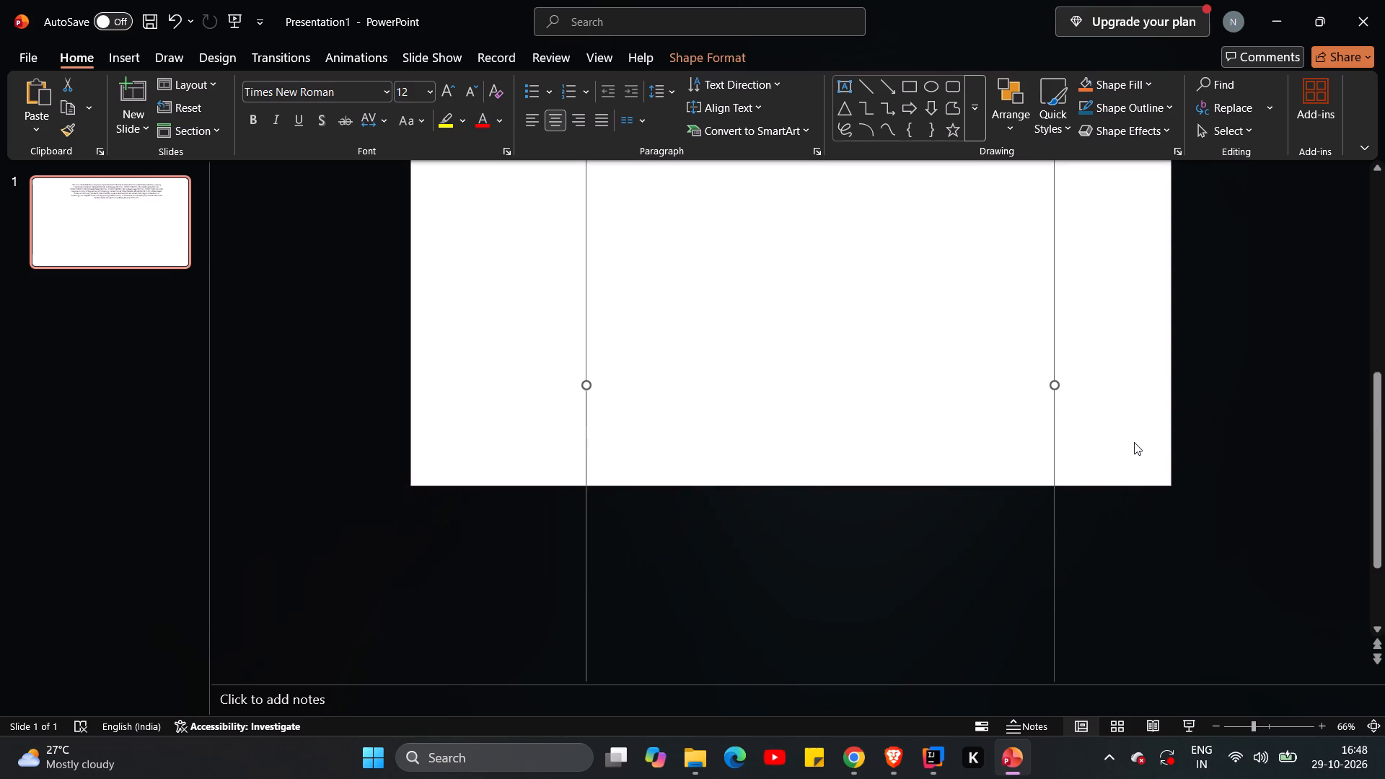
scroll(1134, 442, "down", 2)
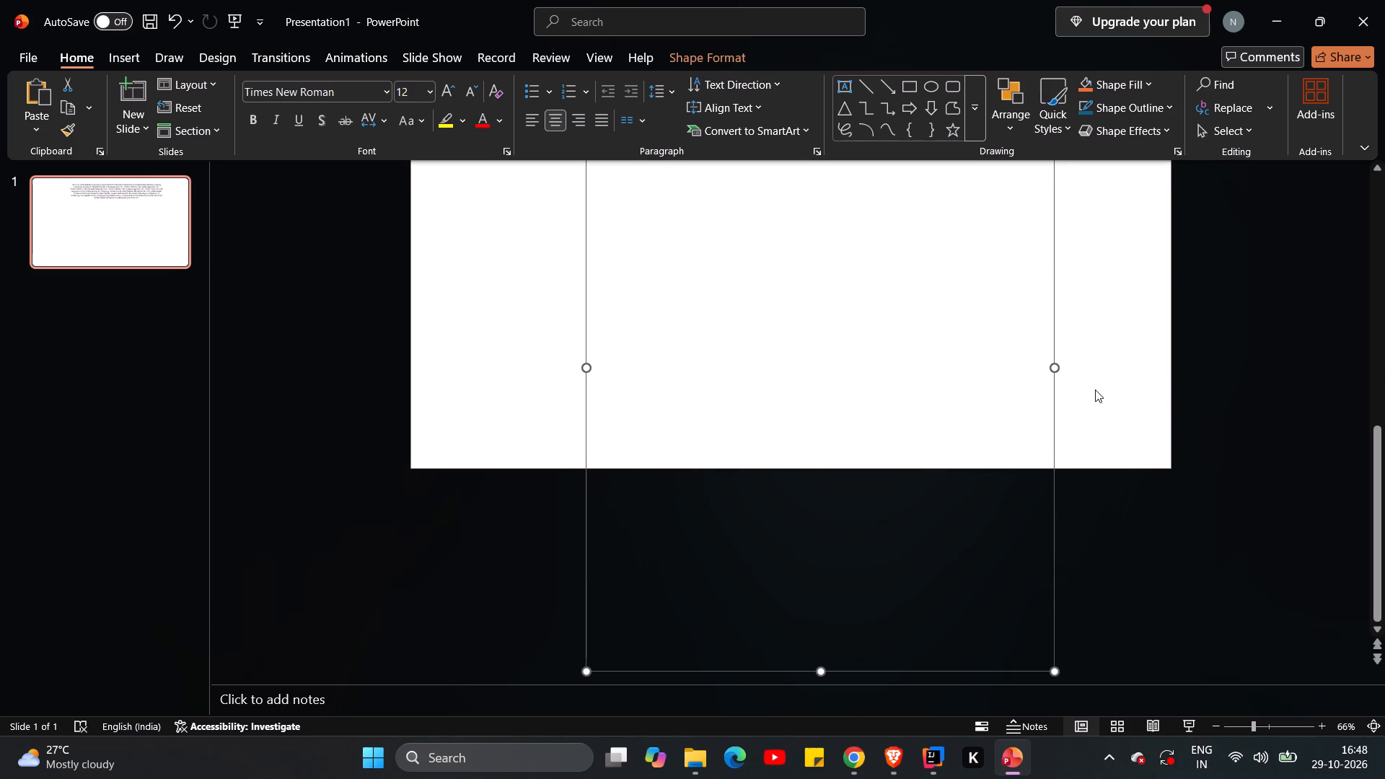
scroll(908, 386, "up", 4)
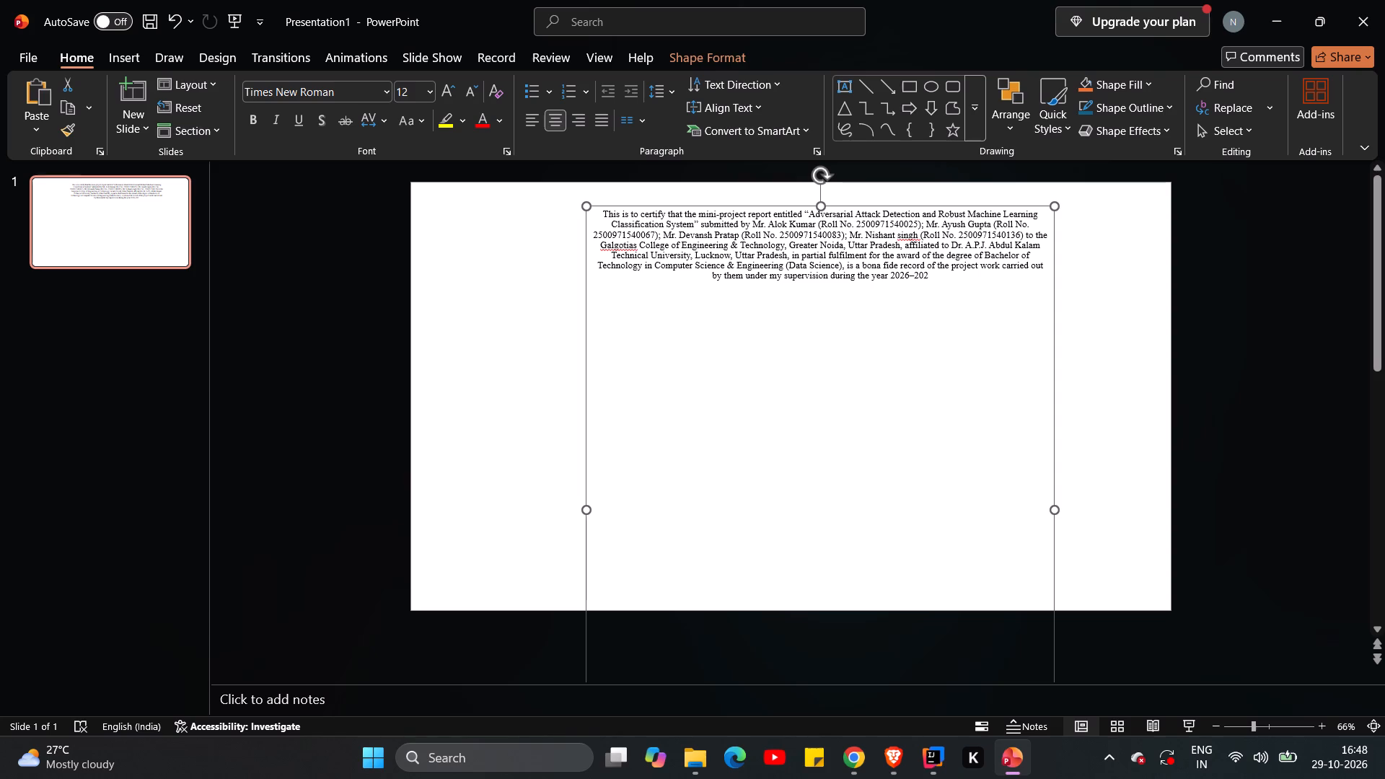
left_click(963, 288)
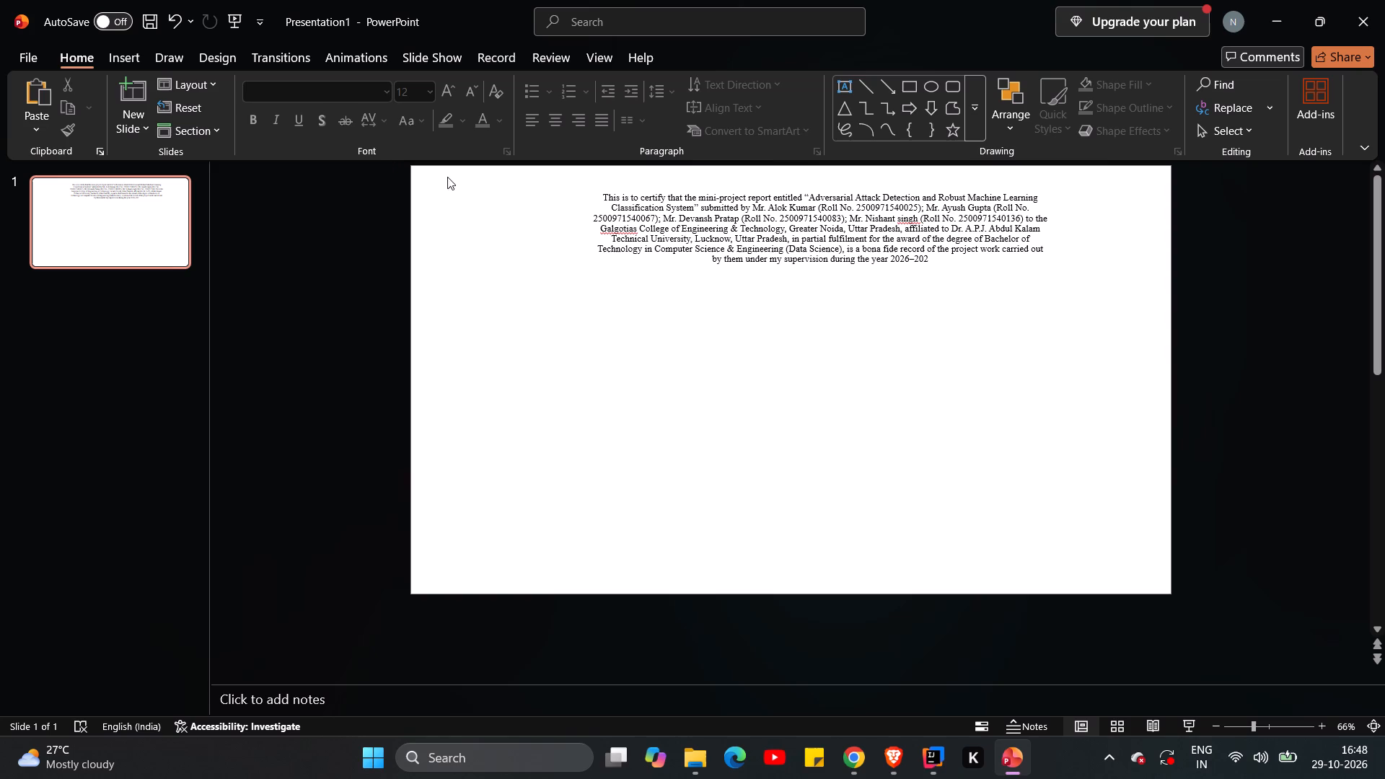
Insert three blank lines above the certificate paragraph and add the heading "Certificate" on the first line.
left_click(726, 203)
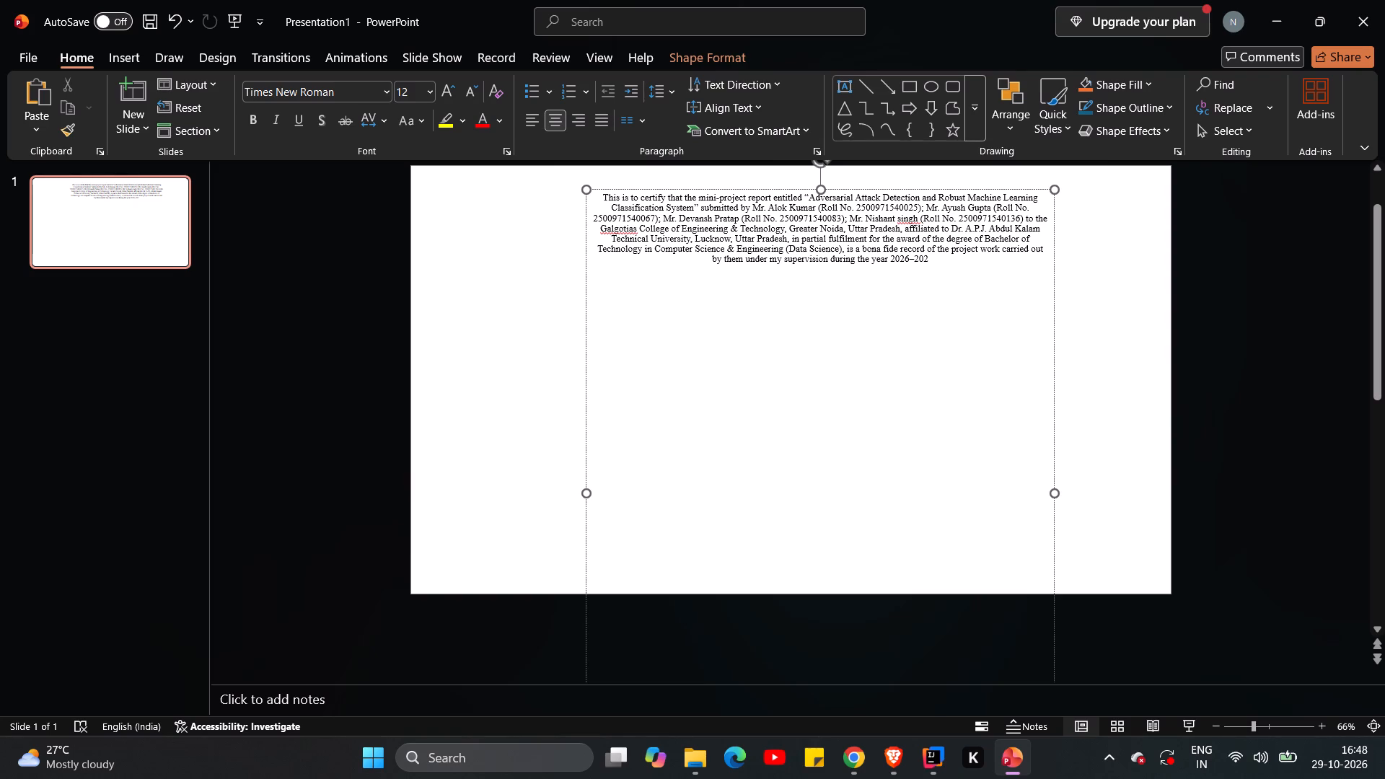
left_click(603, 201)
key("Return")
key("Return")
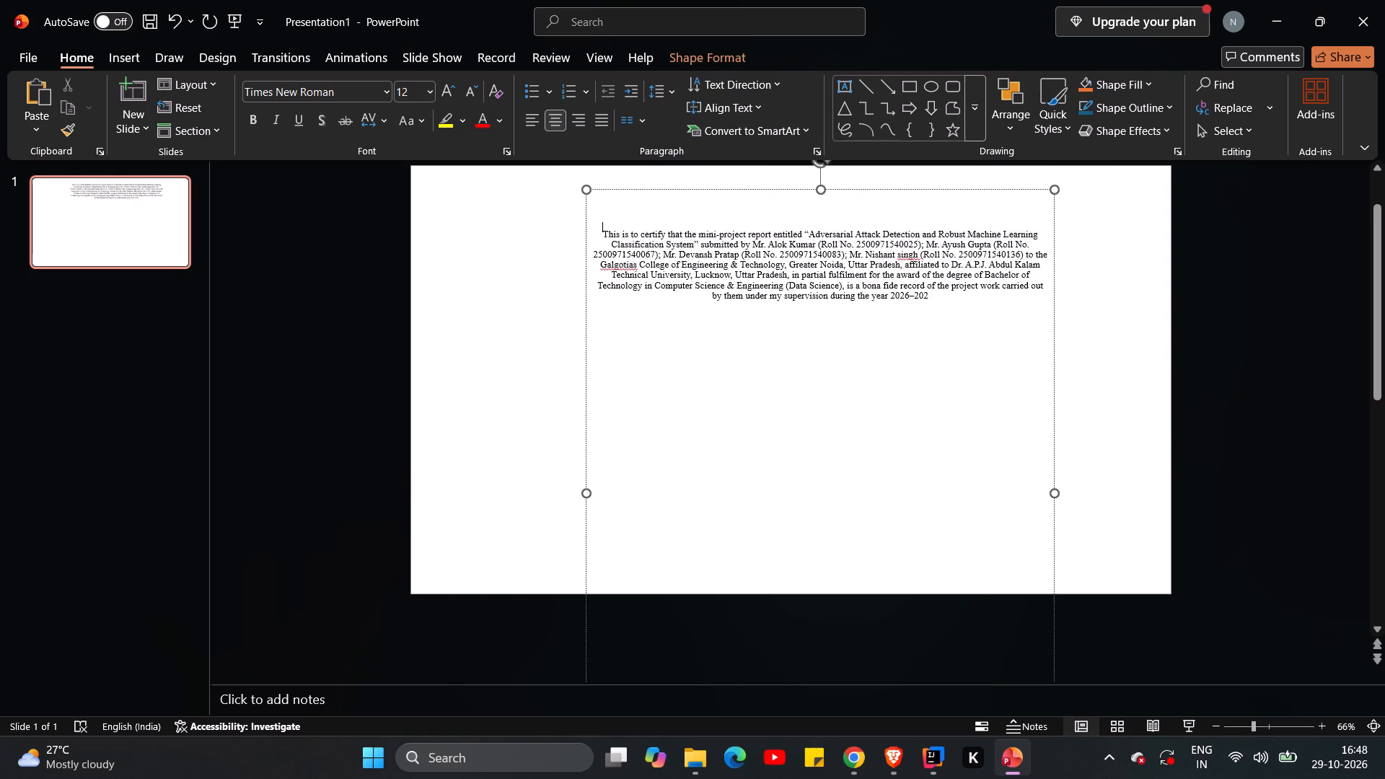
key("Return")
key("Up")
key("Up")
key("Up")
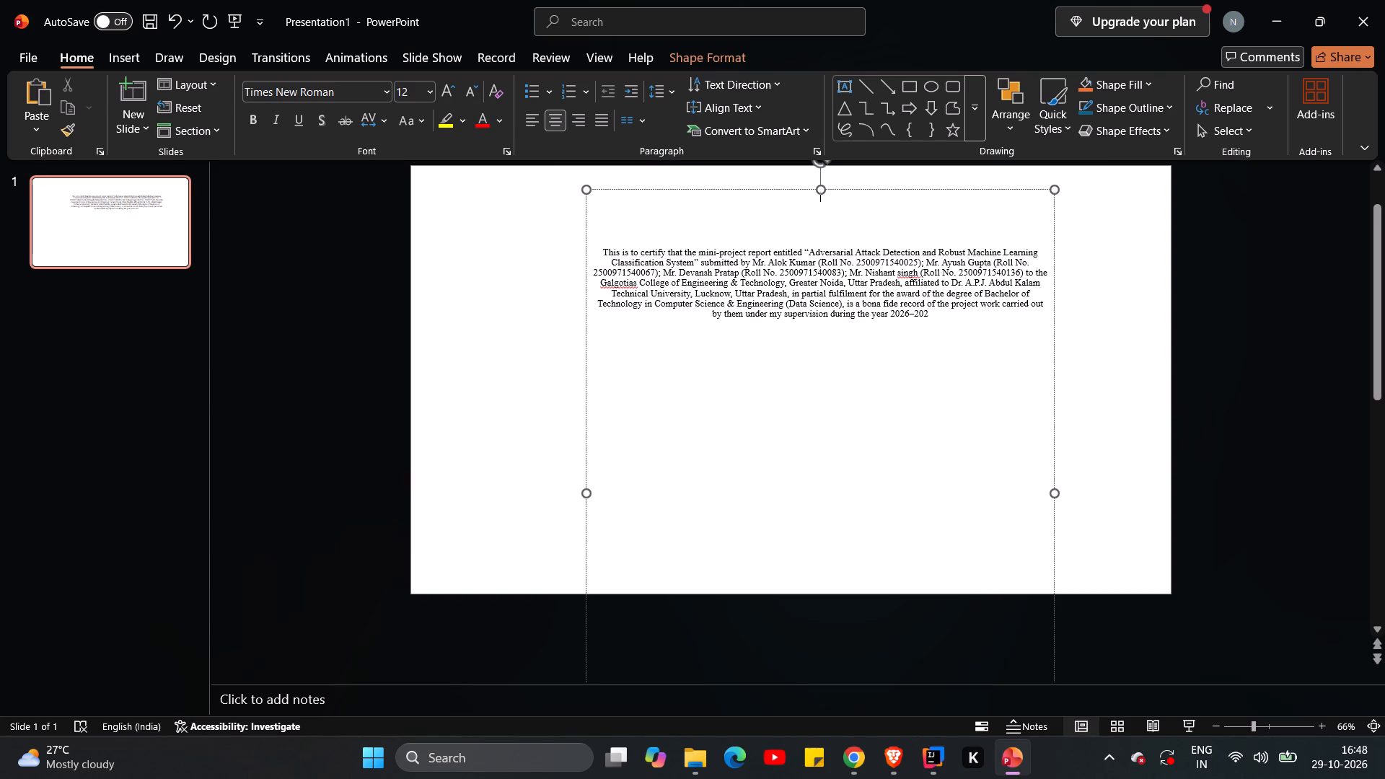
type("cer")
type("tificate")
key("space")
Format the Certificate heading as size 14, bold and red.
left_click_drag(866, 201, 760, 206)
left_click(852, 211)
left_click_drag(860, 199, 723, 193)
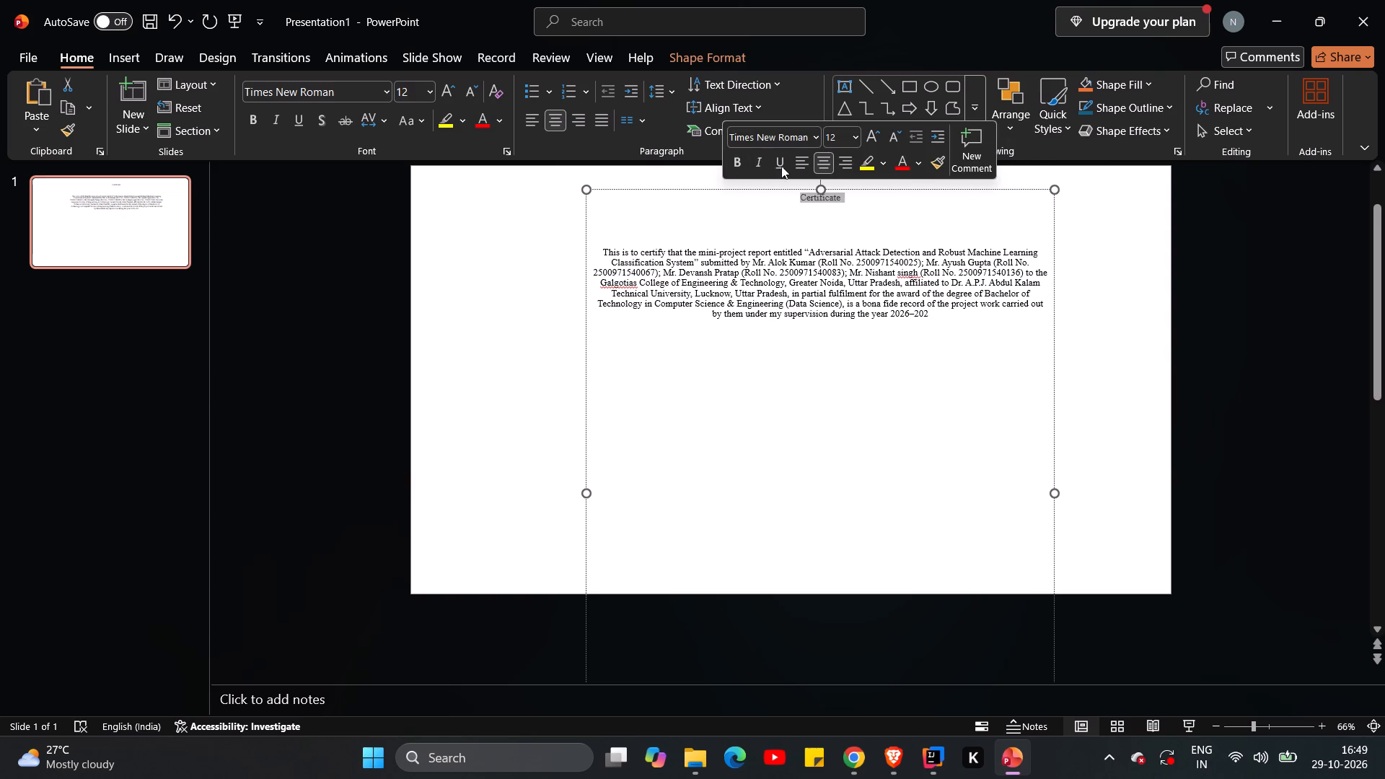
left_click(866, 142)
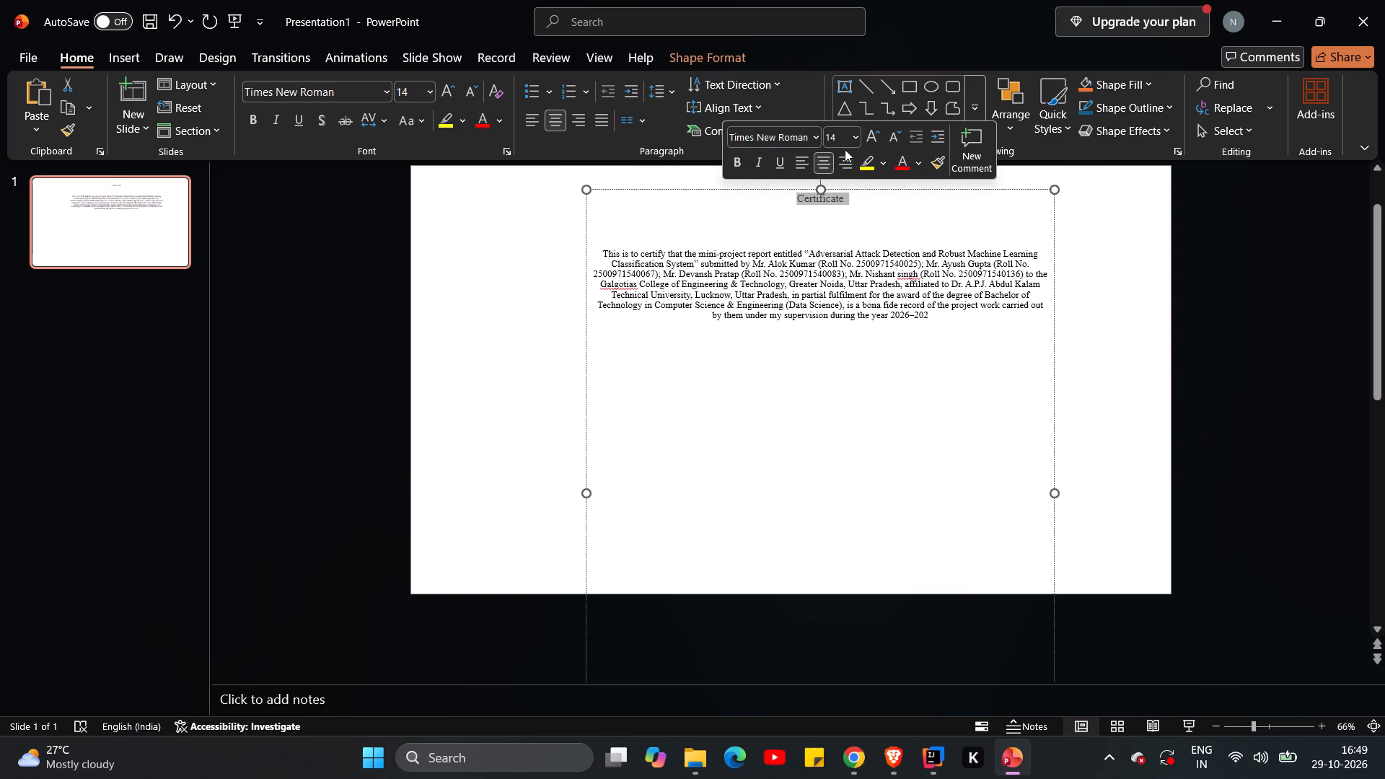
left_click(739, 159)
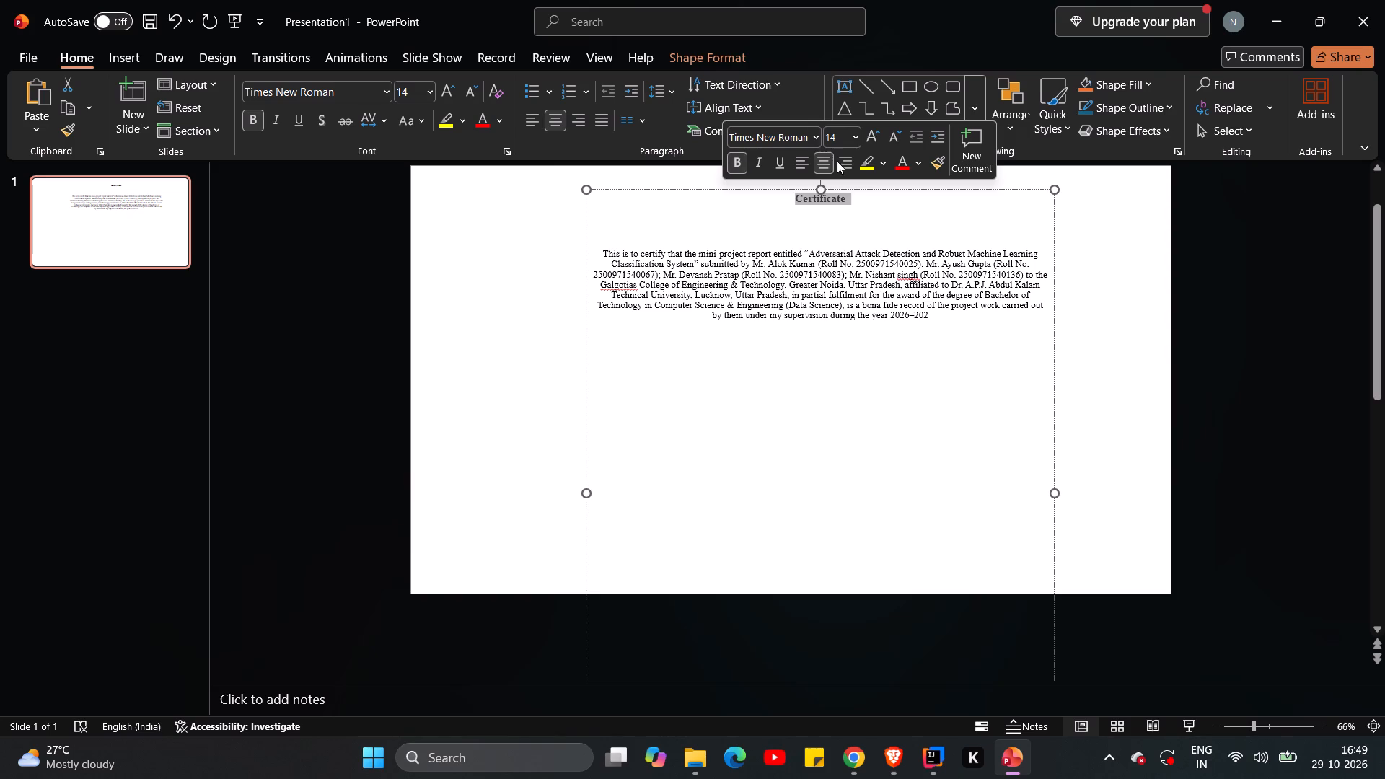
left_click(906, 166)
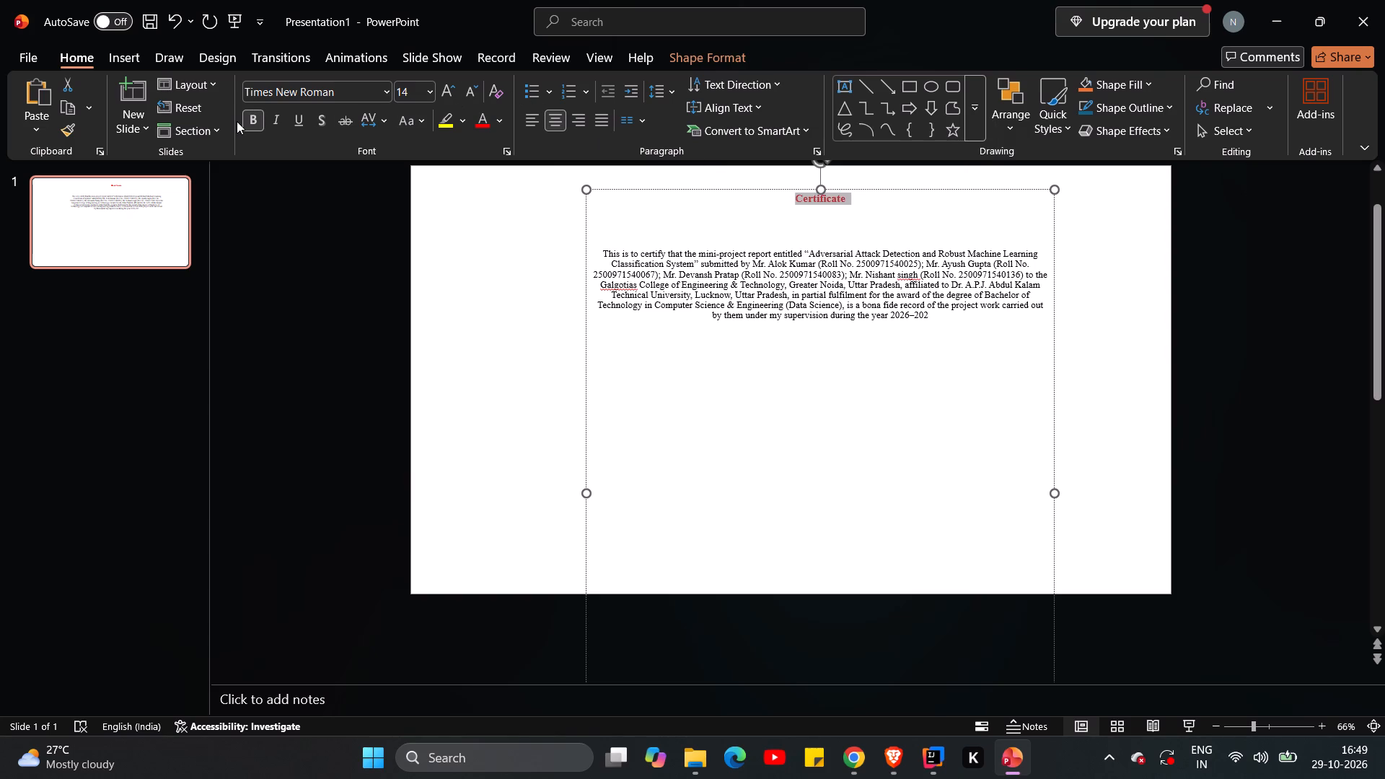
Replace the heading text with "CERTIFICATE" in capitals.
key("space")
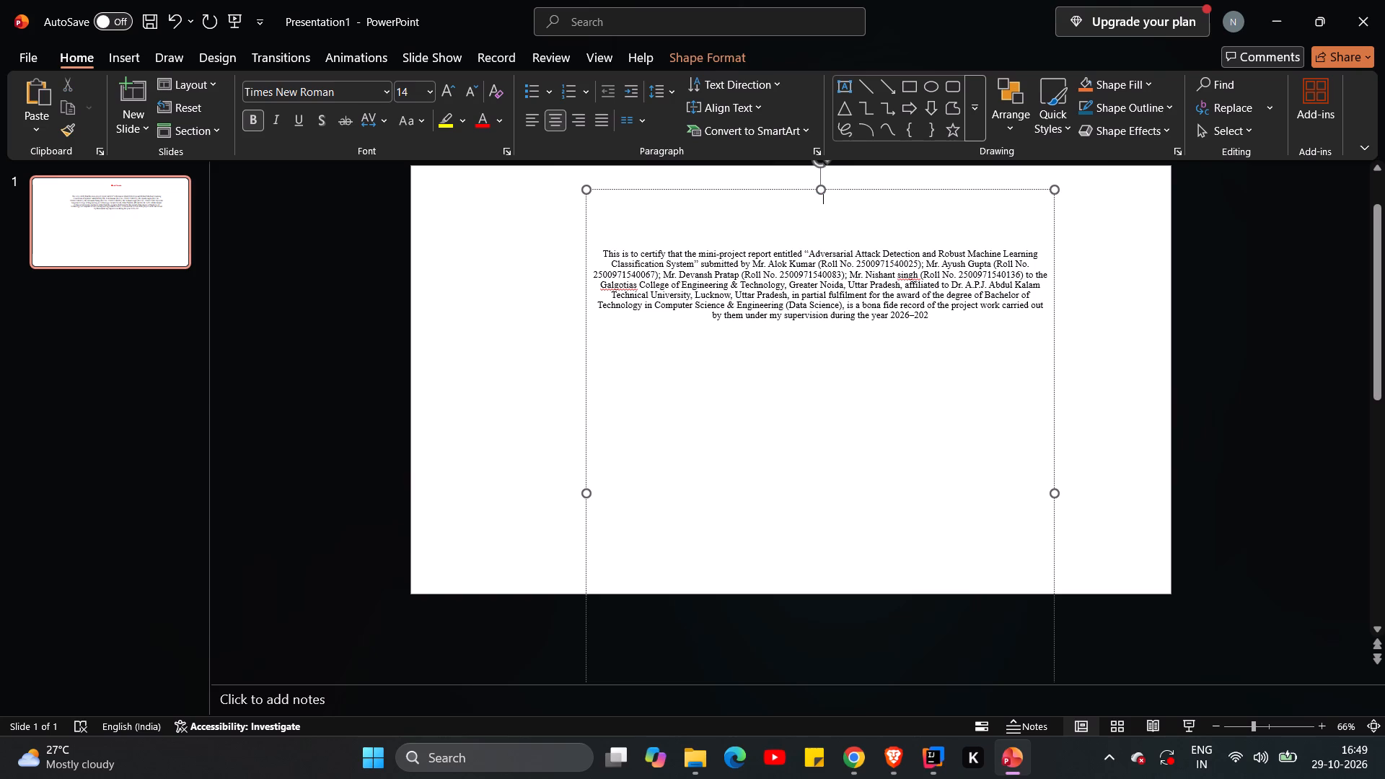
type("CERTI")
type("FICATE")
Move the certificate placeholder left and slightly down, closer to the slide's horizontal centre.
left_click_drag(814, 182, 762, 198)
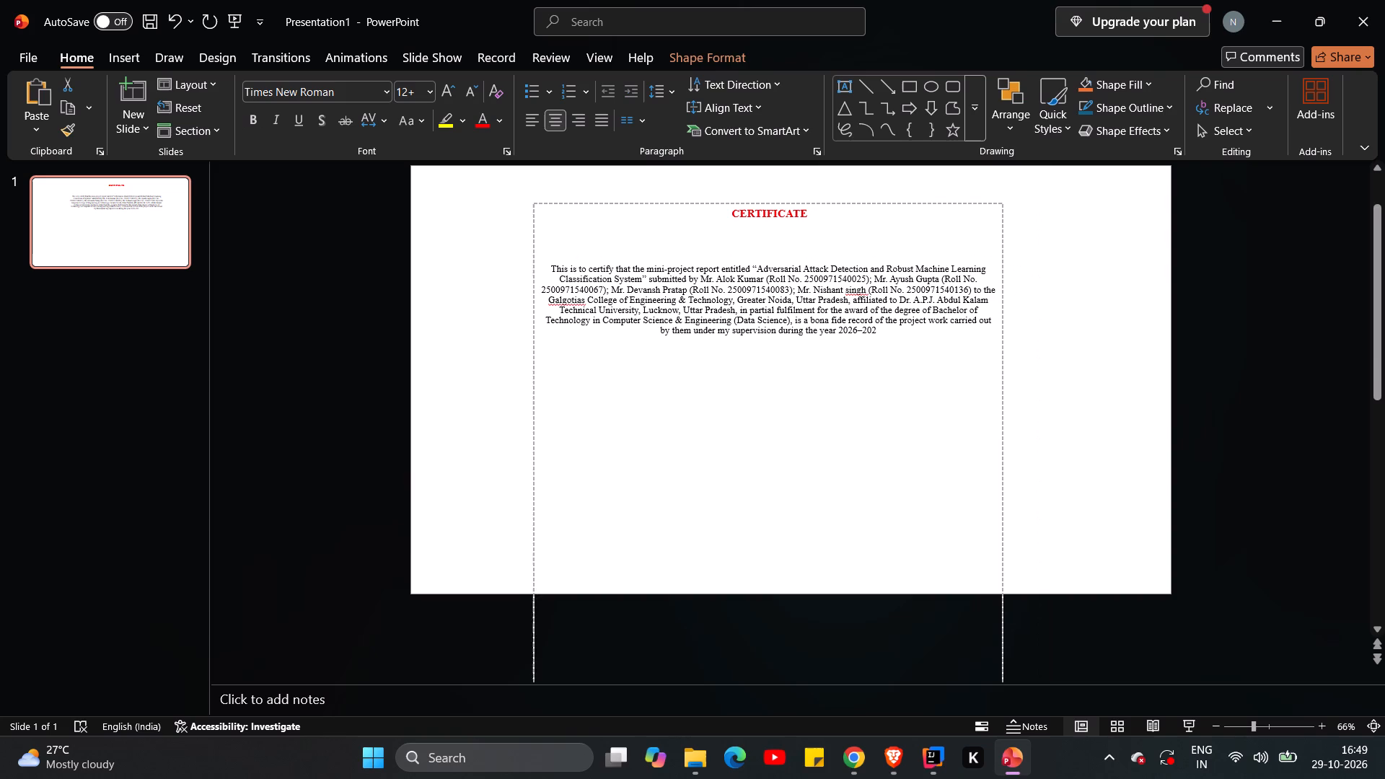
left_click_drag(762, 198, 768, 207)
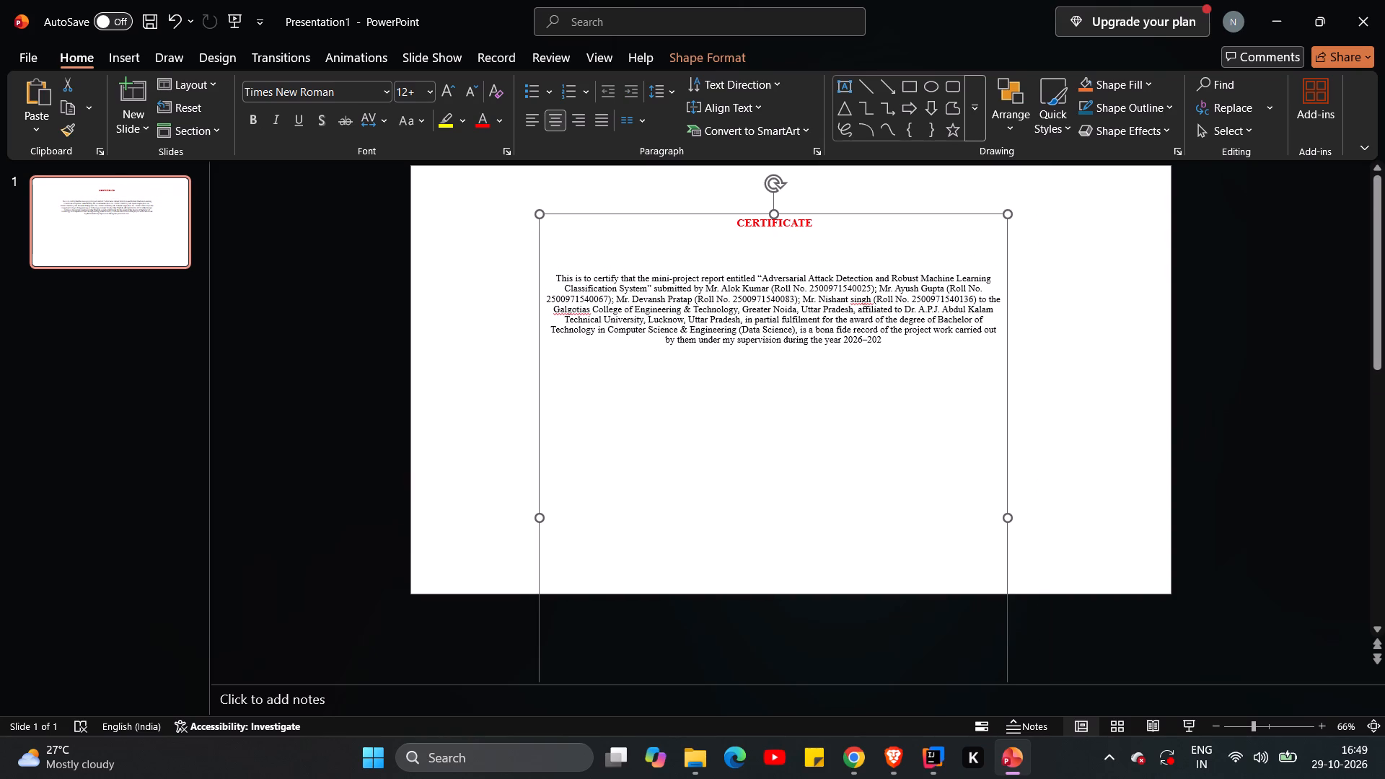
Change the CERTIFICATE heading's font colour to black.
left_click_drag(830, 218, 690, 211)
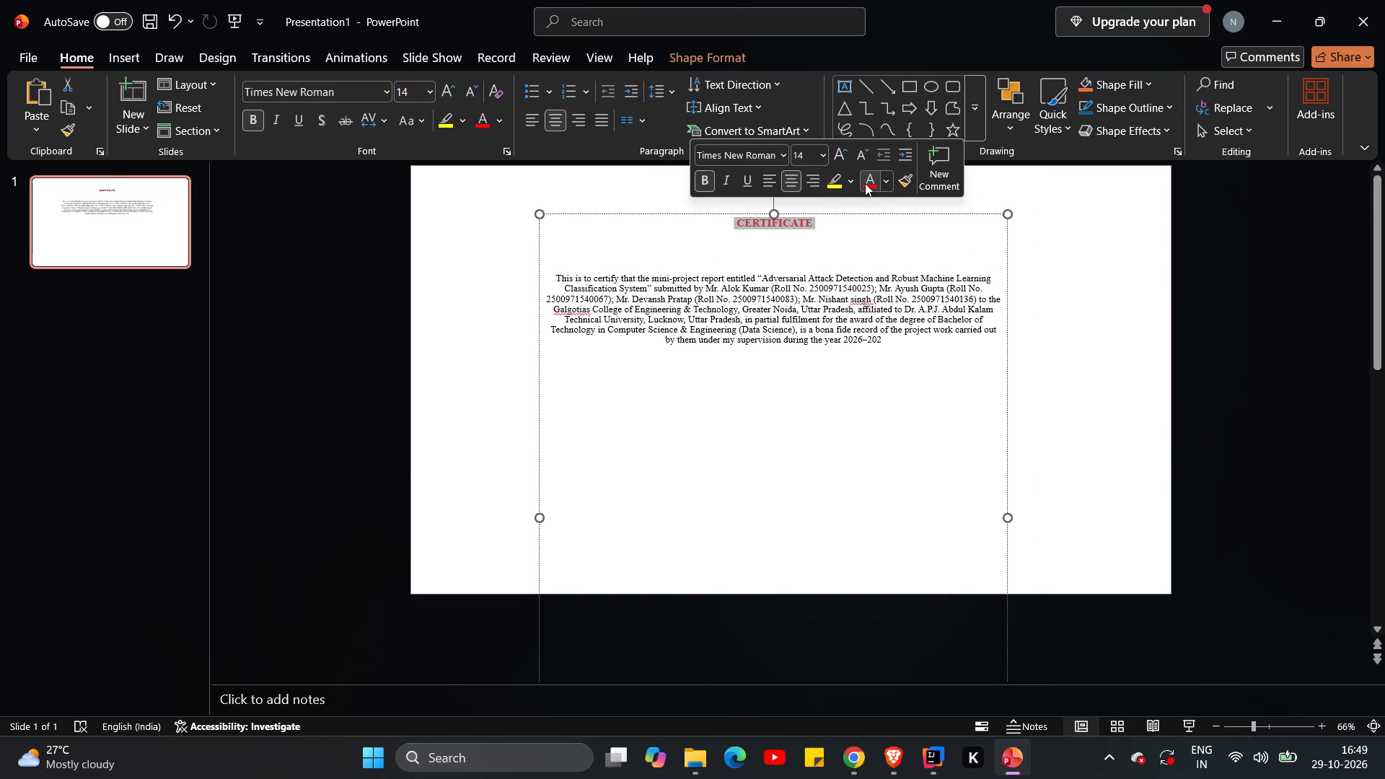
left_click(874, 182)
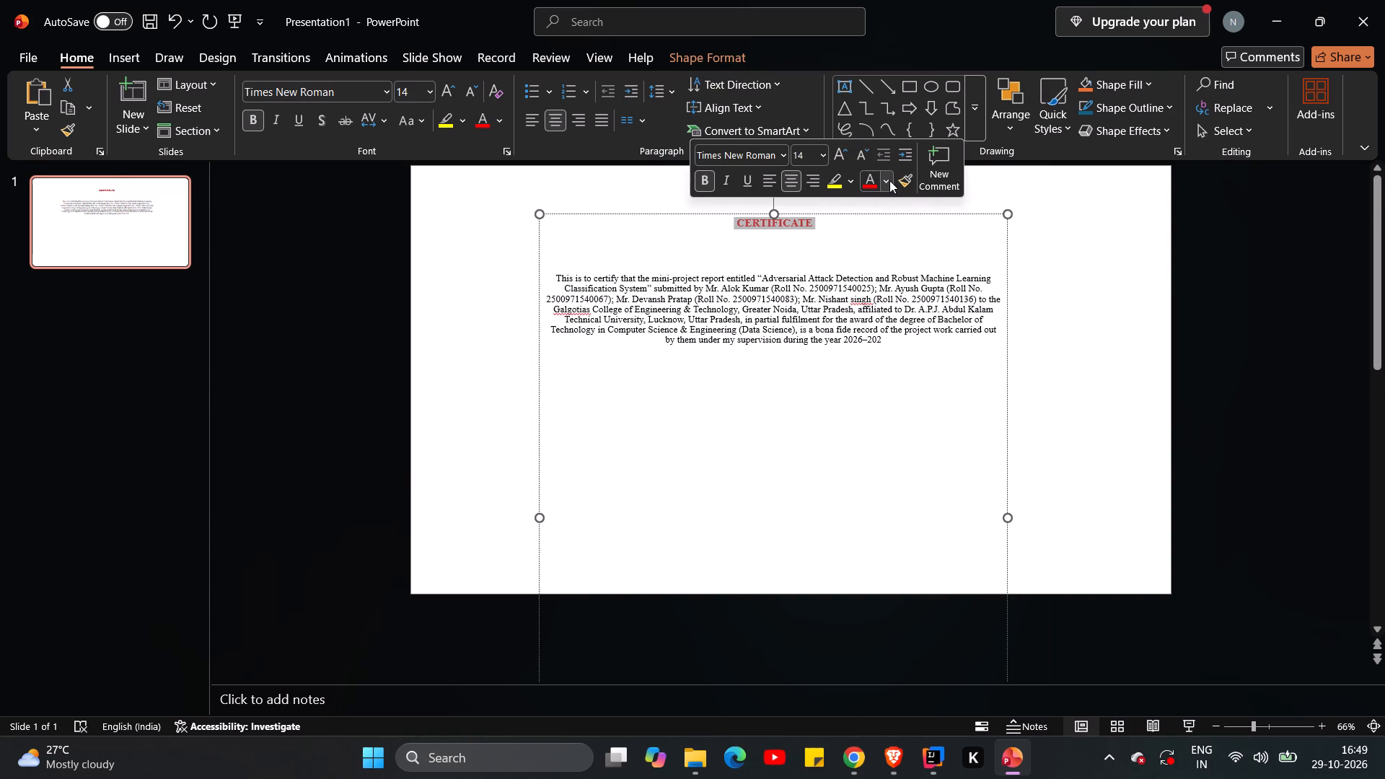
left_click(889, 180)
left_click(900, 262)
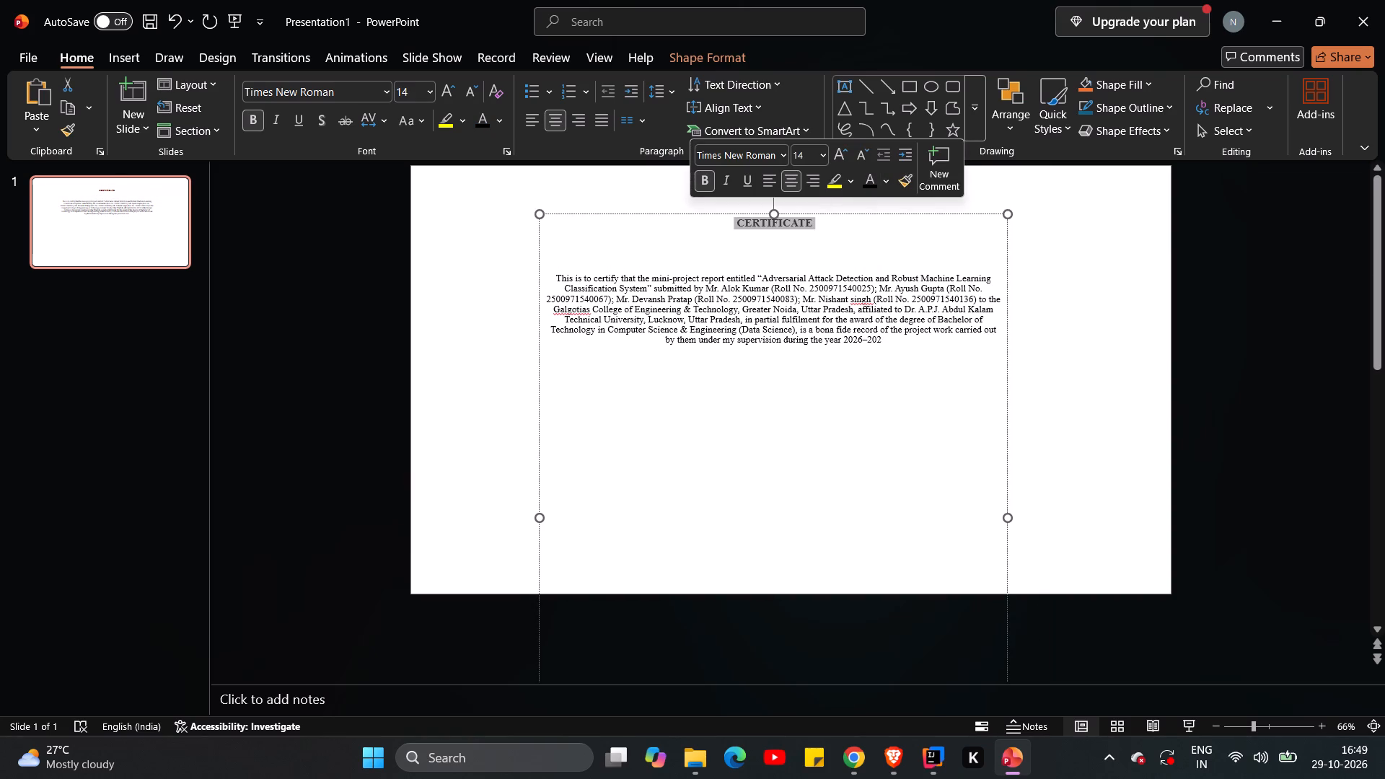
left_click(839, 244)
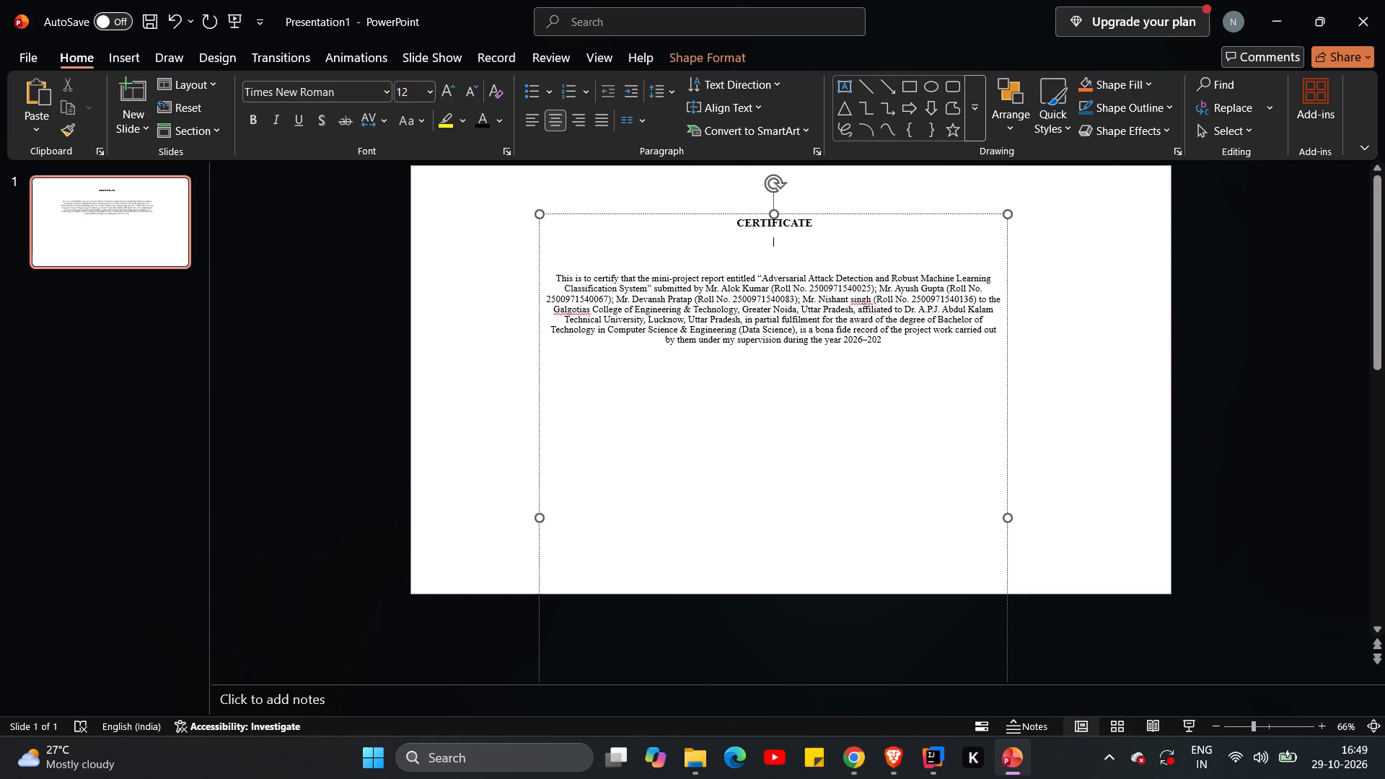
left_click(810, 237)
Underline the CERTIFICATE heading, trying italics and leaving it bold and non-italic.
left_click_drag(830, 223, 697, 203)
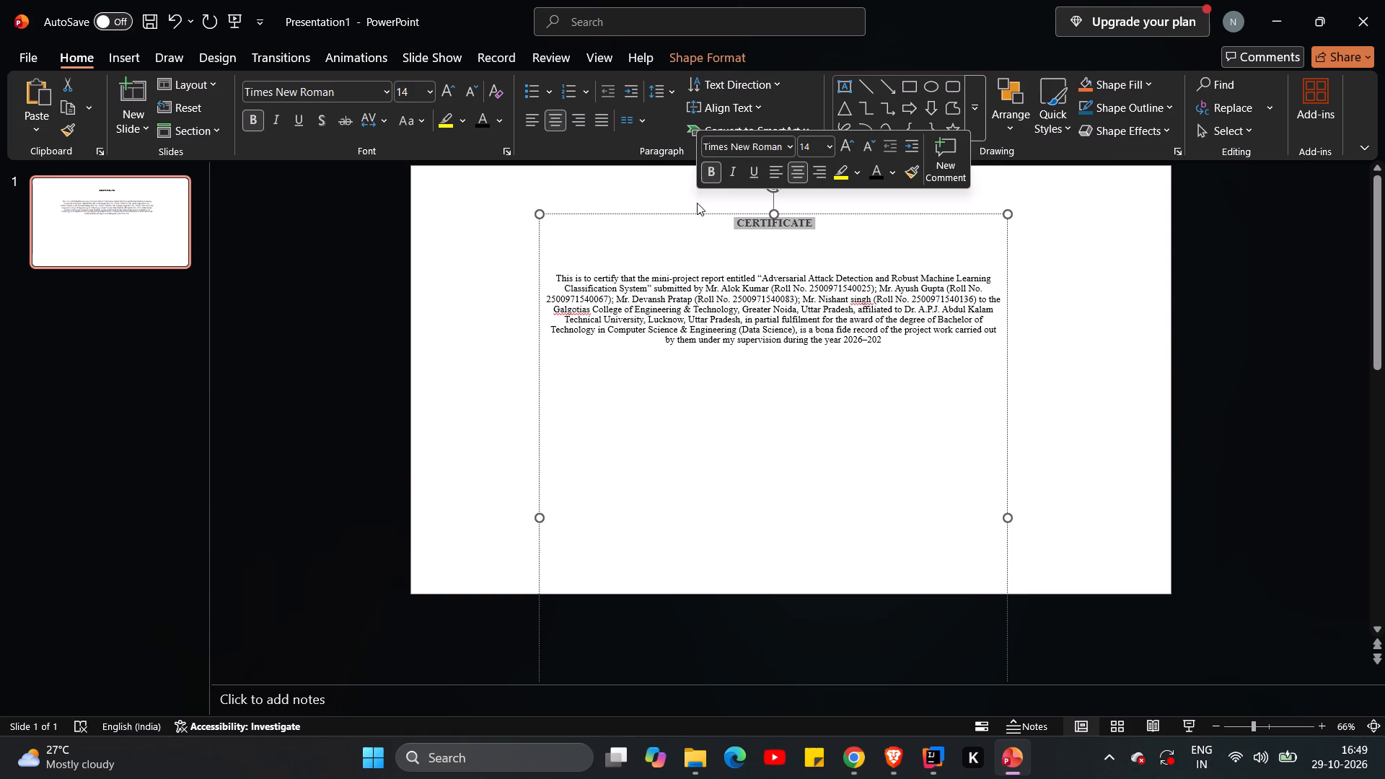
left_click(731, 178)
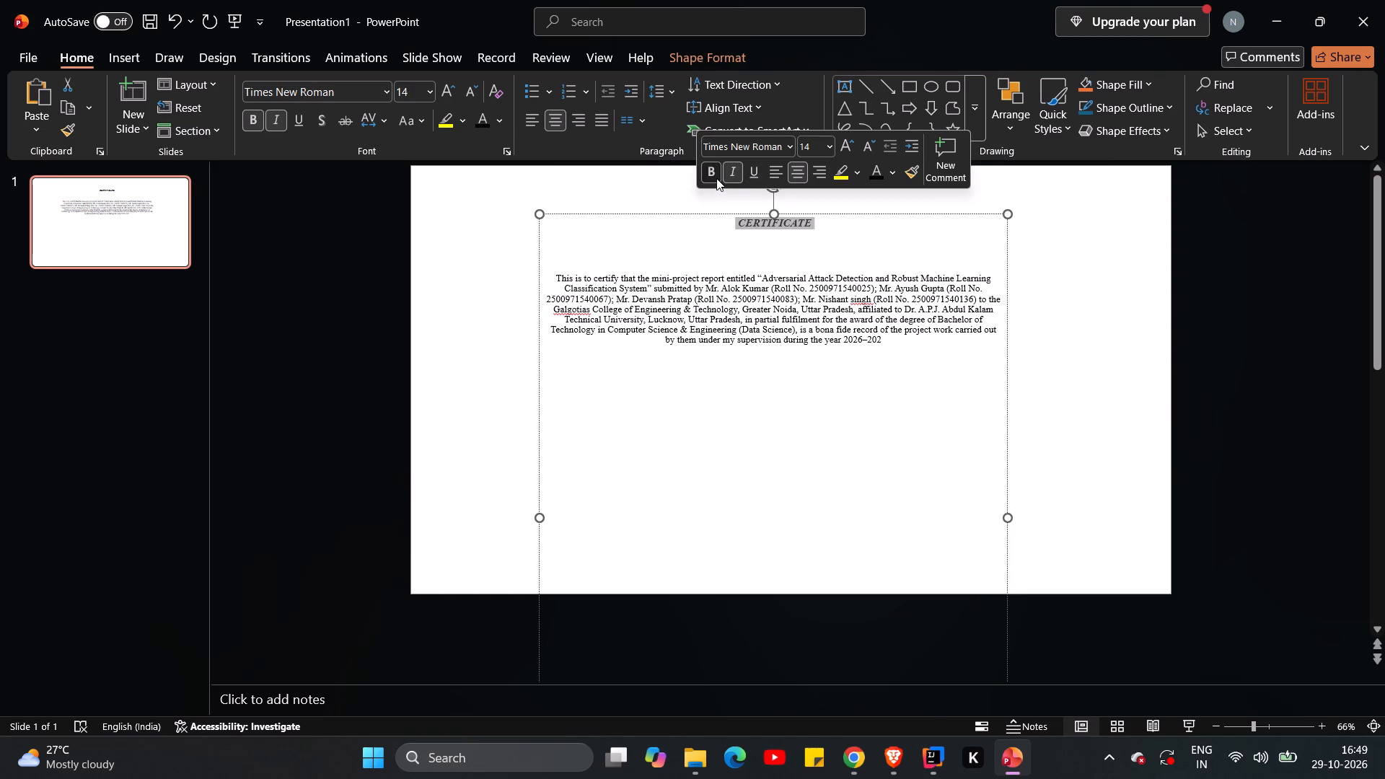
left_click(716, 178)
left_click(737, 178)
left_click(711, 175)
left_click(762, 173)
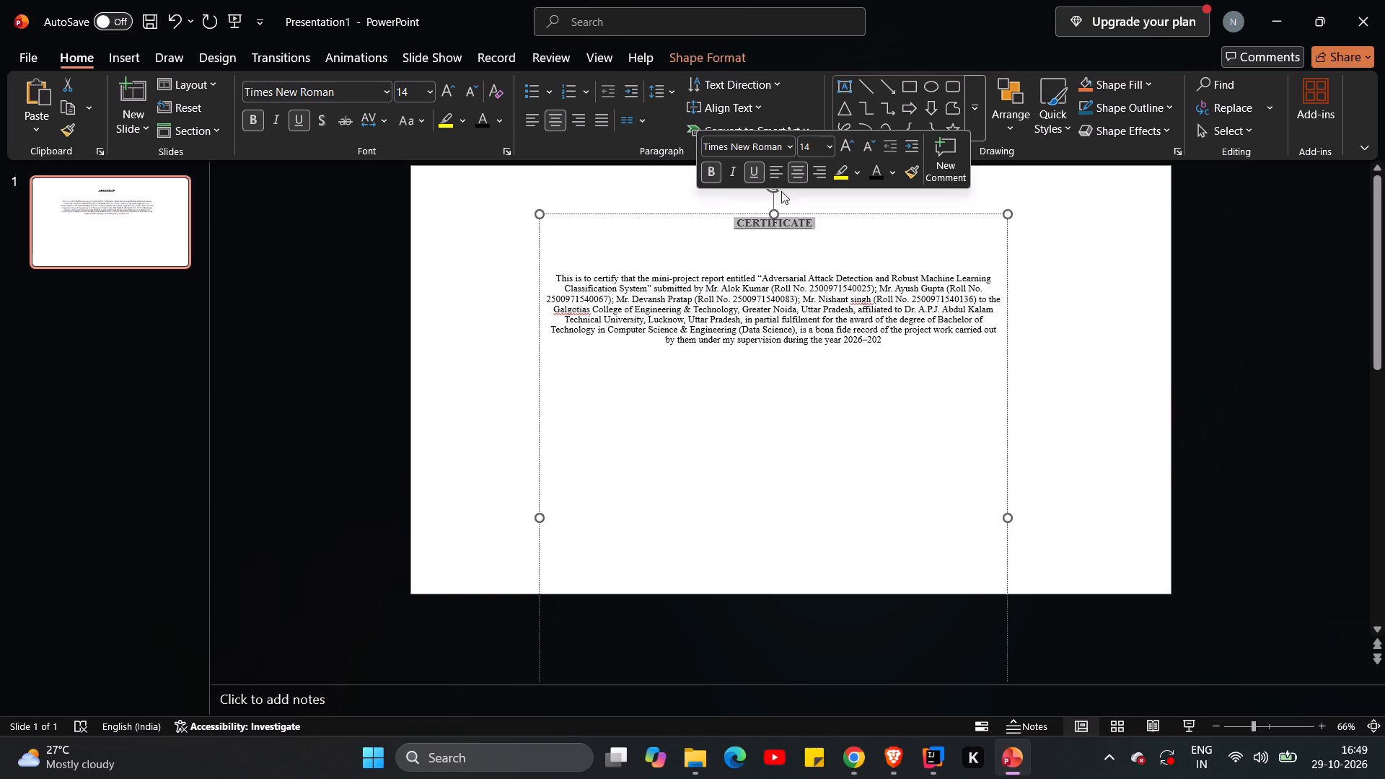
left_click(846, 245)
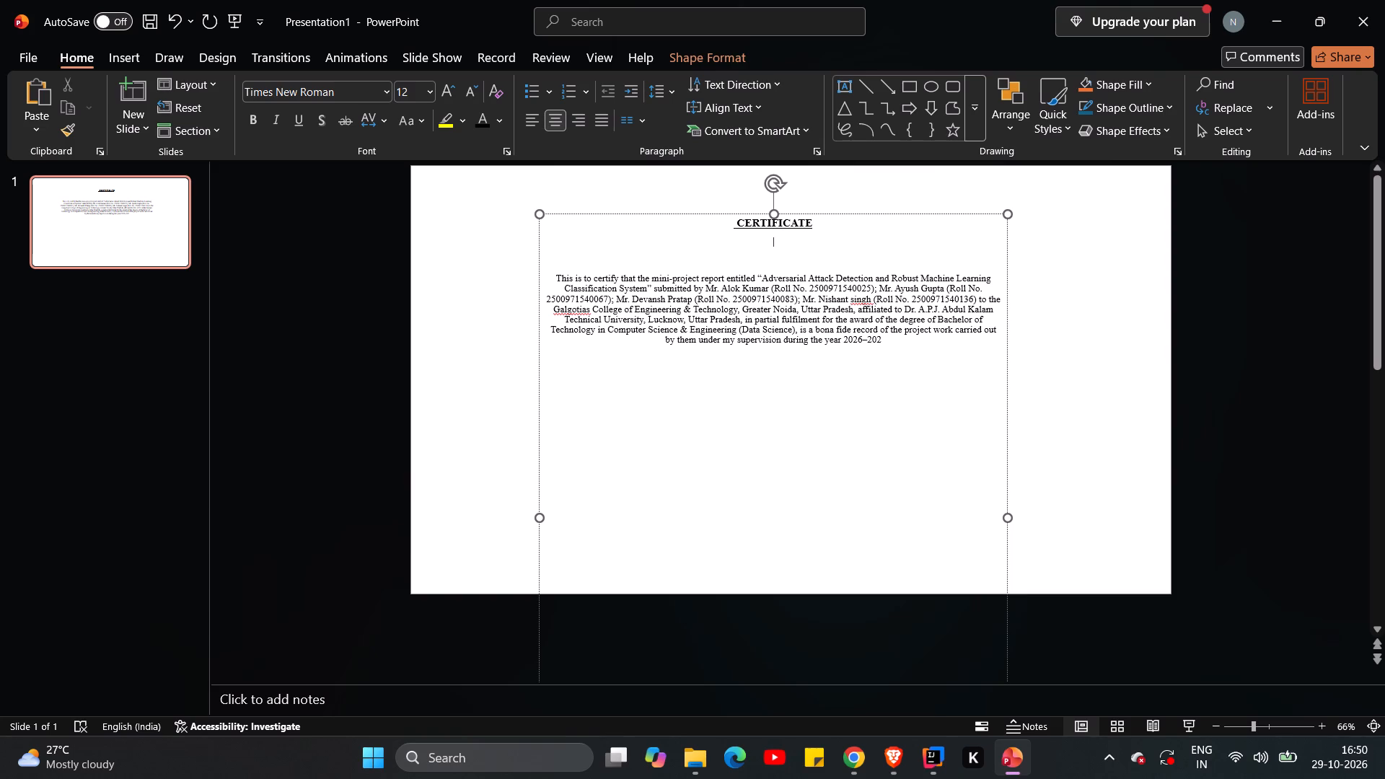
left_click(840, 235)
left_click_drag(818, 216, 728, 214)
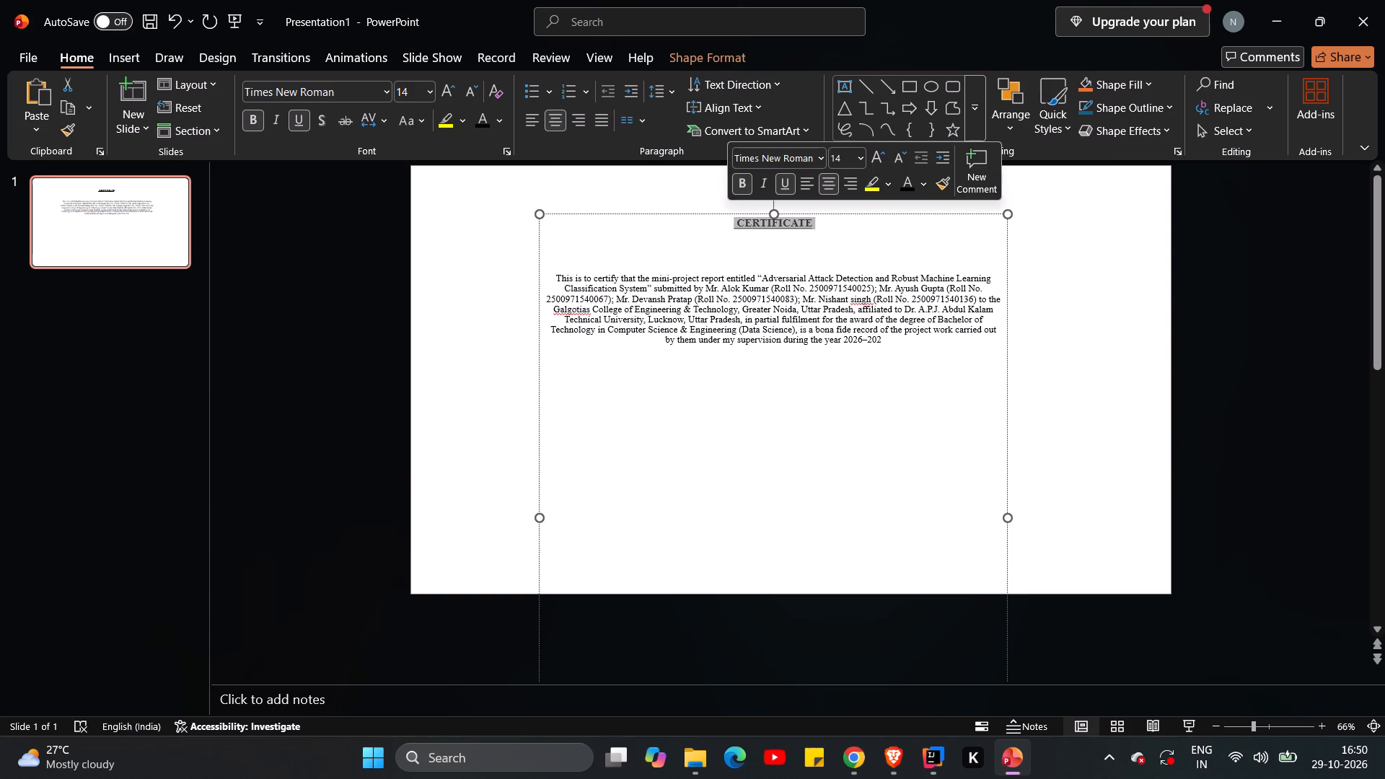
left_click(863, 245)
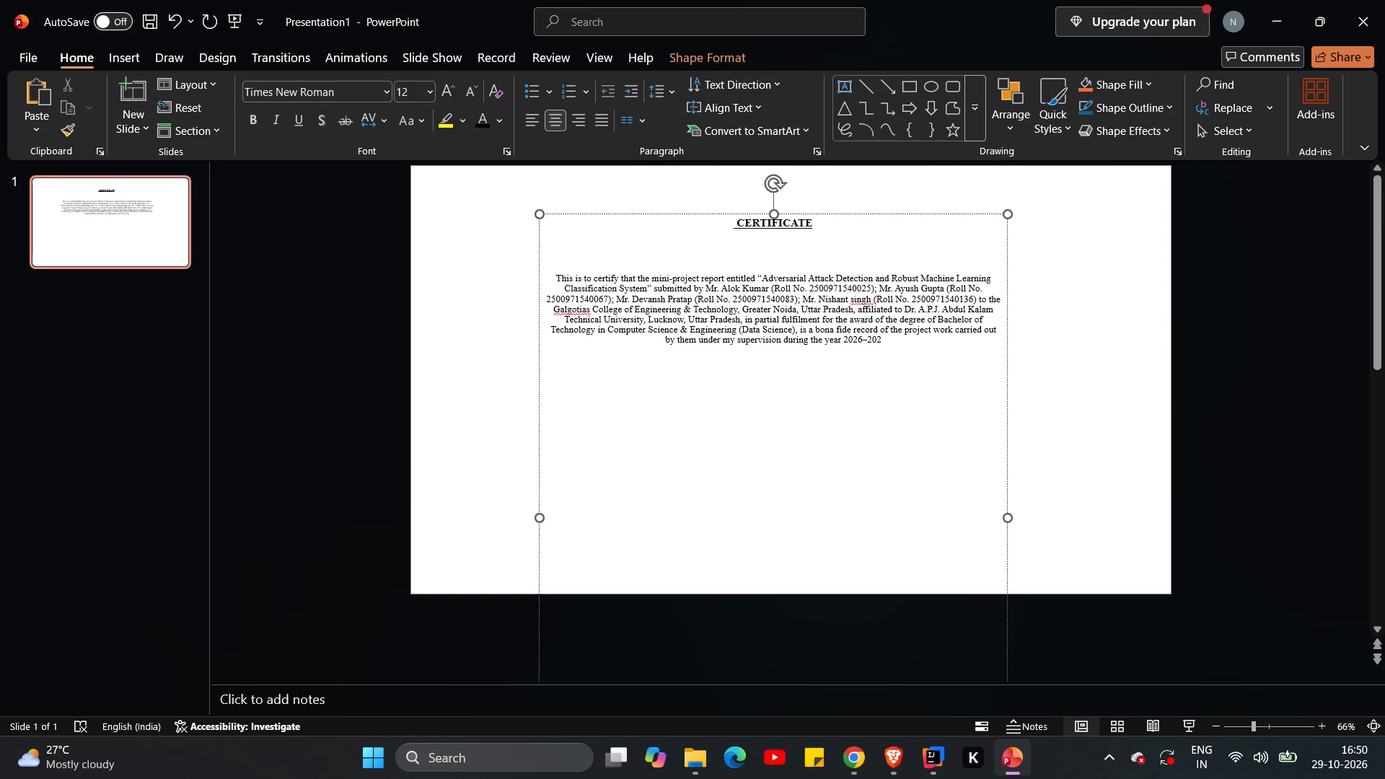
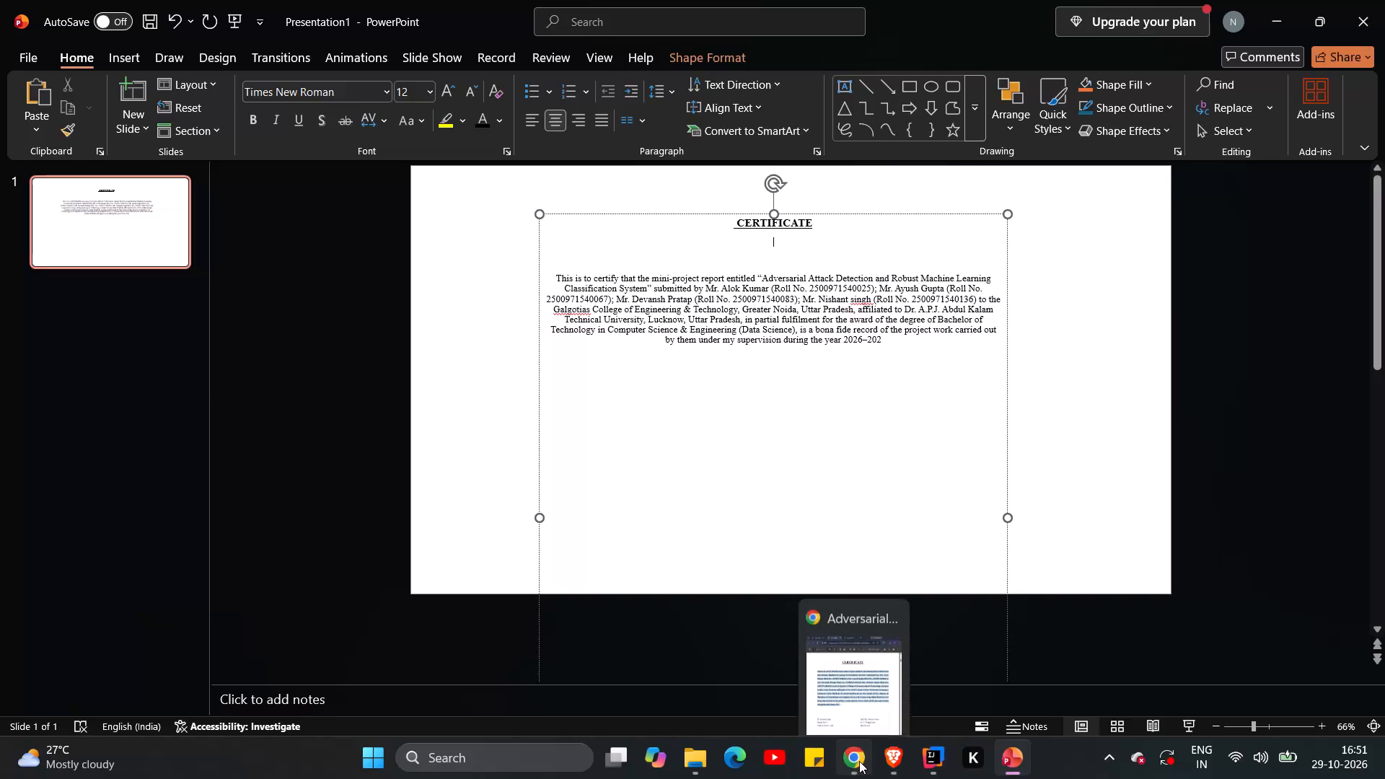
Switch to the report PDF in Chrome and examine the certificate page's heading, body paragraph and signature blocks.
left_click(863, 687)
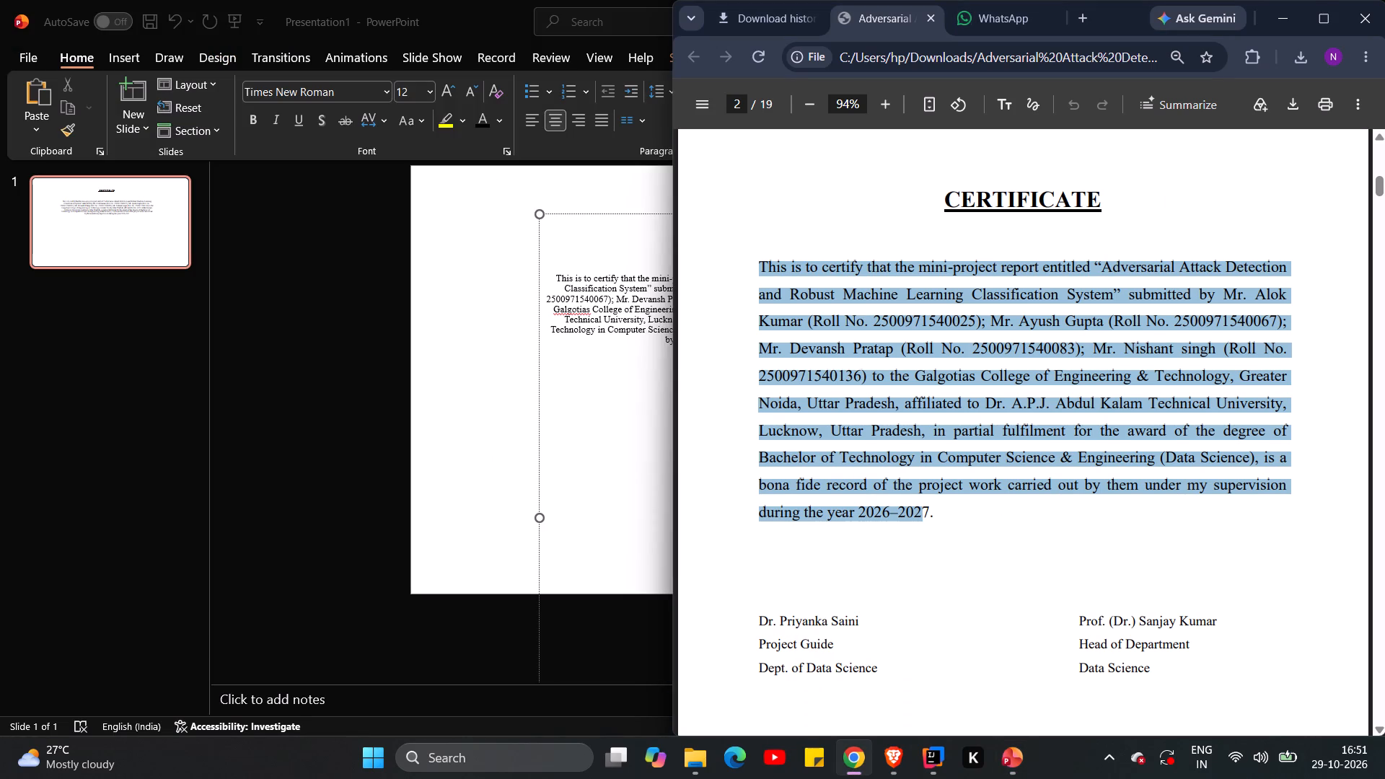
left_click(812, 283)
scroll(804, 225, "up", 2)
scroll(804, 225, "down", 1)
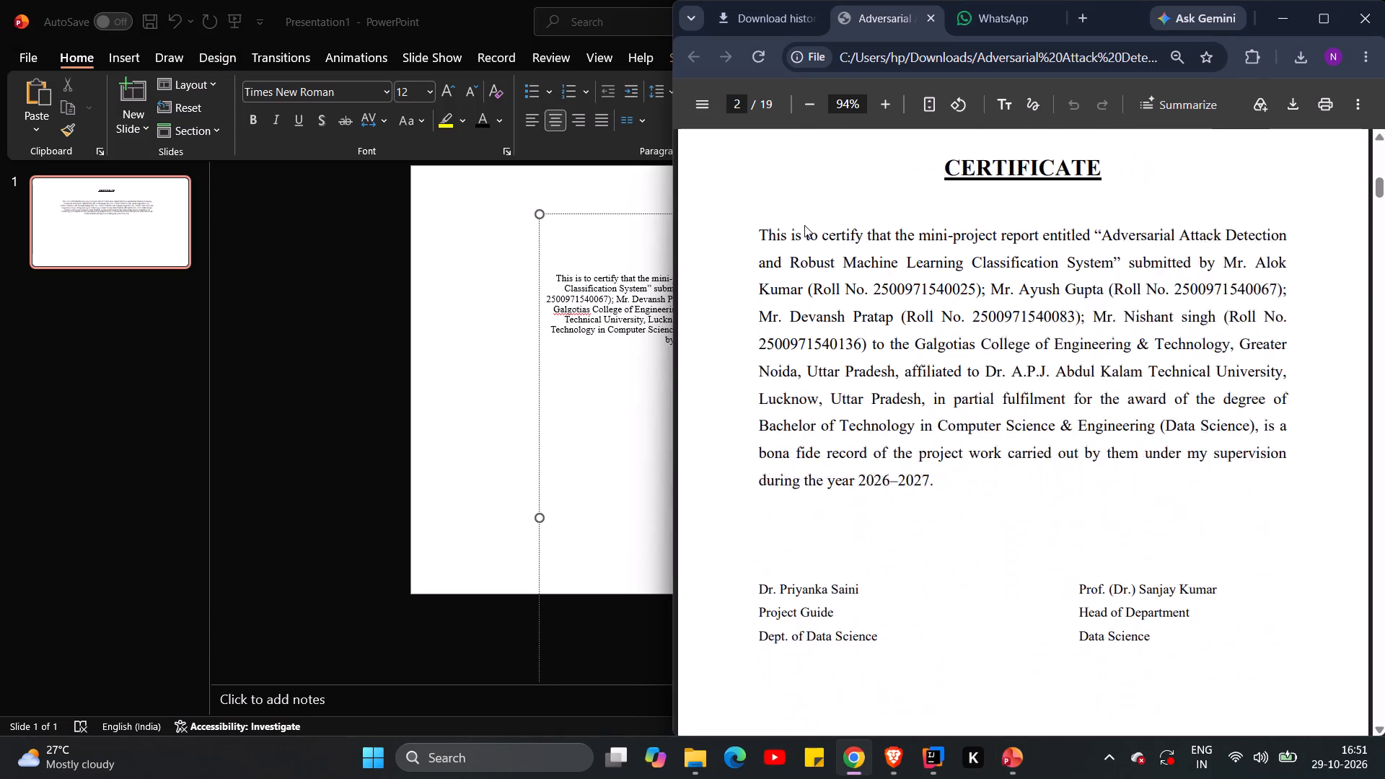
scroll(804, 225, "down", 1)
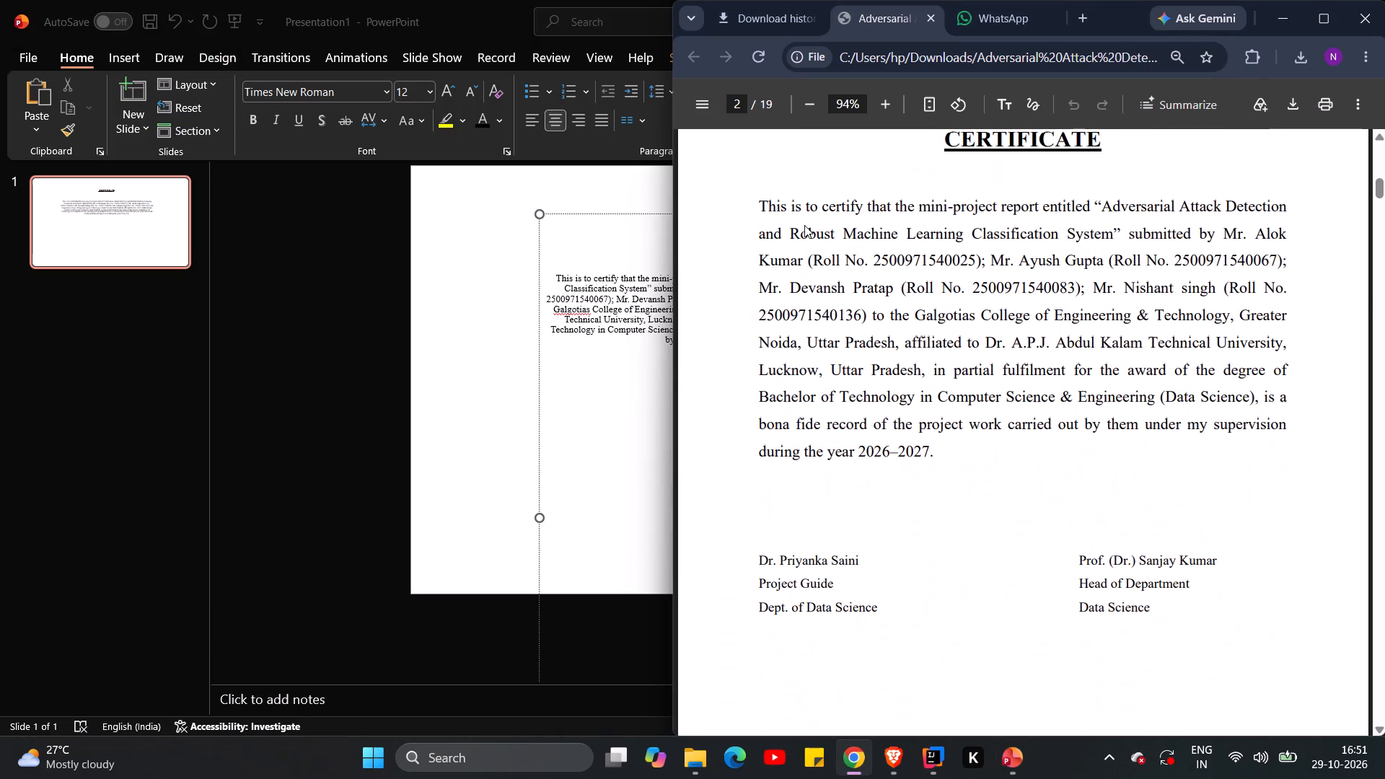
scroll(804, 225, "down", 1)
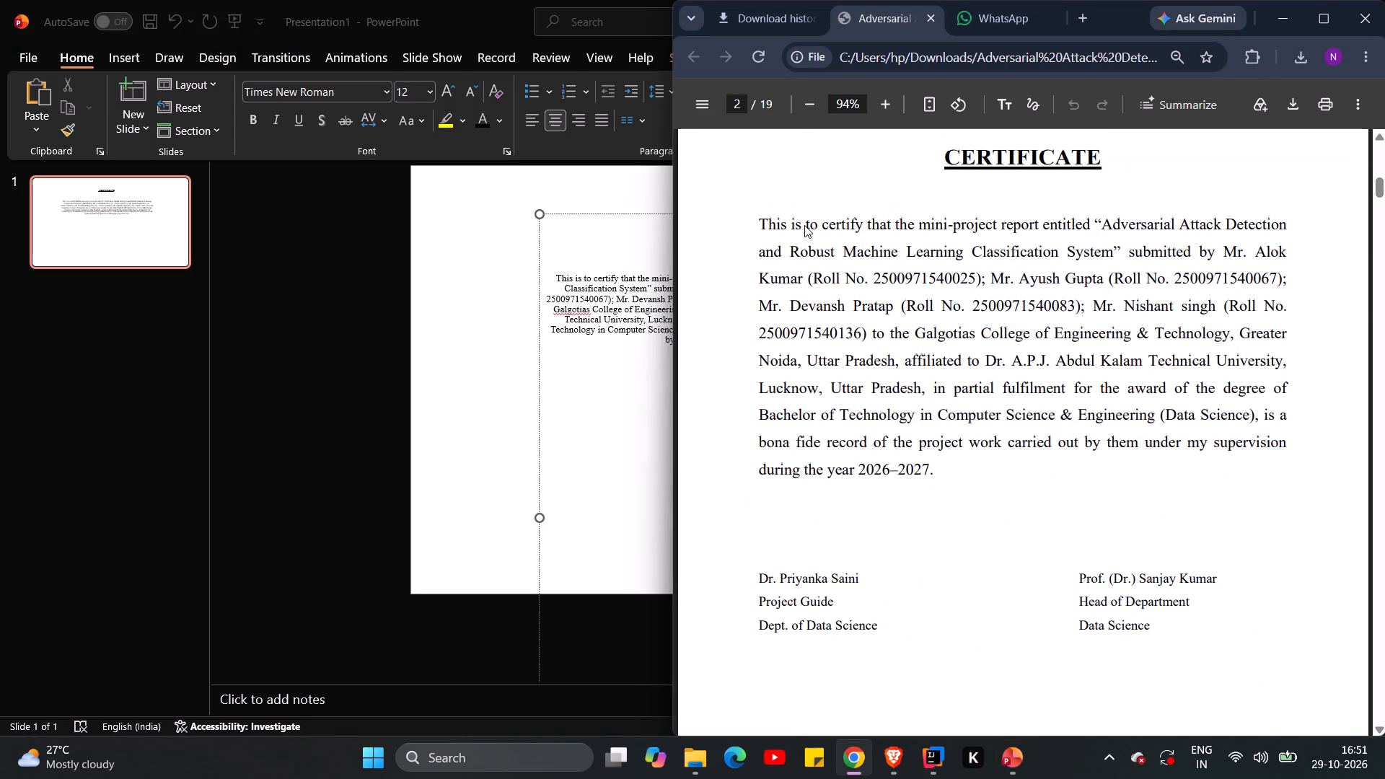
scroll(804, 225, "up", 1)
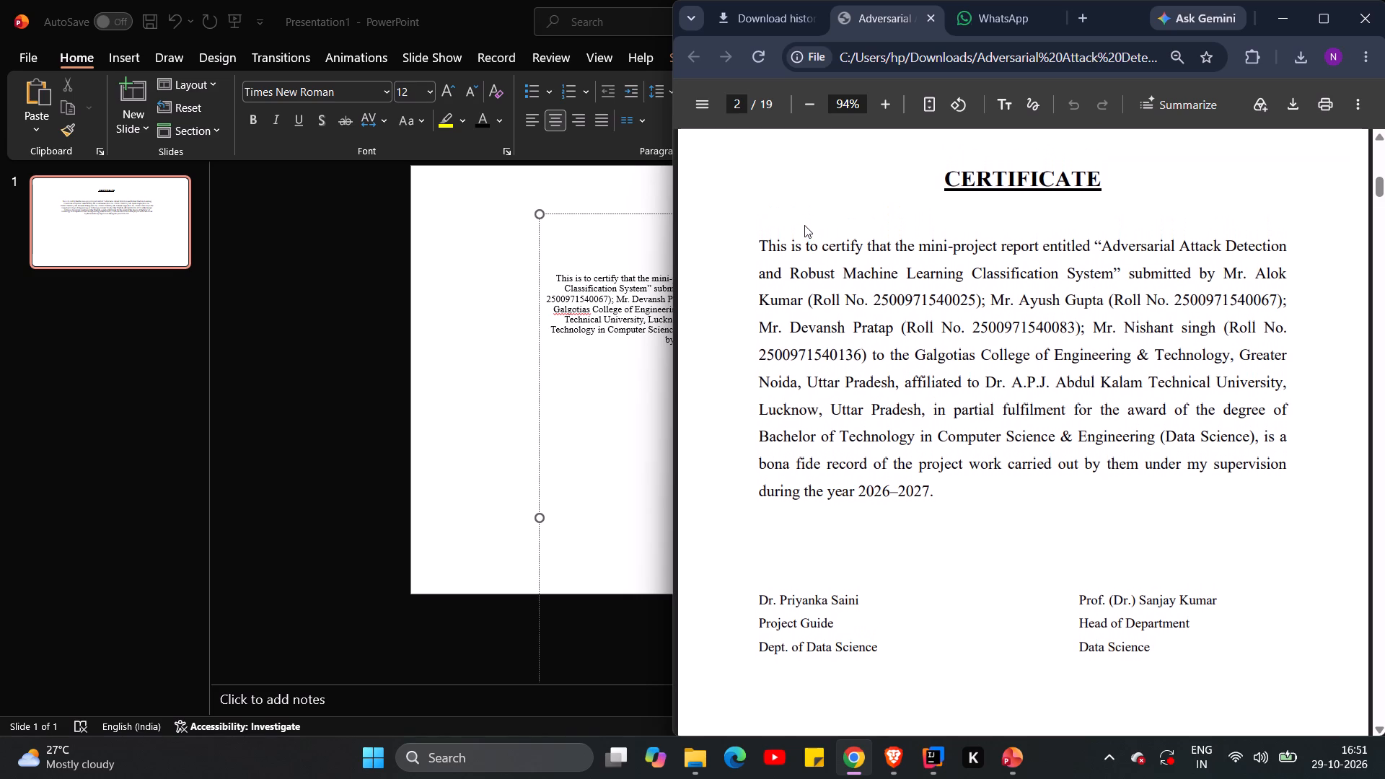
left_click(889, 276)
double_click(889, 276)
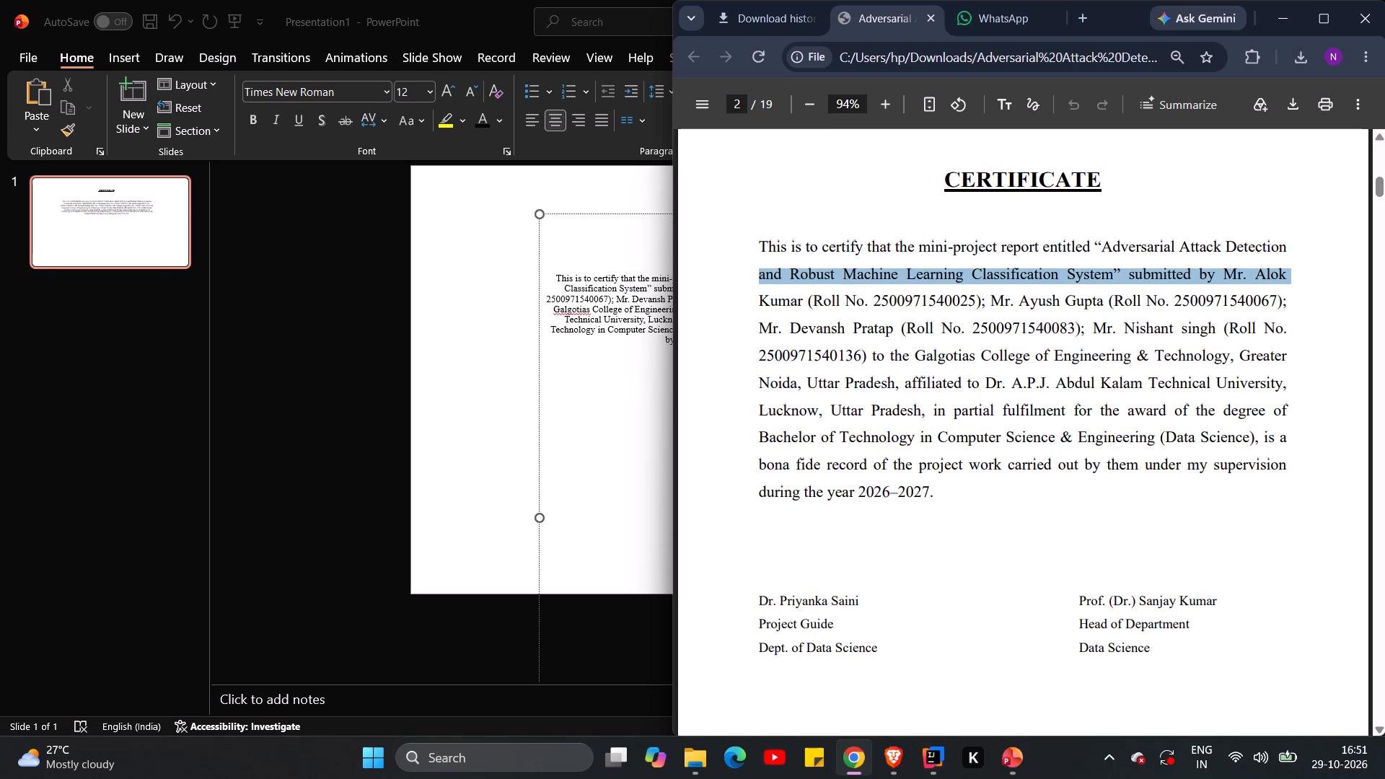
left_click(915, 338)
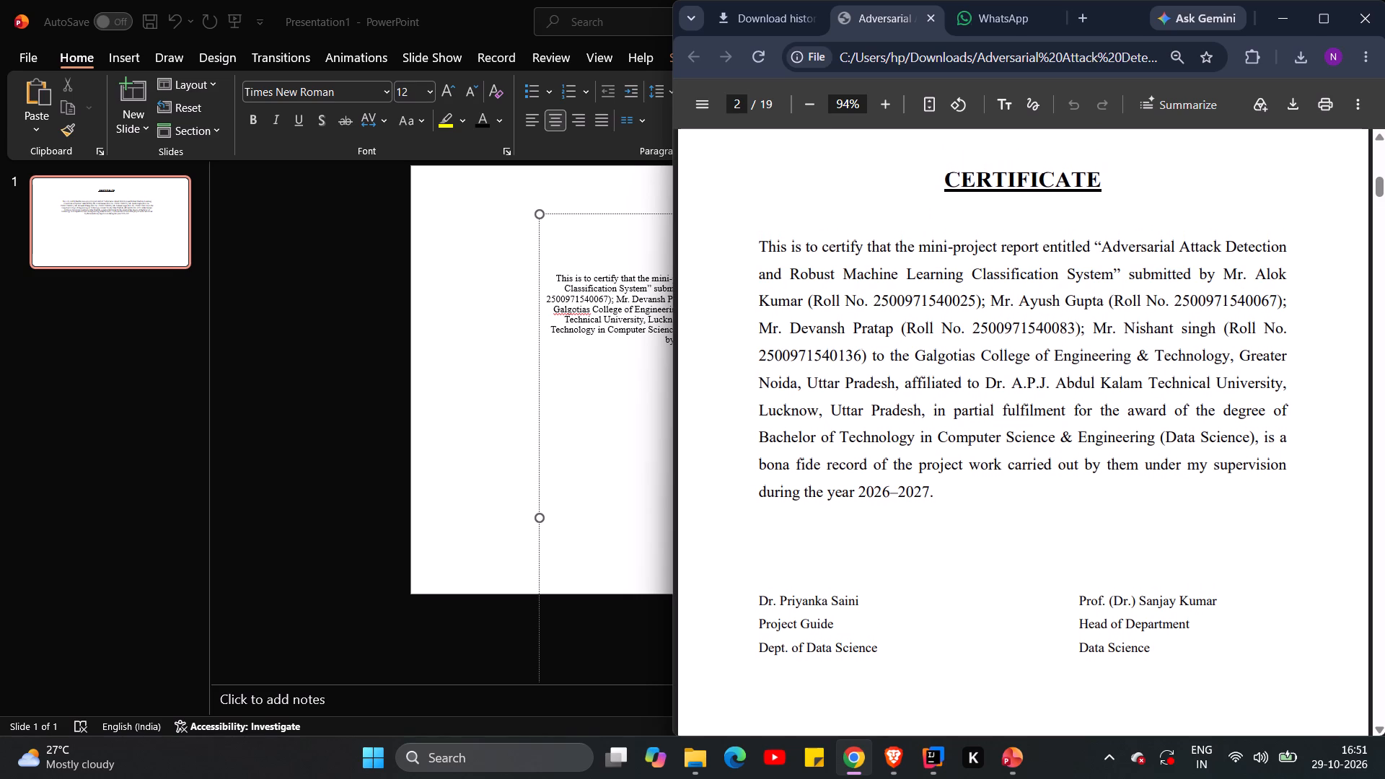
Examine the report's title page, including the project title lines, and return to the certificate page's signature blocks.
scroll(915, 338, "up", 9)
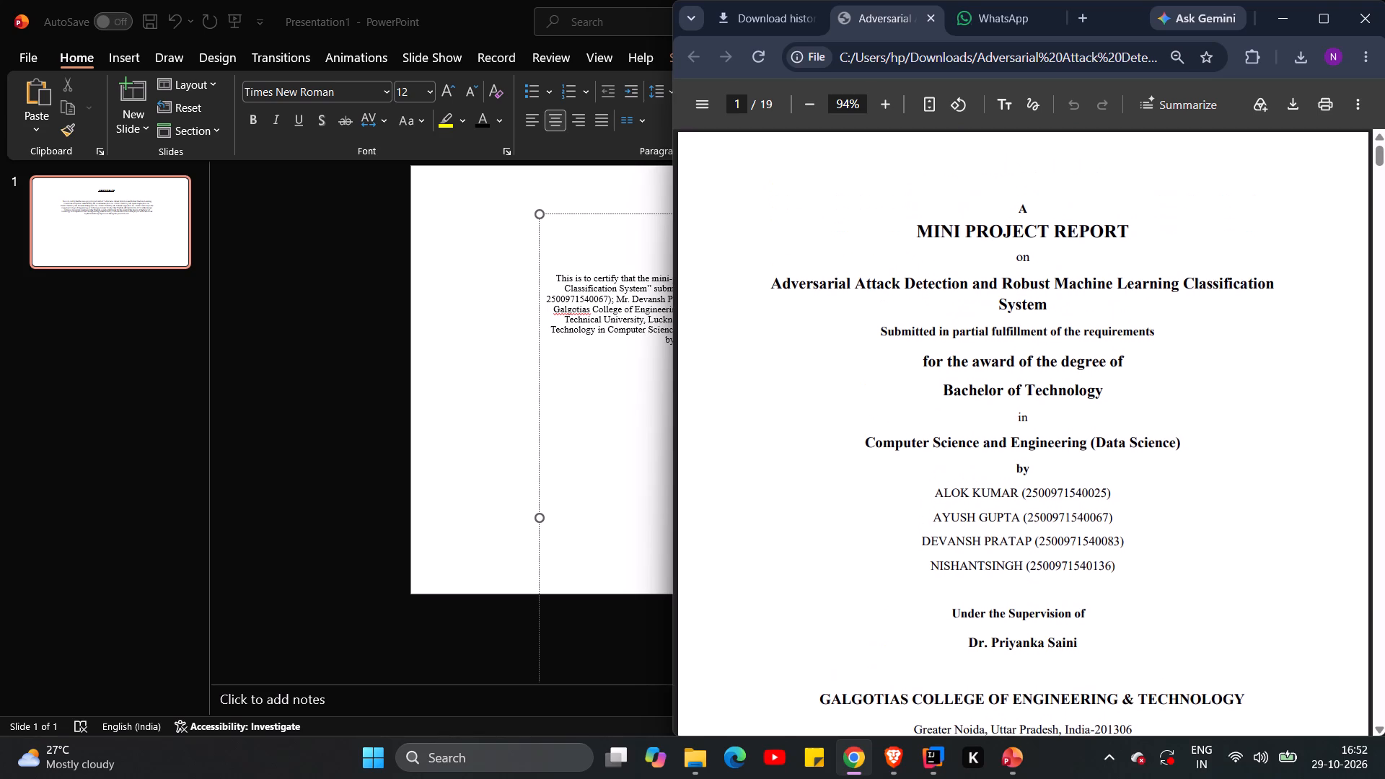
scroll(915, 338, "up", 1)
left_click(1112, 301)
left_click(1050, 304)
left_click_drag(1050, 304, 847, 257)
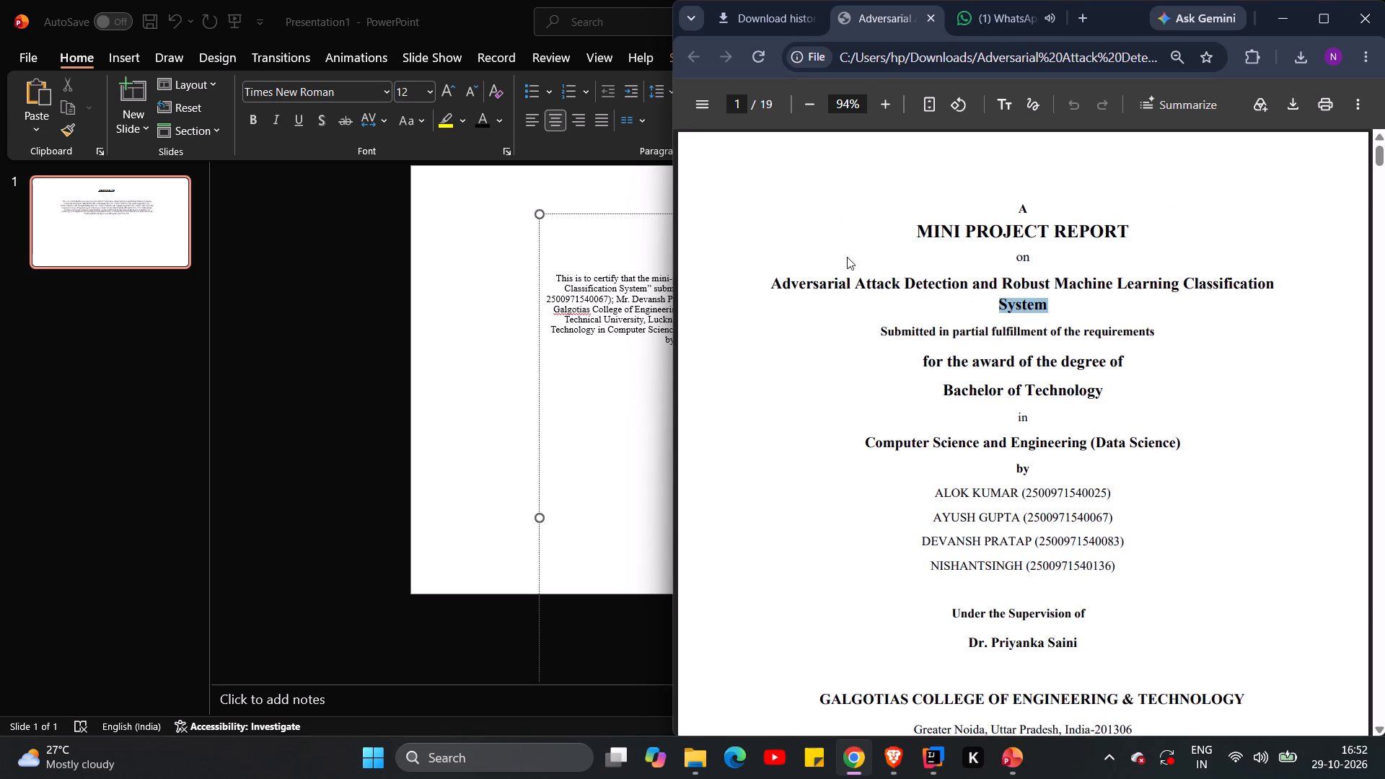
left_click_drag(847, 257, 809, 268)
left_click(1221, 395)
scroll(1221, 395, "down", 2)
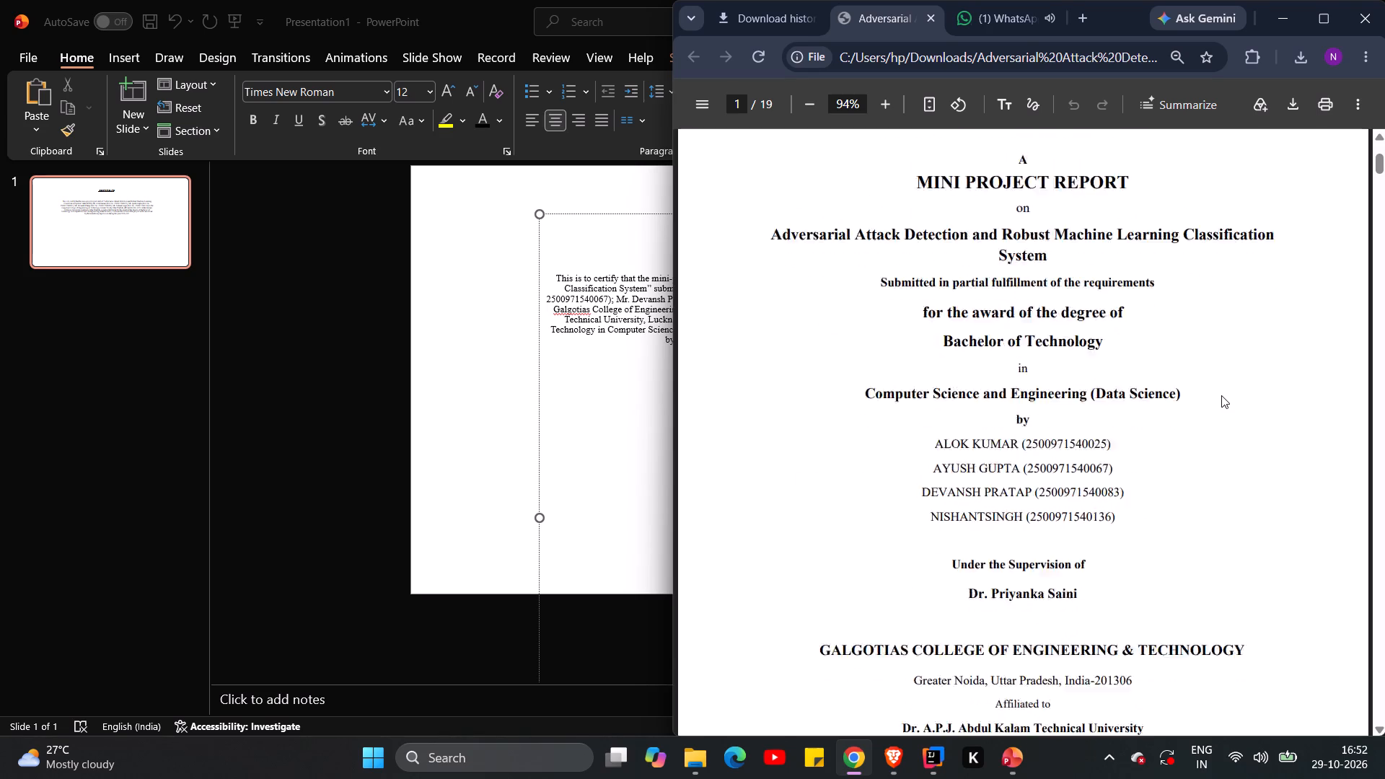
scroll(1221, 395, "down", 8)
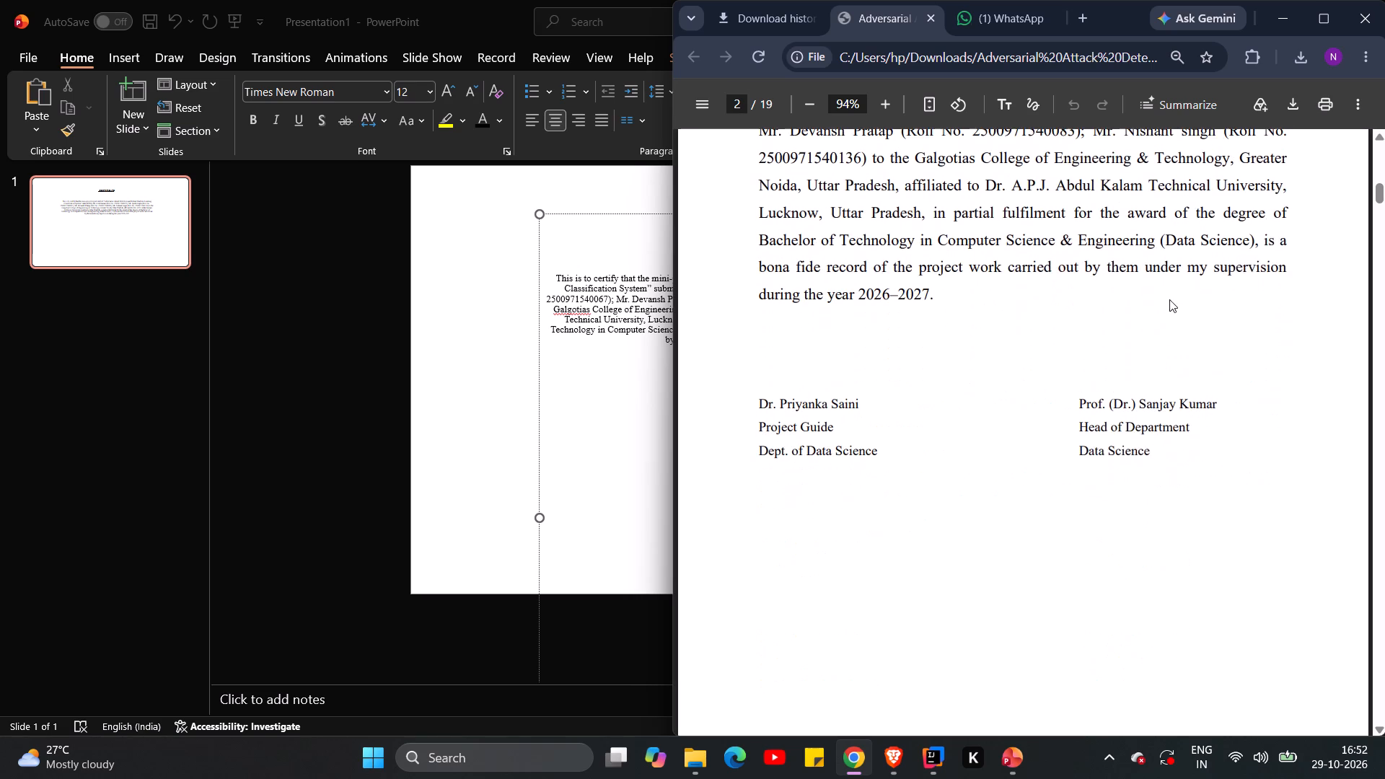
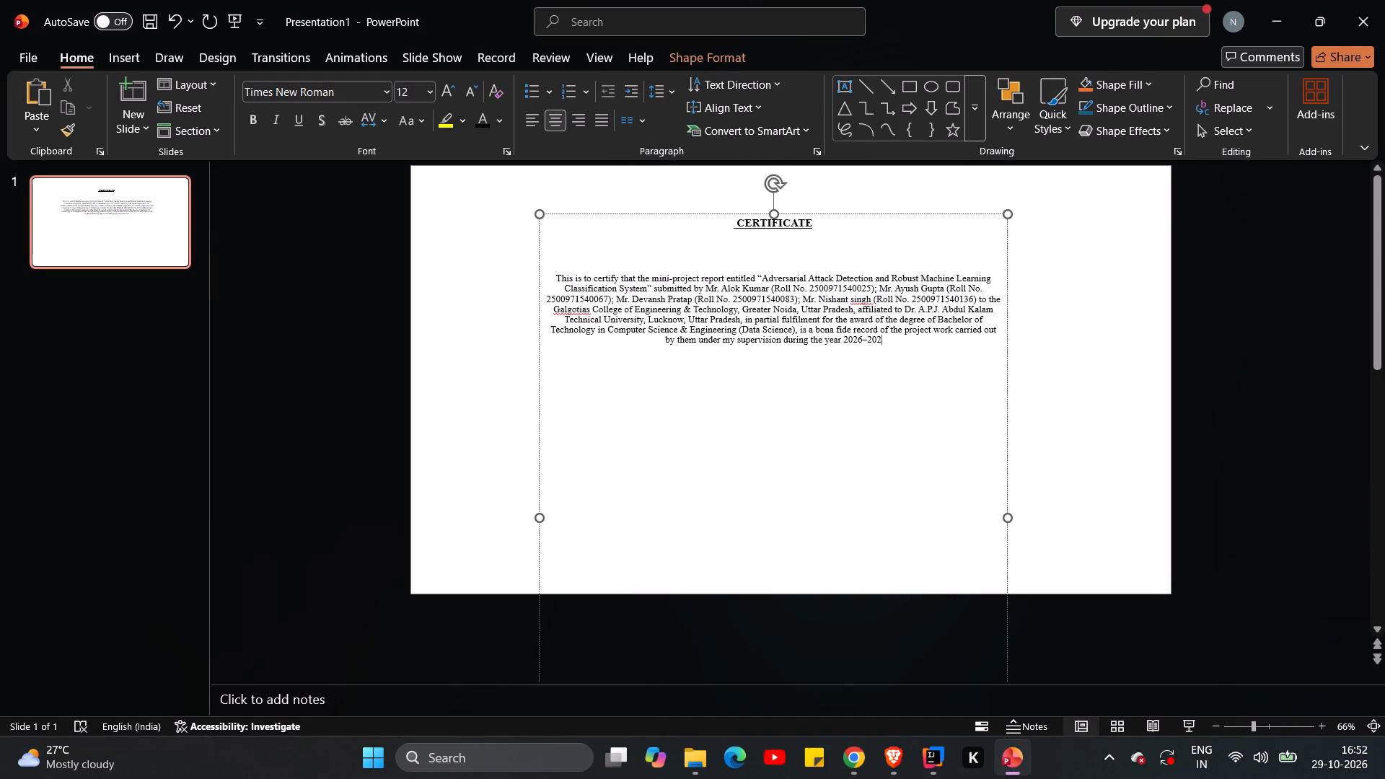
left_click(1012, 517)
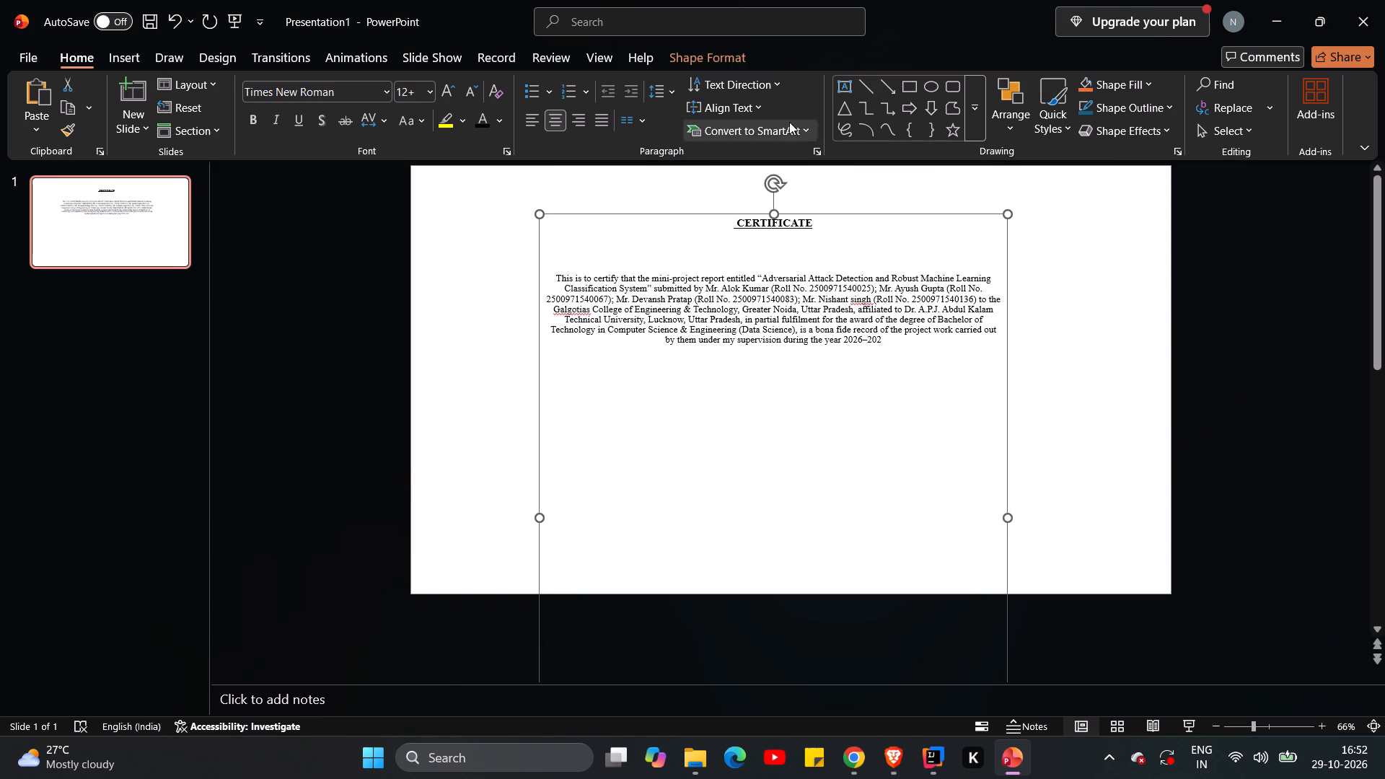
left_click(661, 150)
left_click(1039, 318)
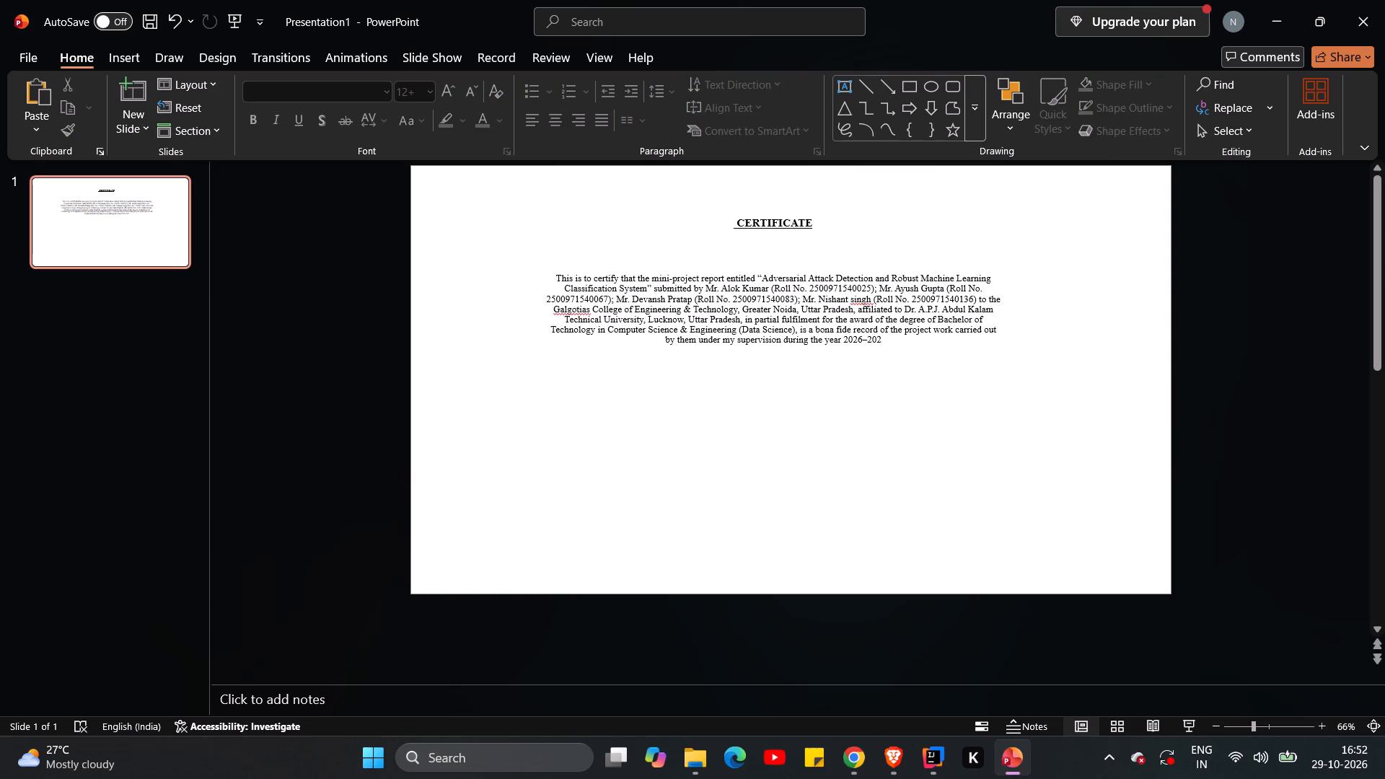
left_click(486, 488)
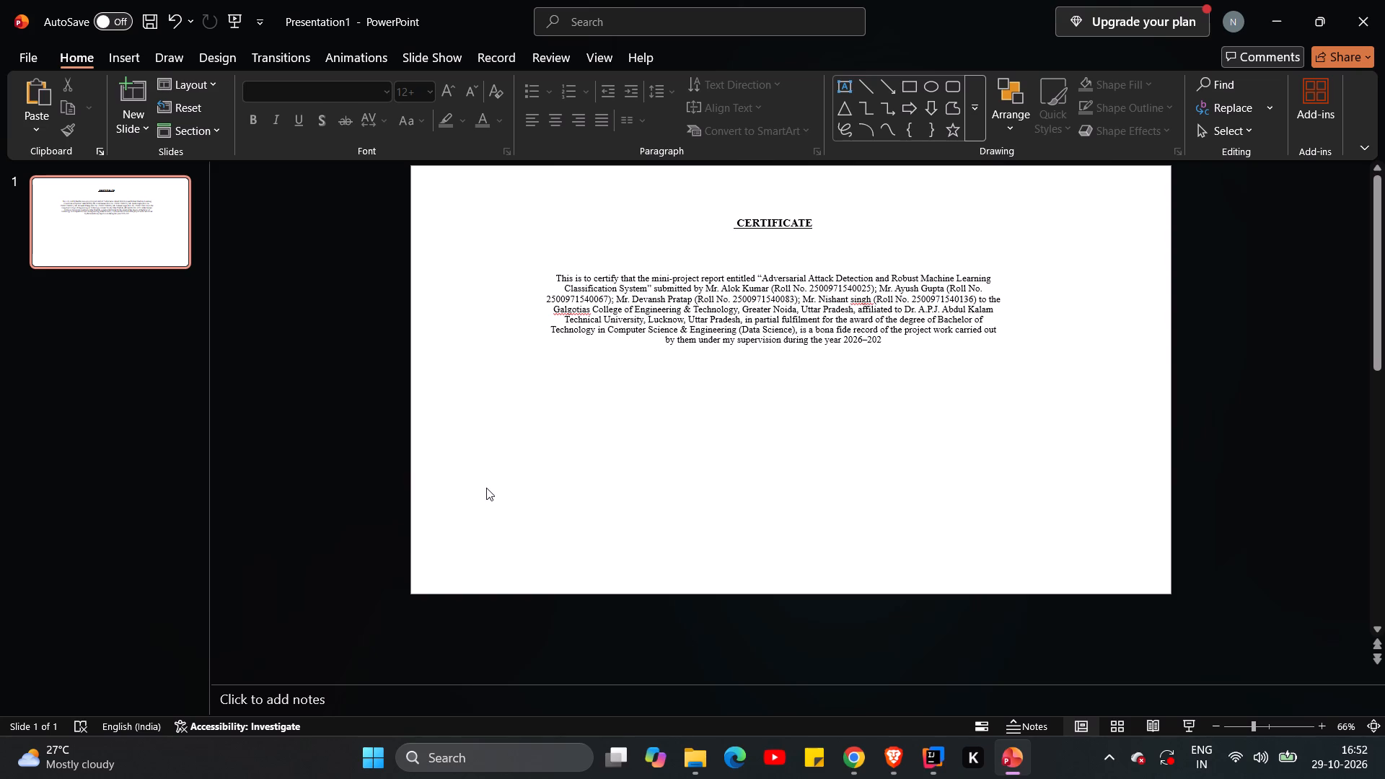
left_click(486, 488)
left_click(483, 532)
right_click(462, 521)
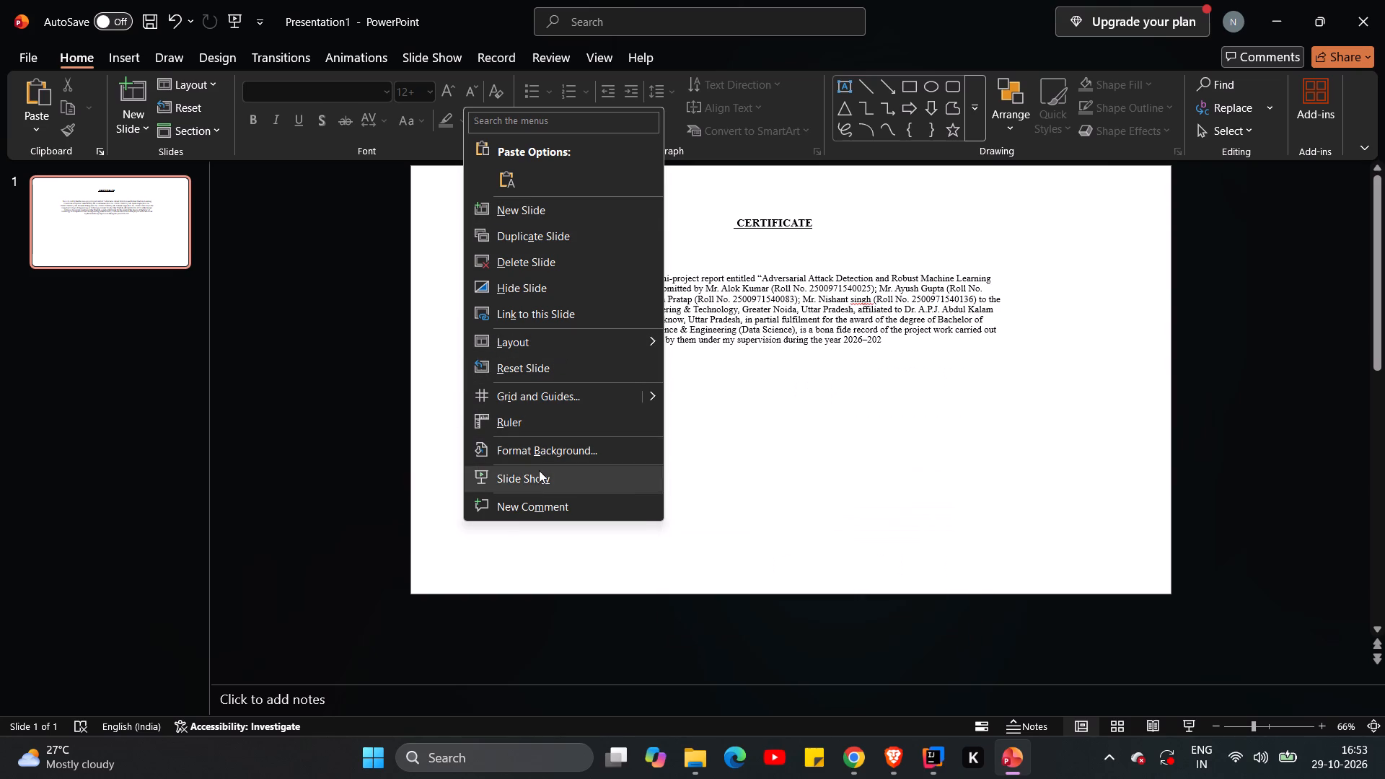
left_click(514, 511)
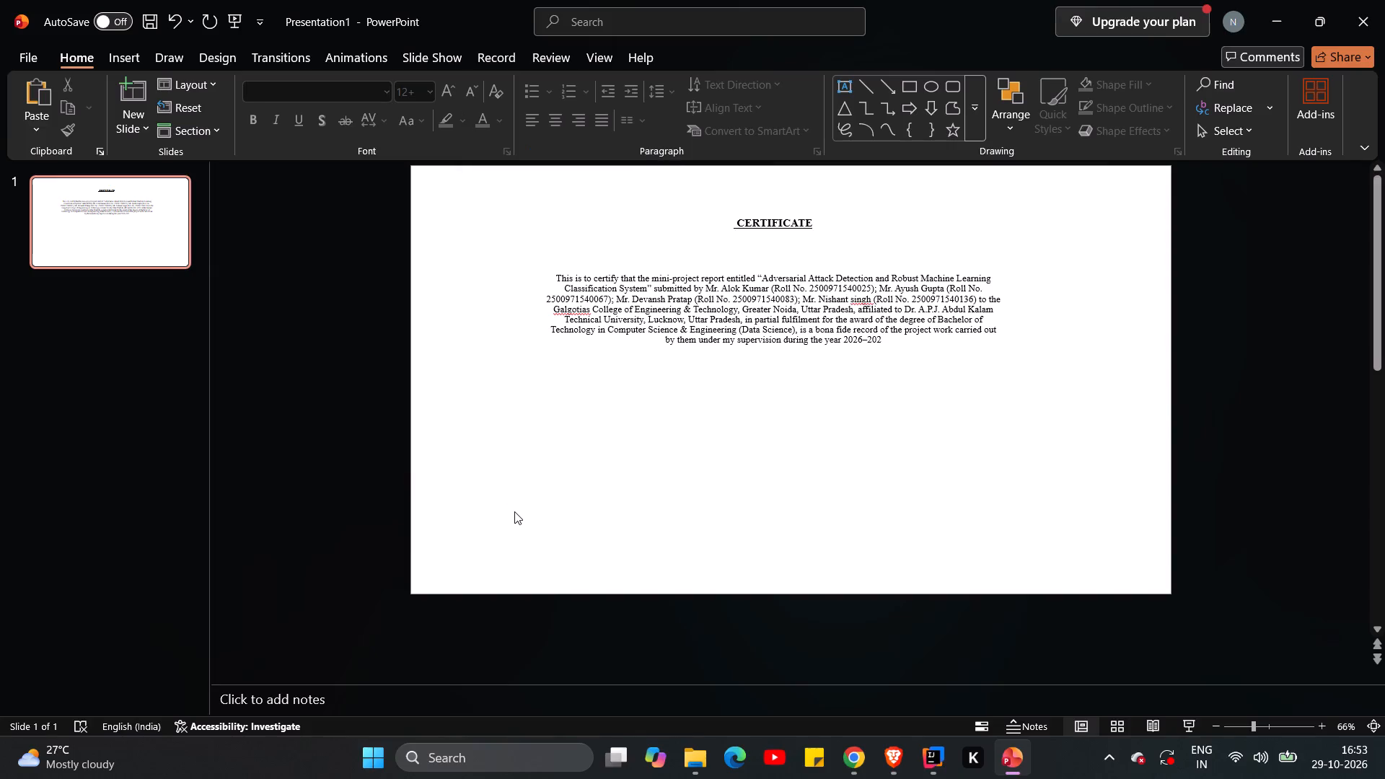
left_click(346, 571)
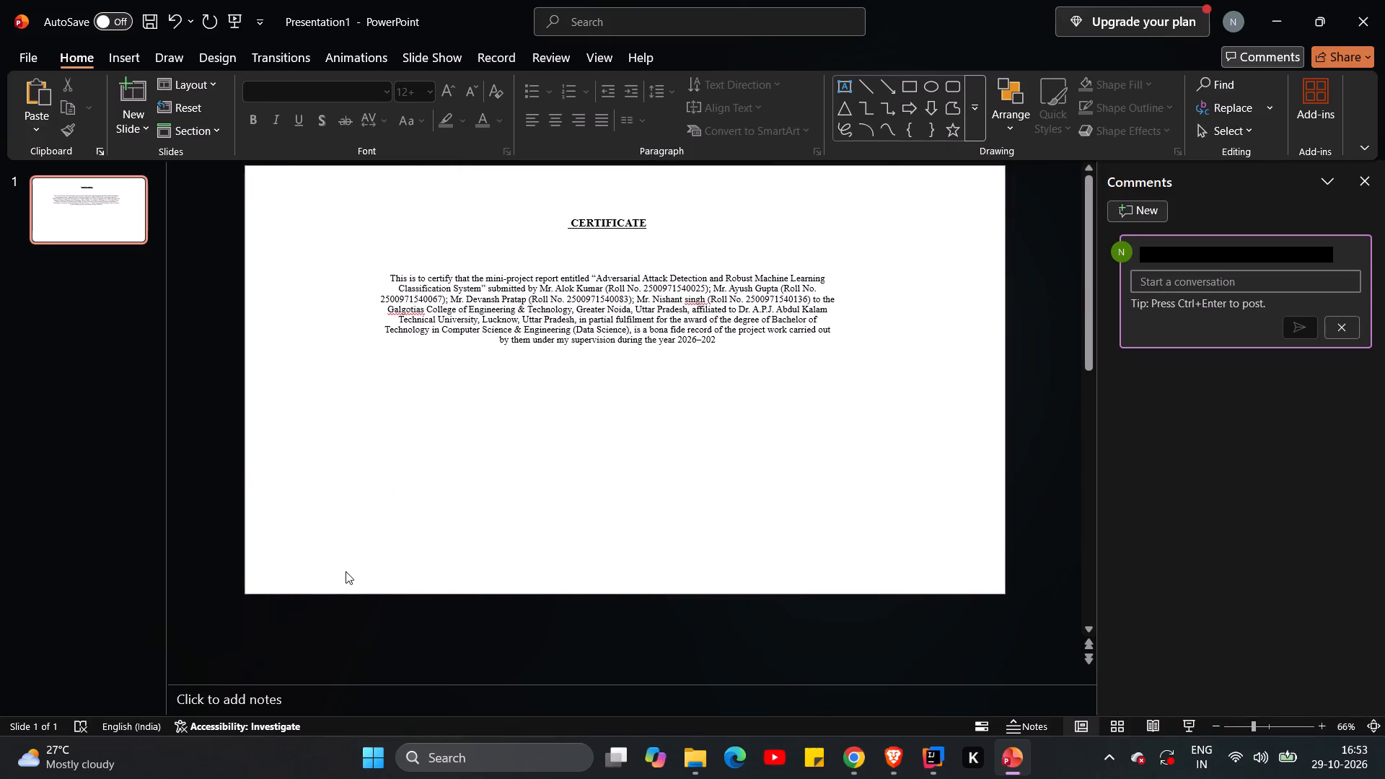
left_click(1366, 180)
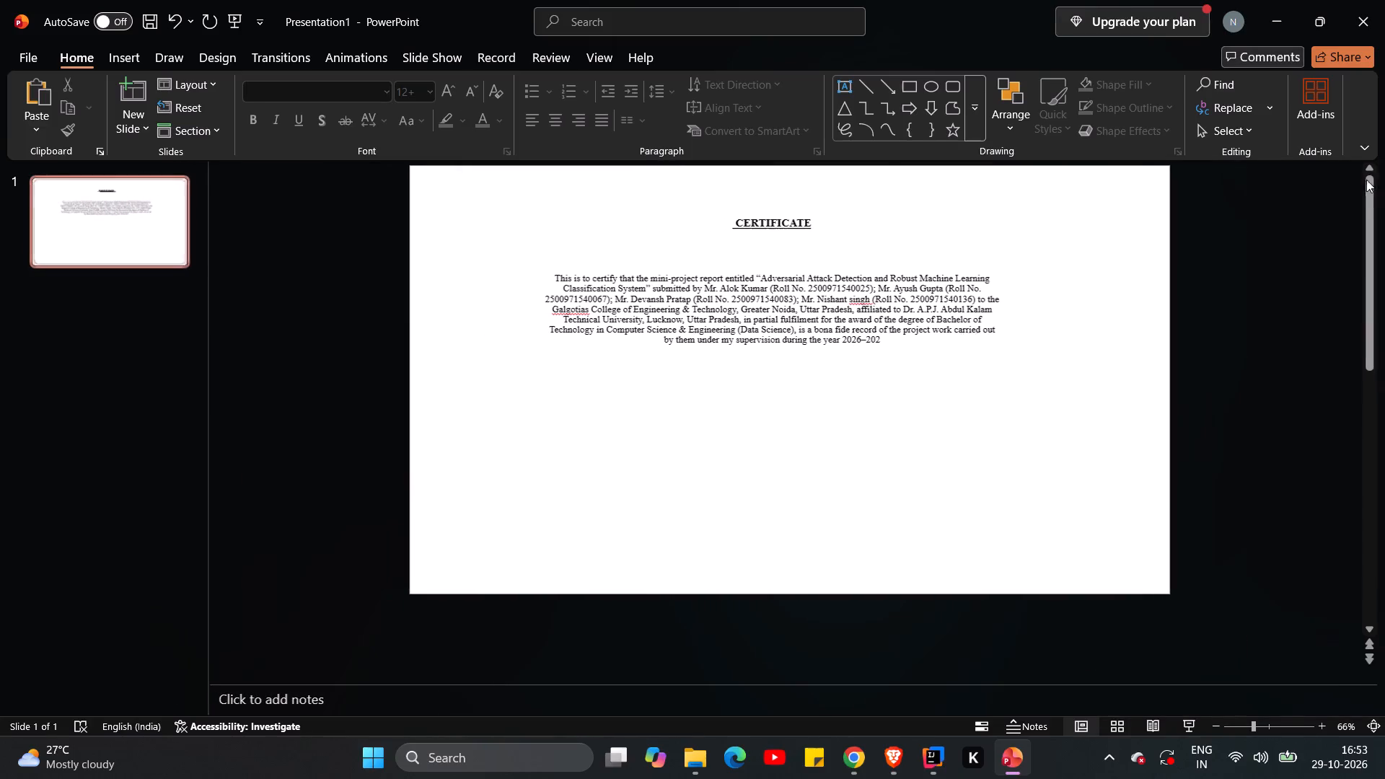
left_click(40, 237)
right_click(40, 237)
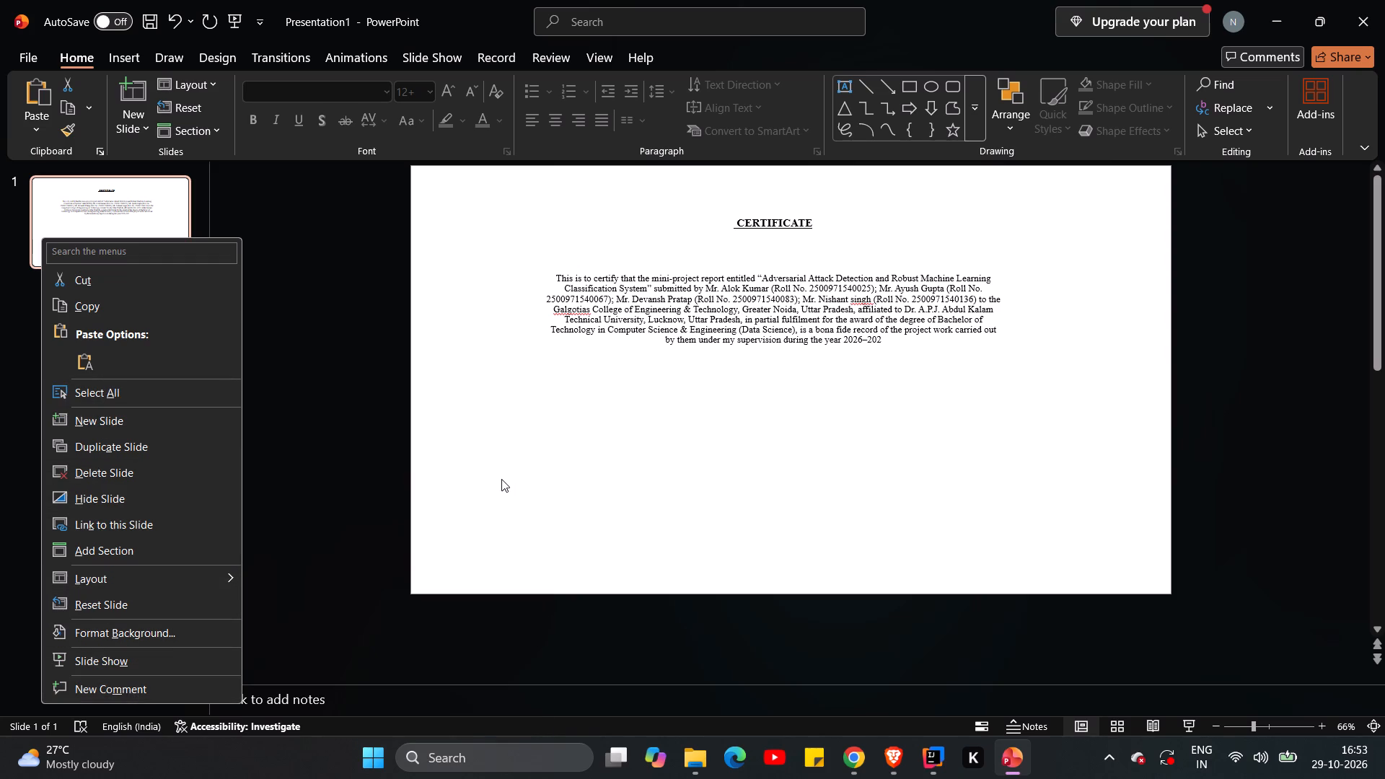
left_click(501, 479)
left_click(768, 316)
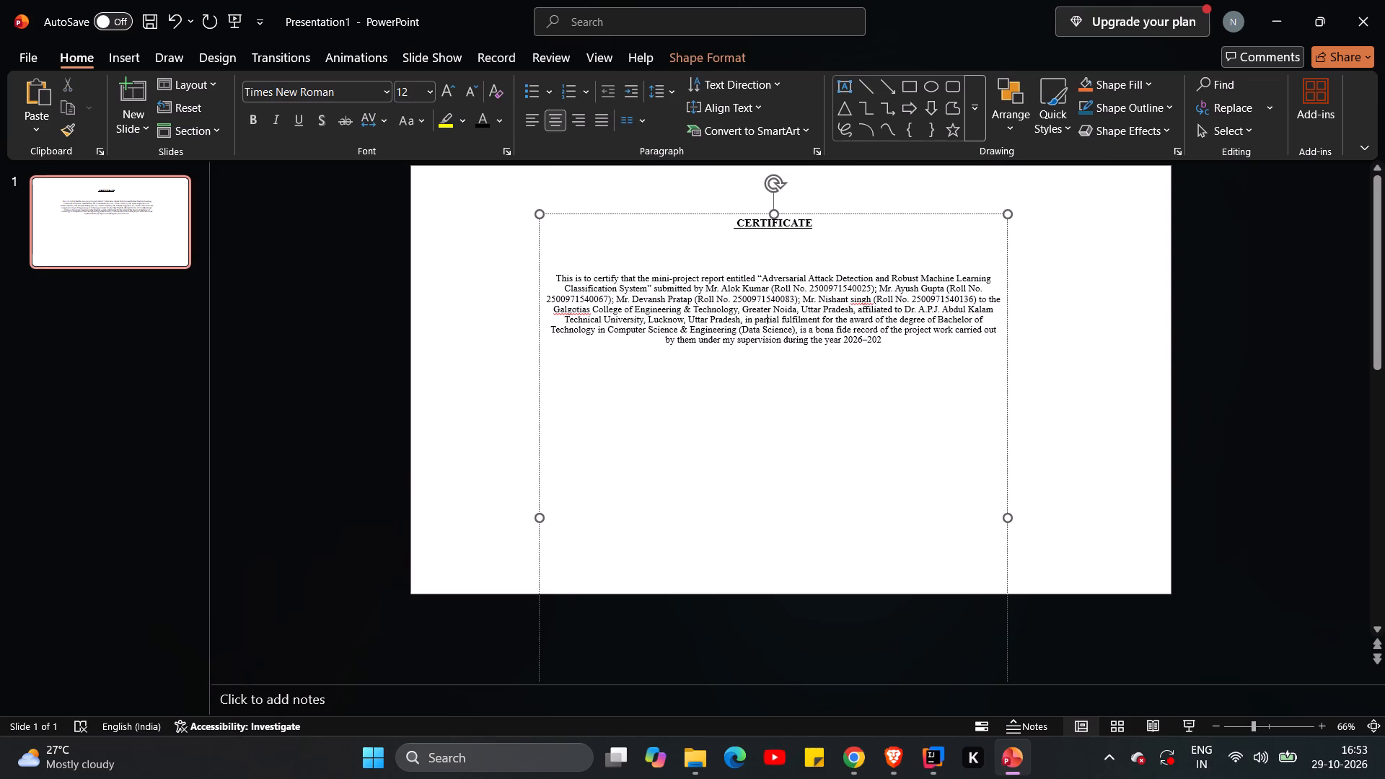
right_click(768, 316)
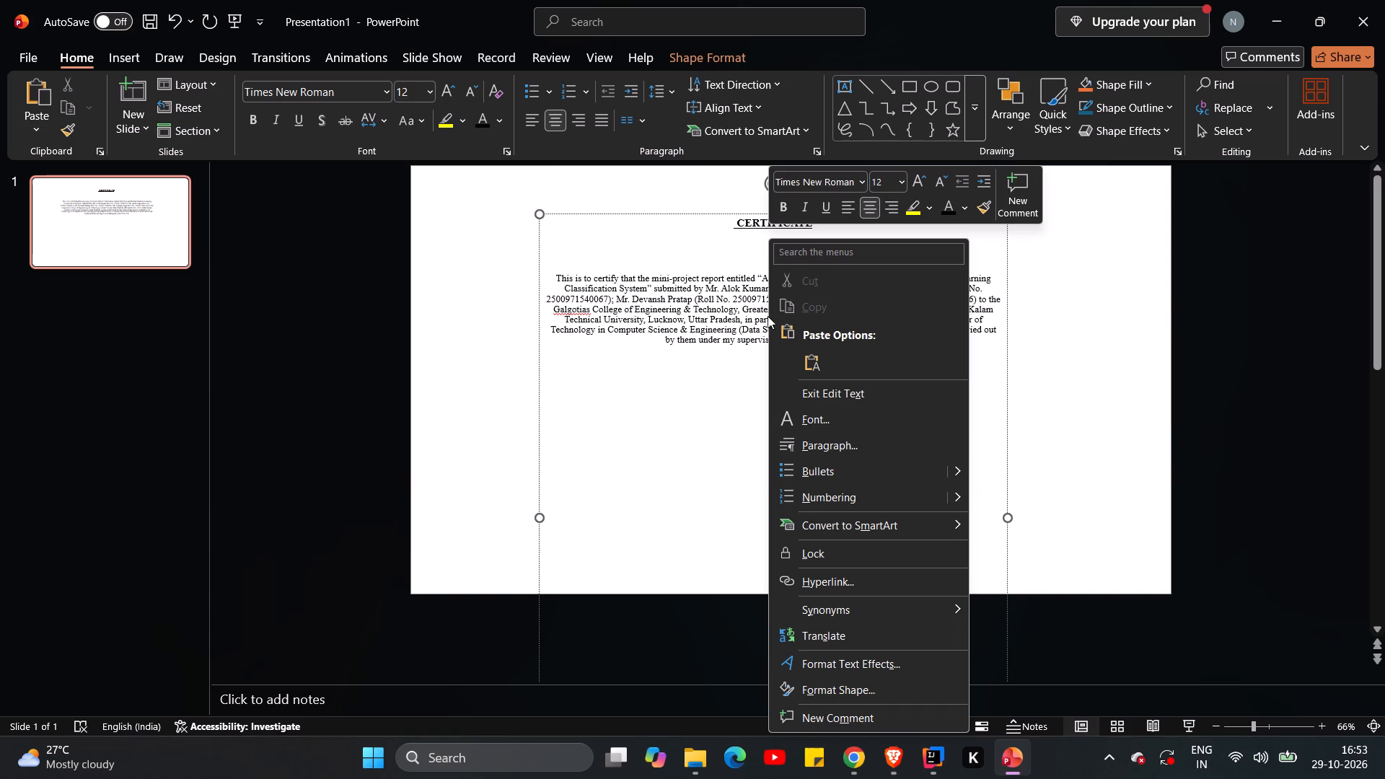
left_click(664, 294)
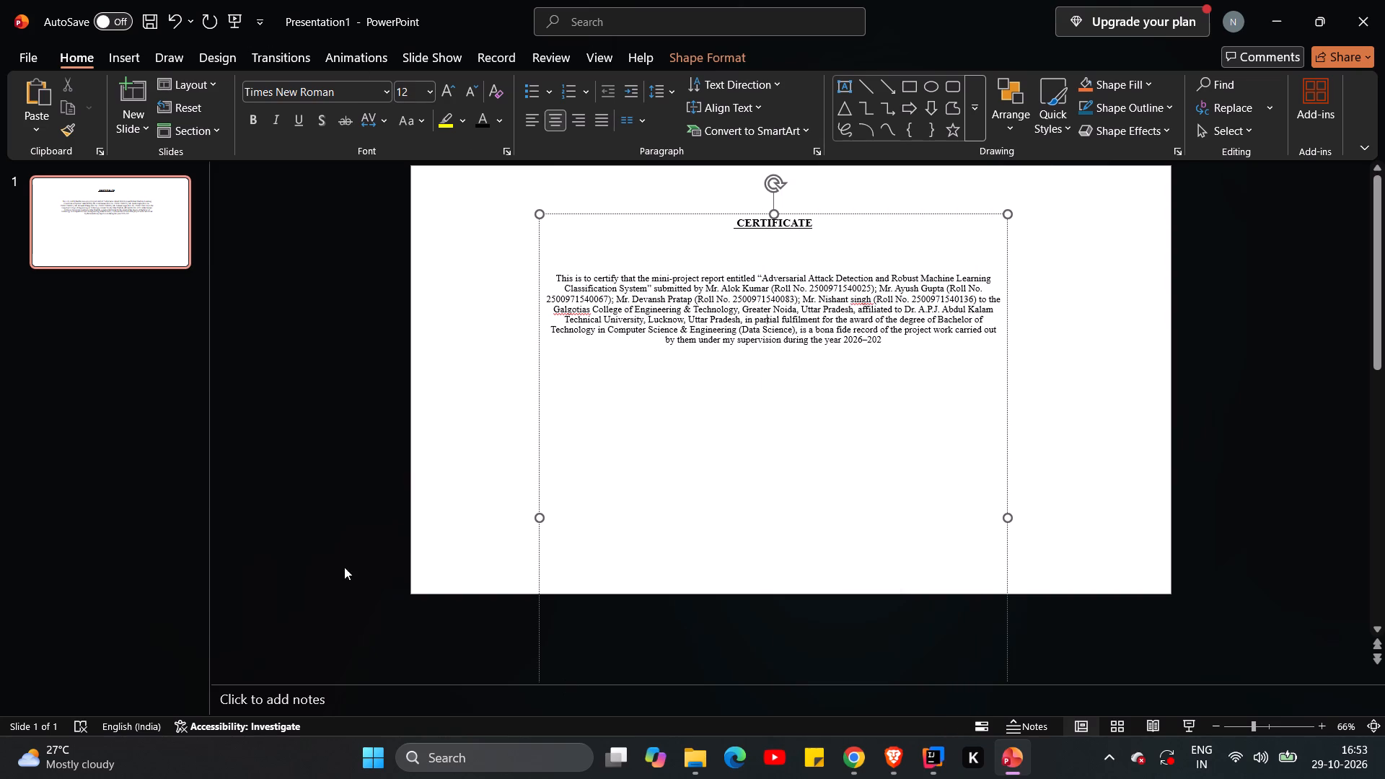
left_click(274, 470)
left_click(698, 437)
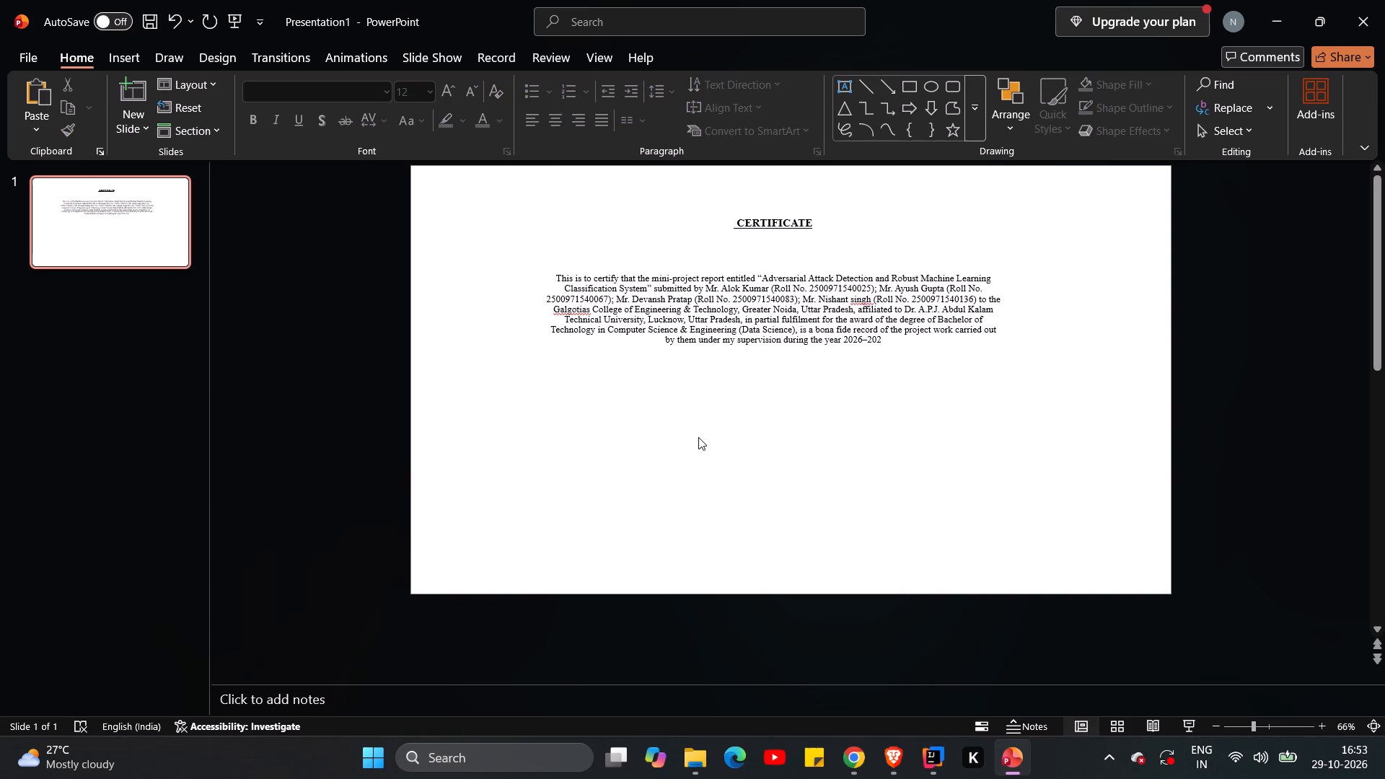
Move the empty text box from beneath the certificate paragraph to the slide's lower-left area and place the cursor inside it.
triple_click(731, 346)
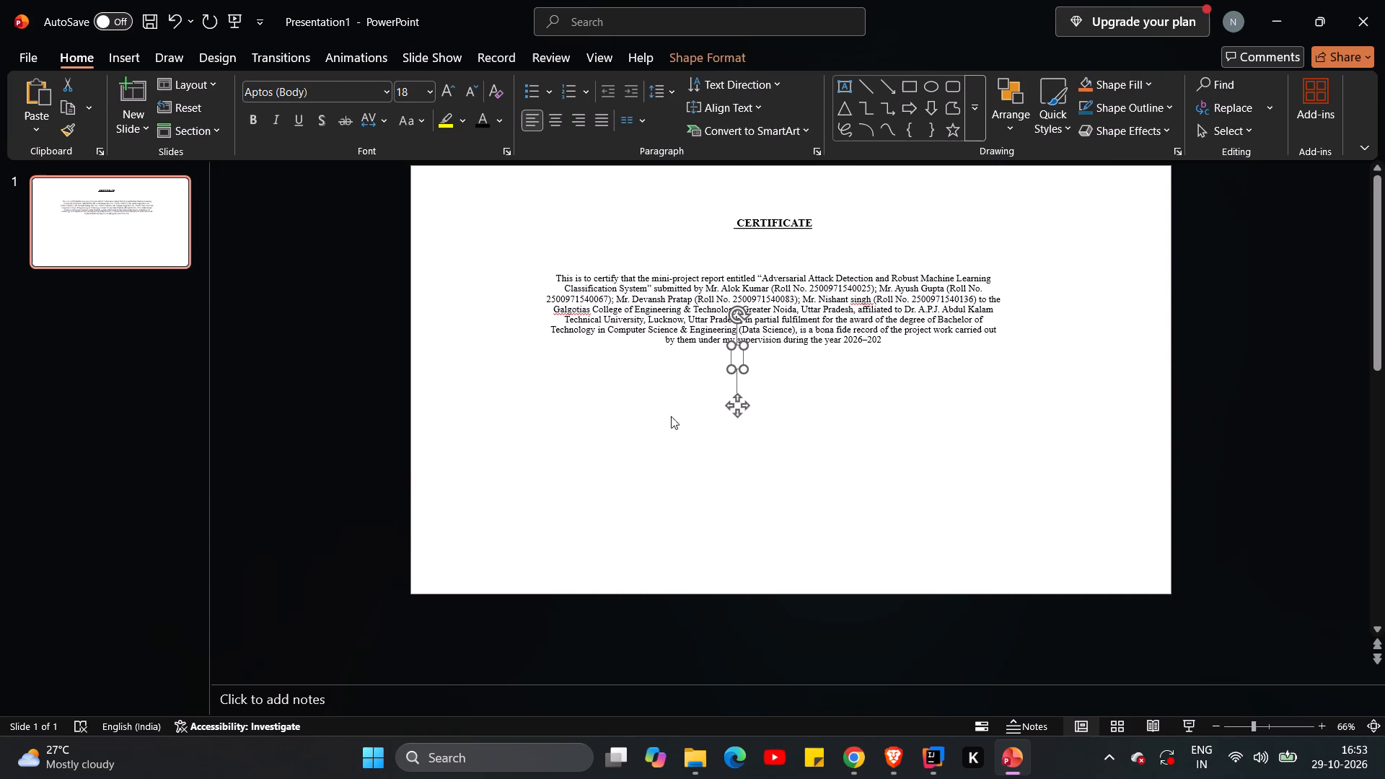
left_click_drag(742, 406, 541, 571)
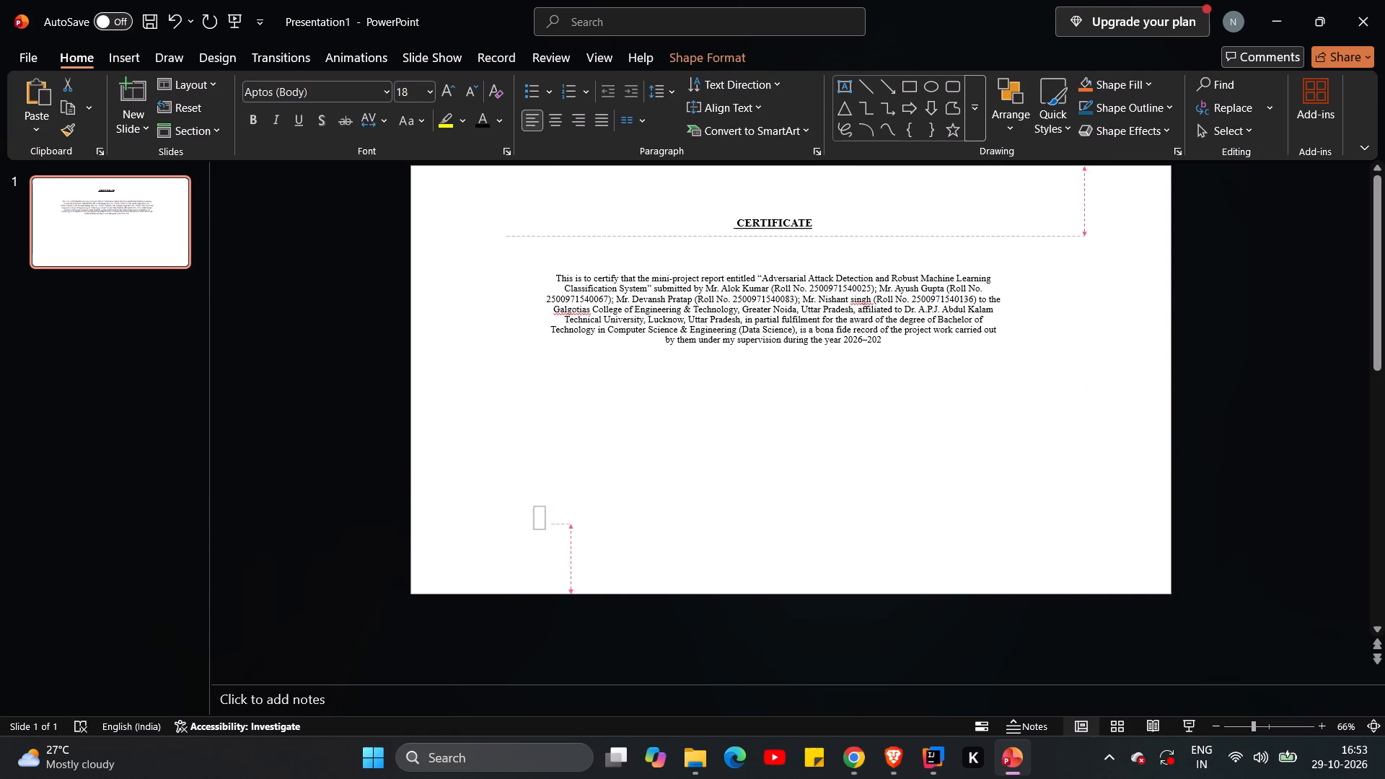
left_click_drag(541, 571, 480, 597)
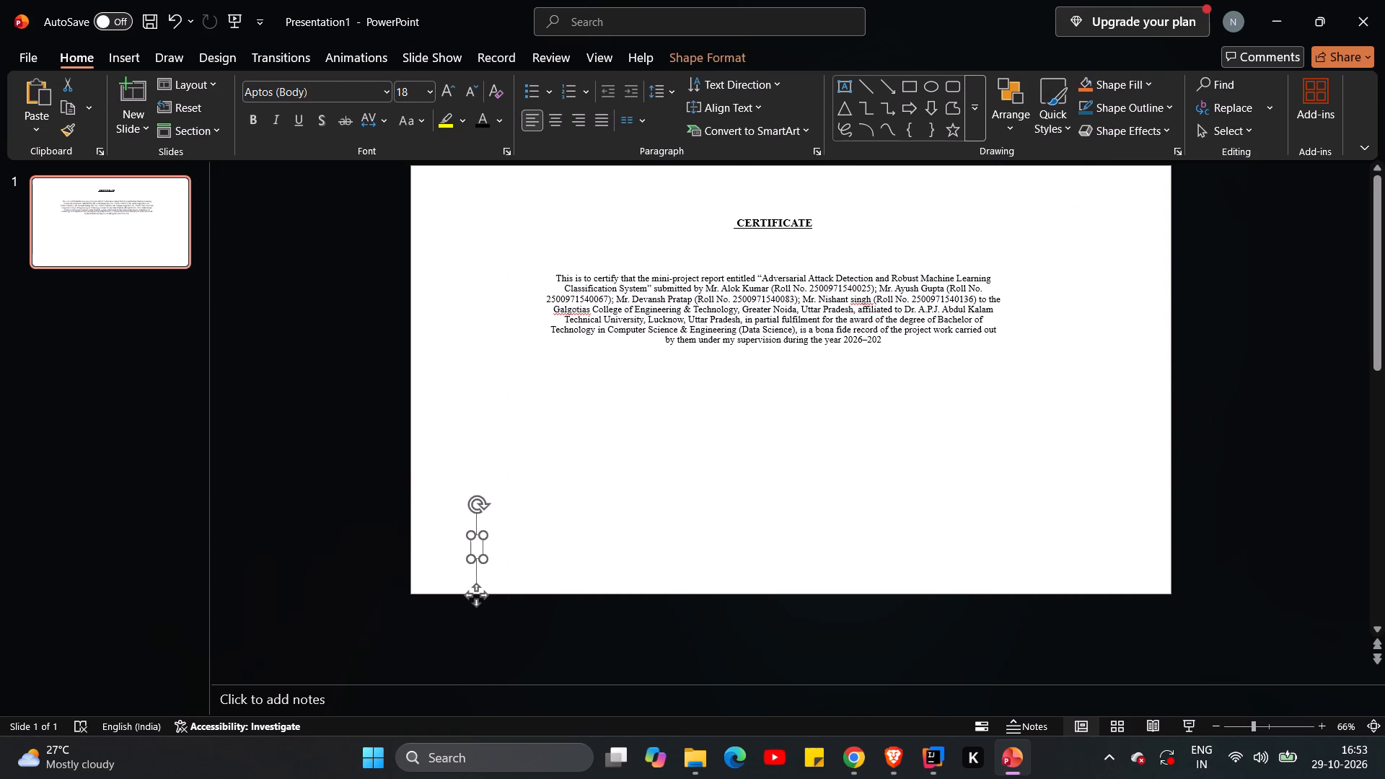
left_click(476, 552)
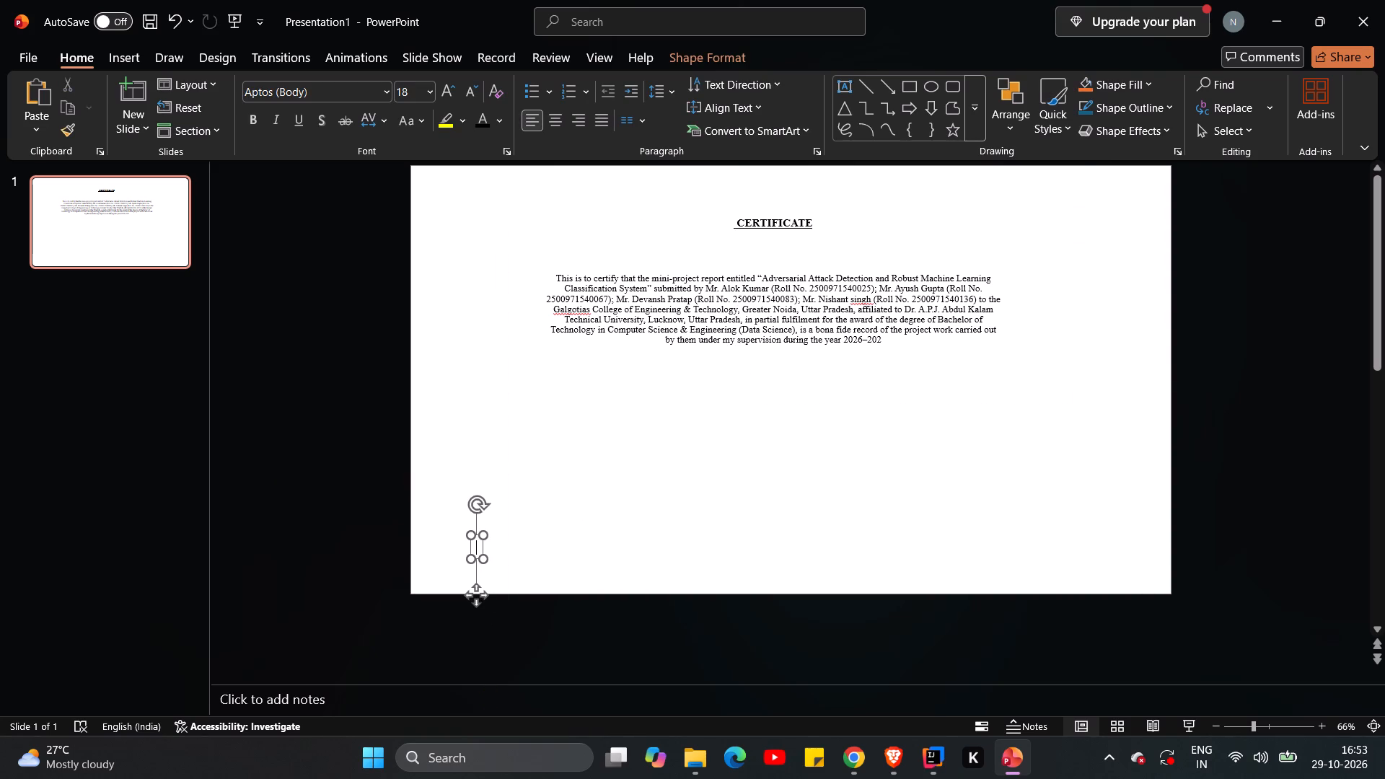
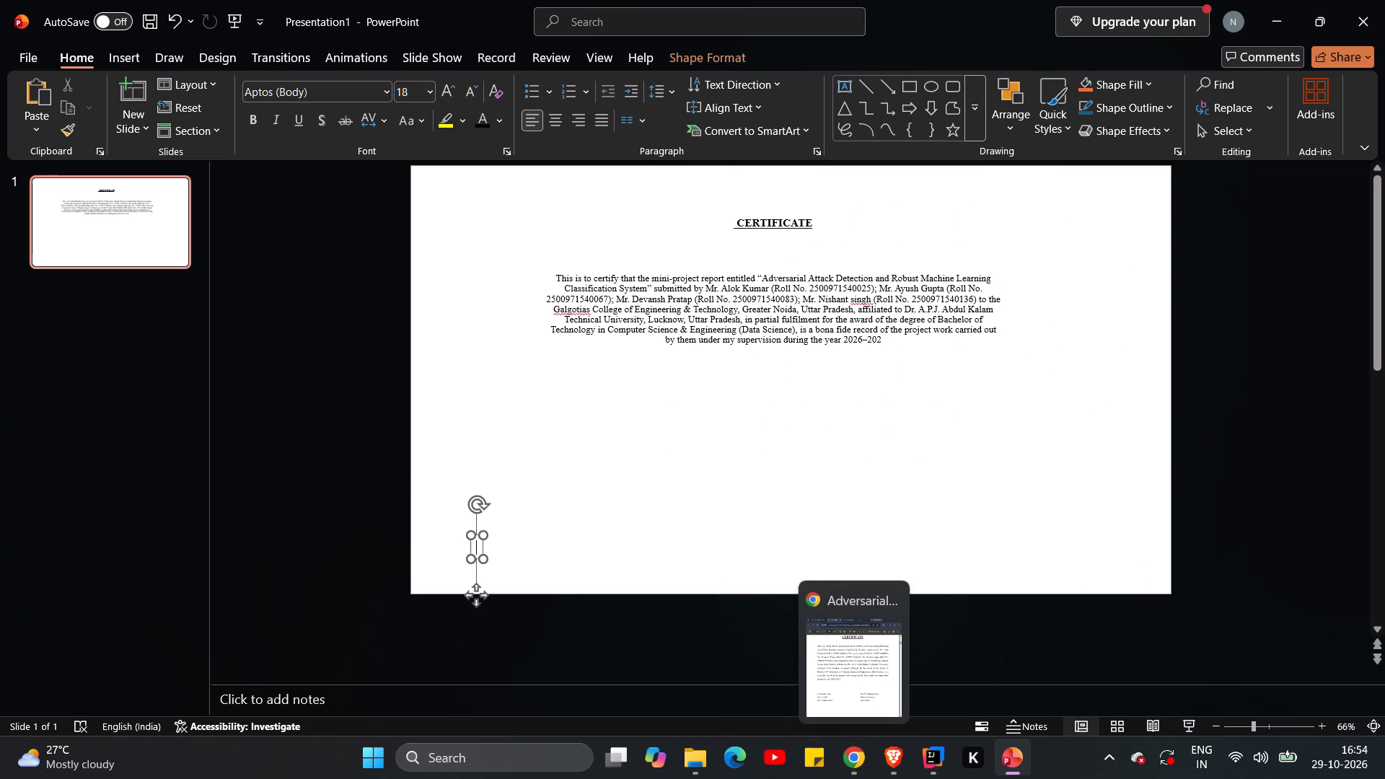
Leave the empty text box and place the cursor in the certificate paragraph's text box.
left_click(581, 564)
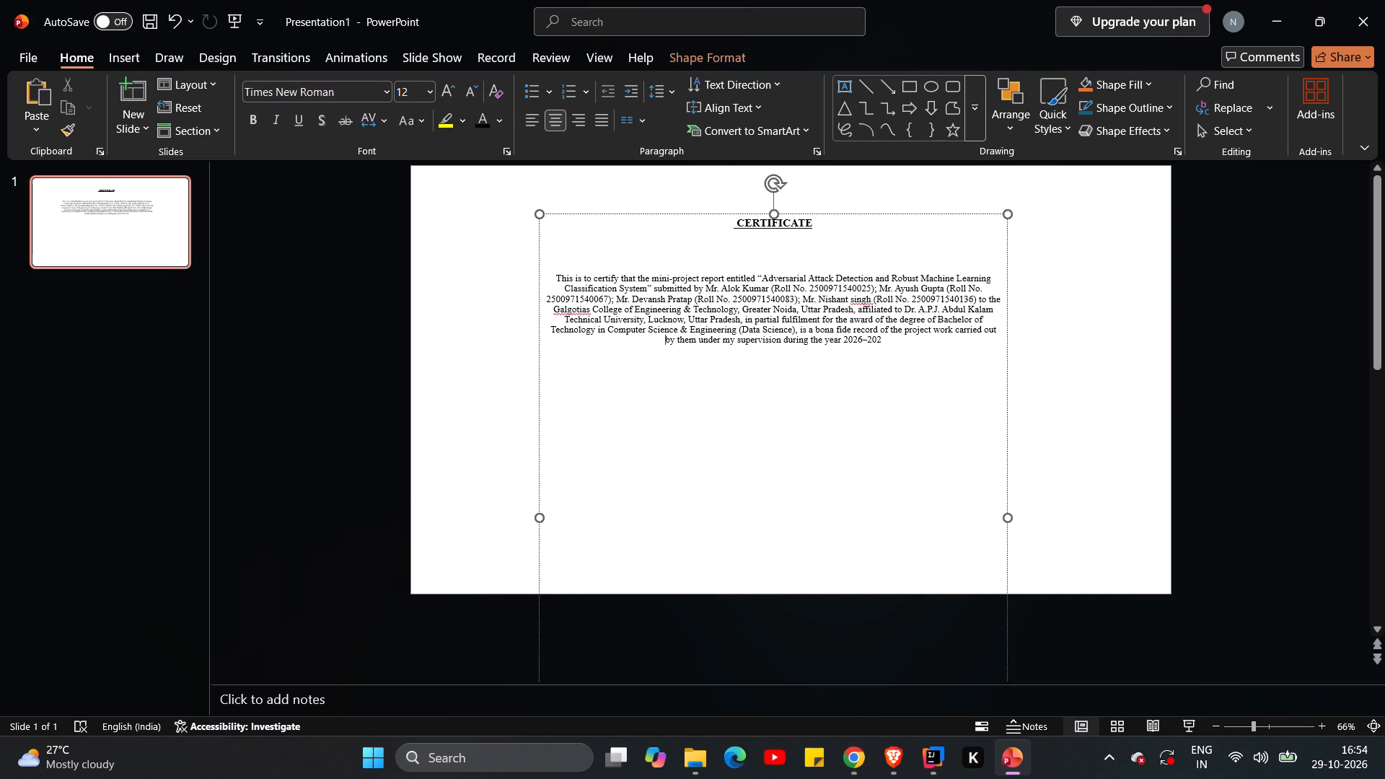
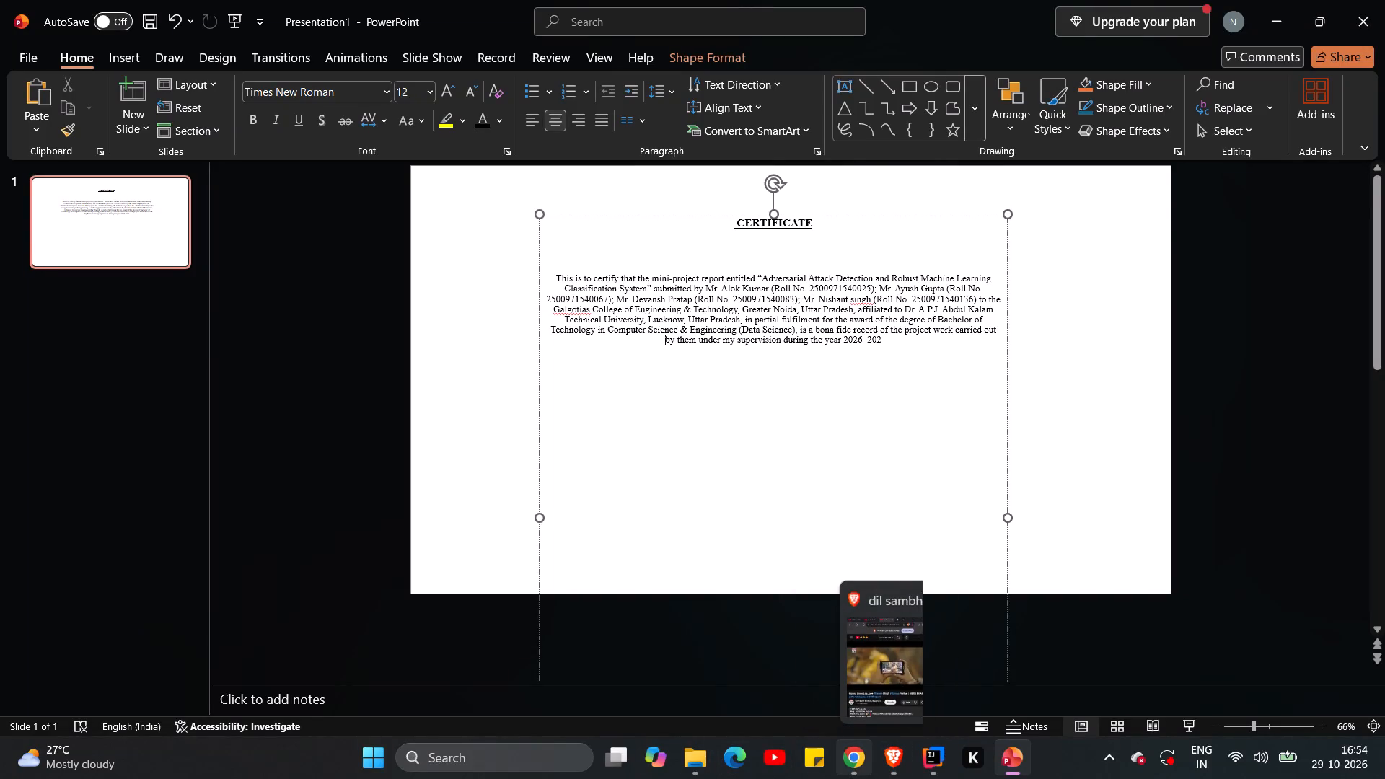
Switch to Chrome to consult the certificate page of the project report PDF.
left_click(850, 778)
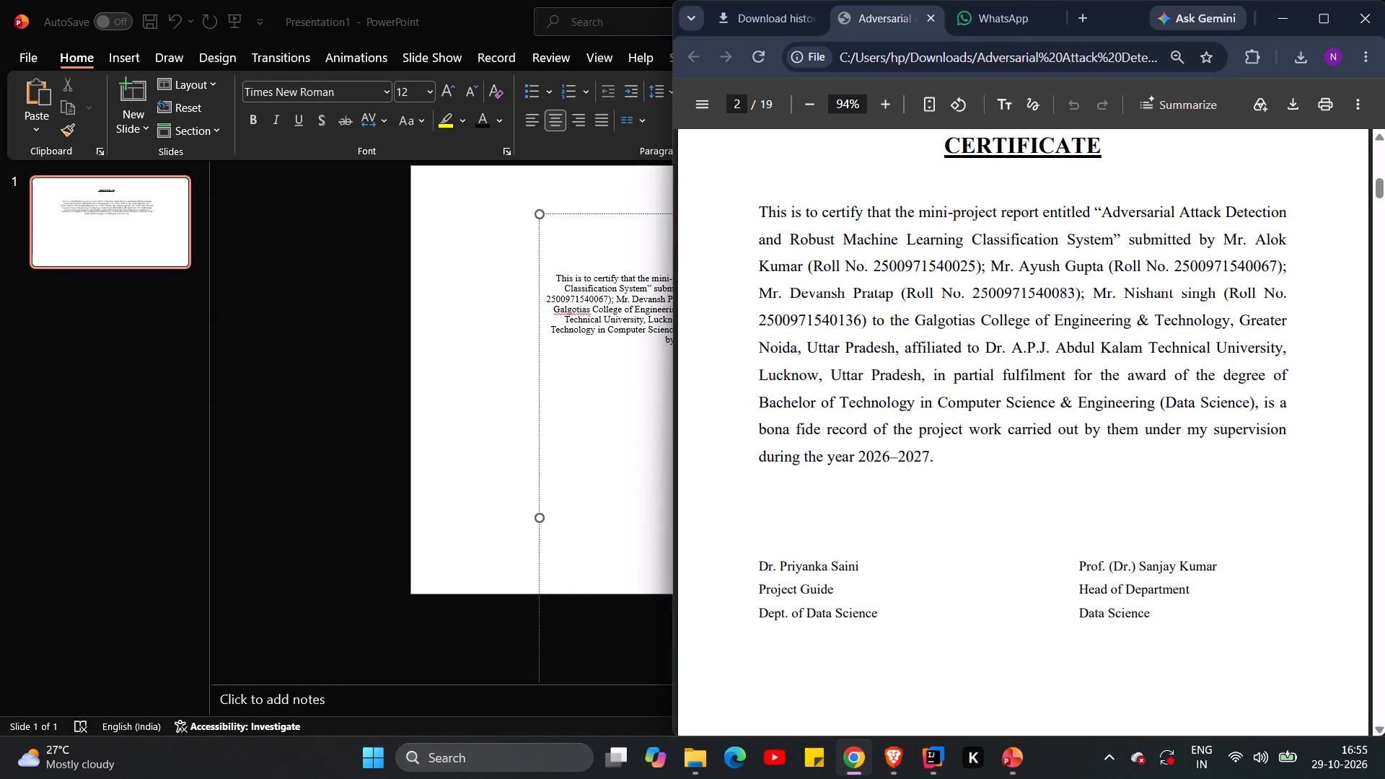
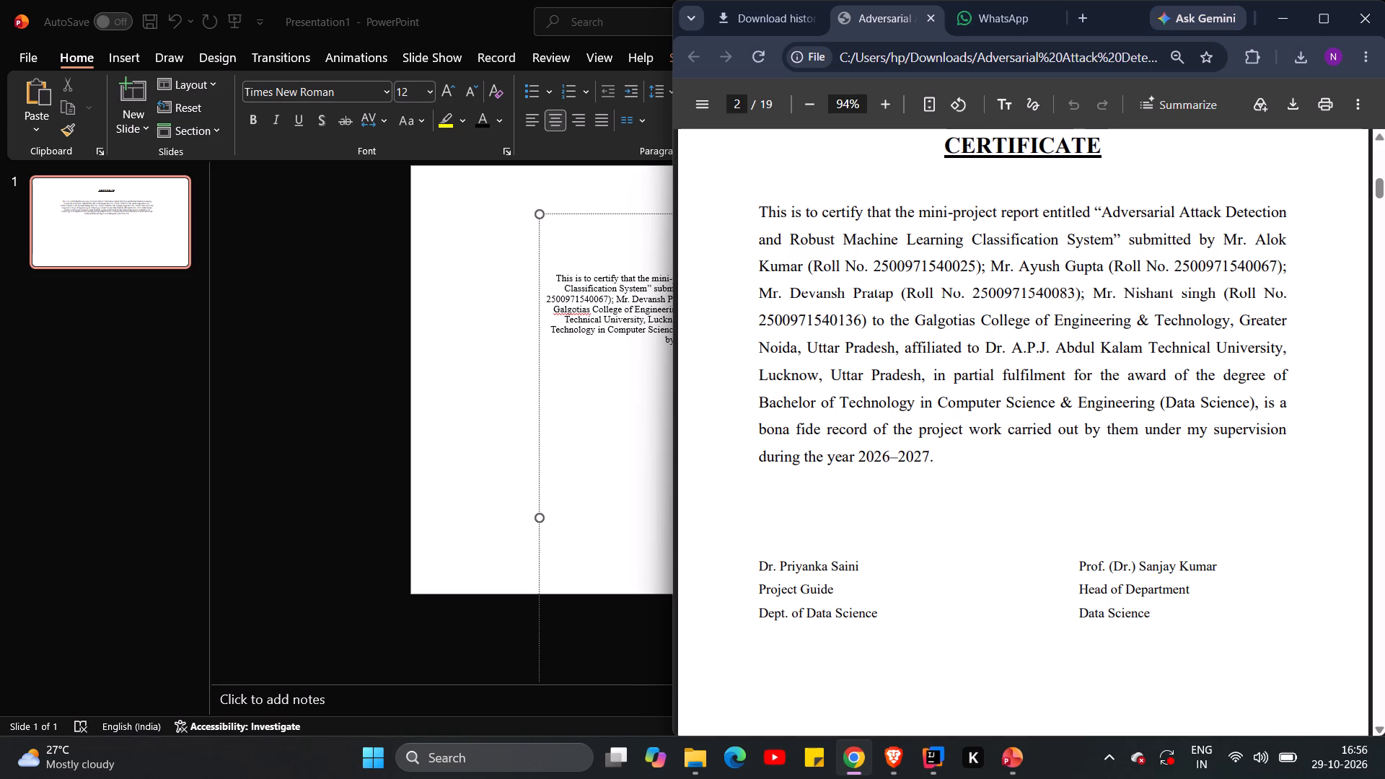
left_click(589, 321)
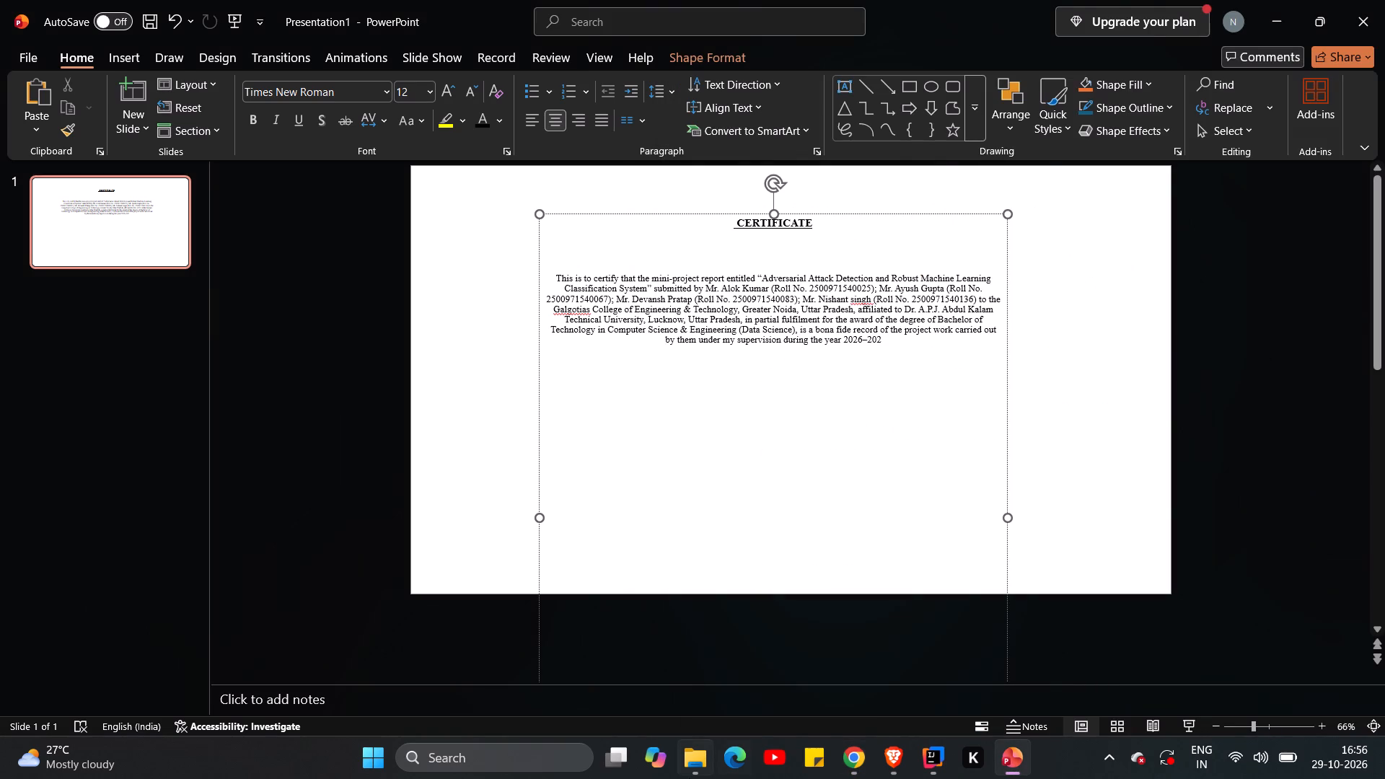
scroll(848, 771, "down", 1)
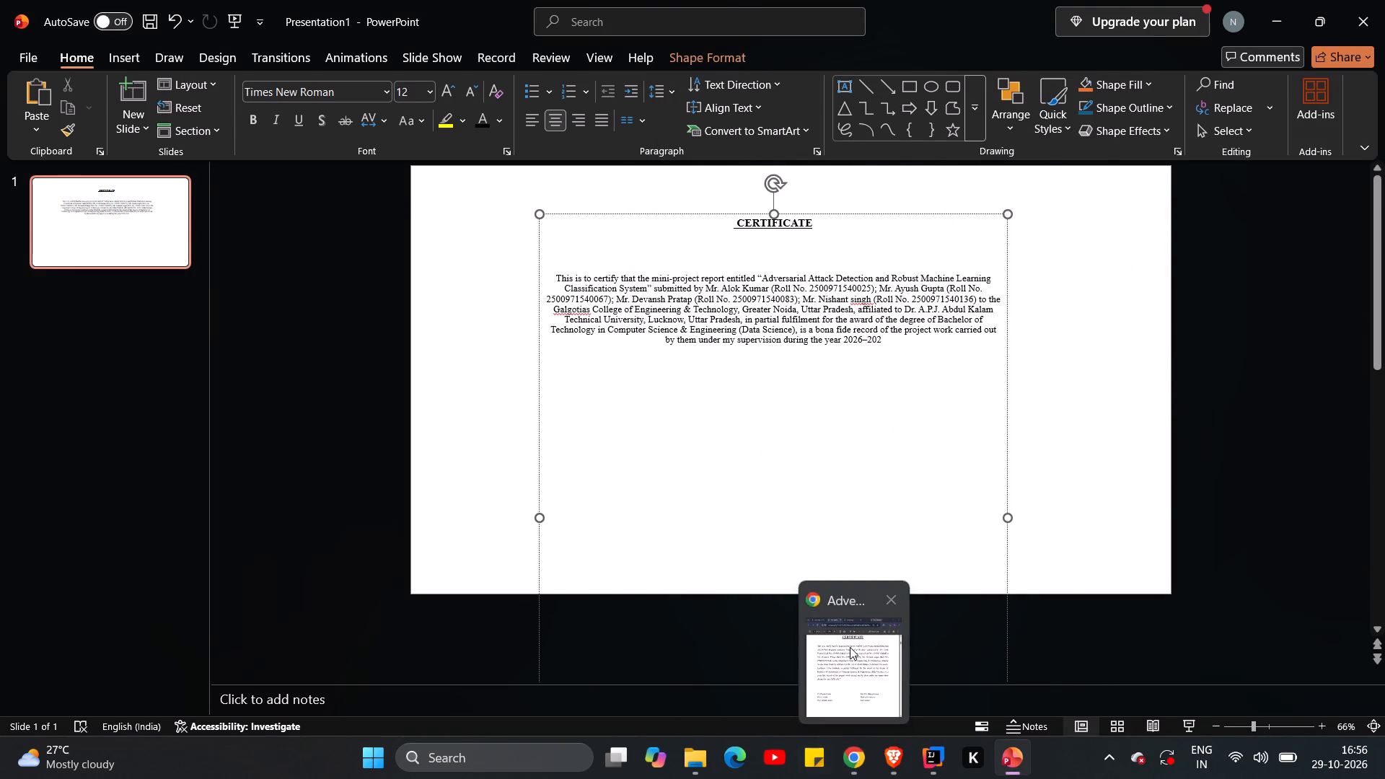
Switch to Chrome and copy the full certificate paragraph, through "during the year 2026–2027.", from the project report PDF.
left_click(850, 647)
left_click(987, 488)
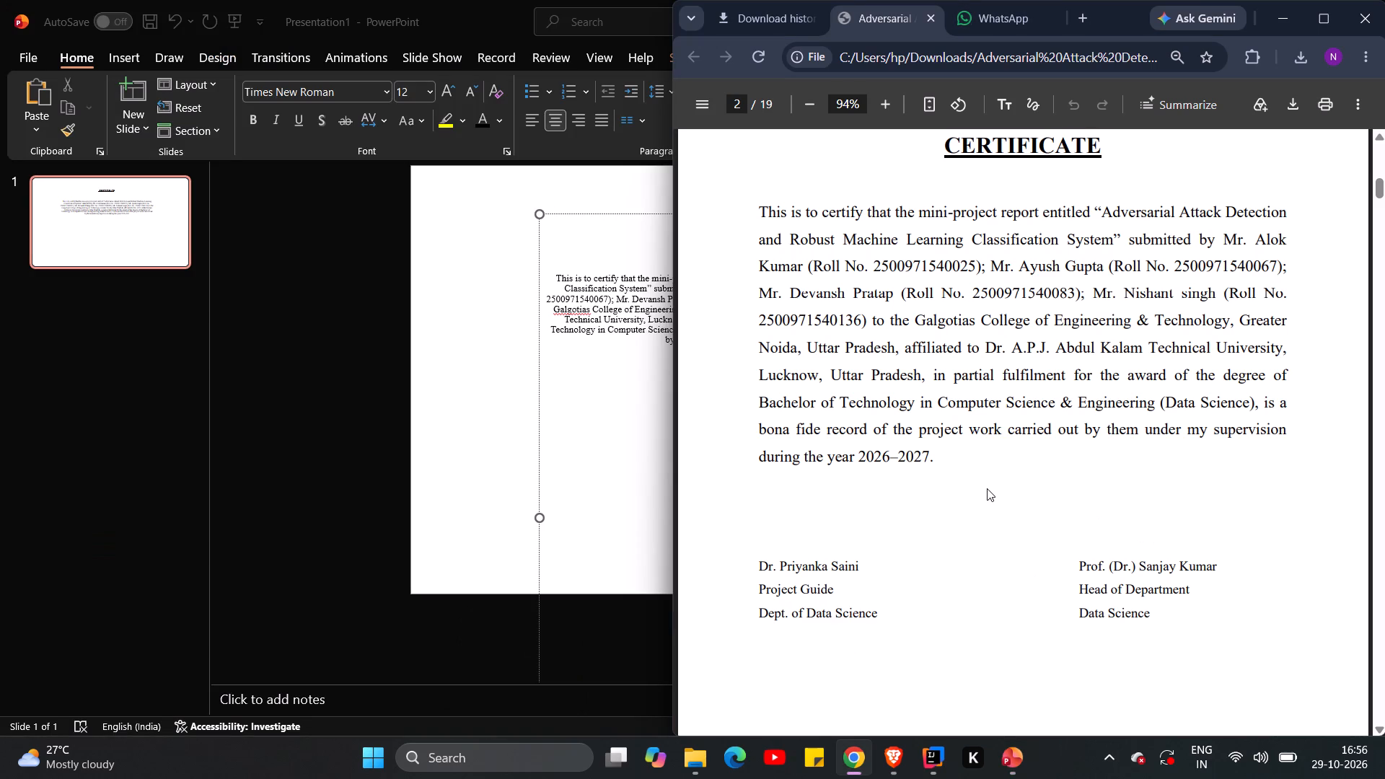
left_click_drag(757, 206, 1070, 489)
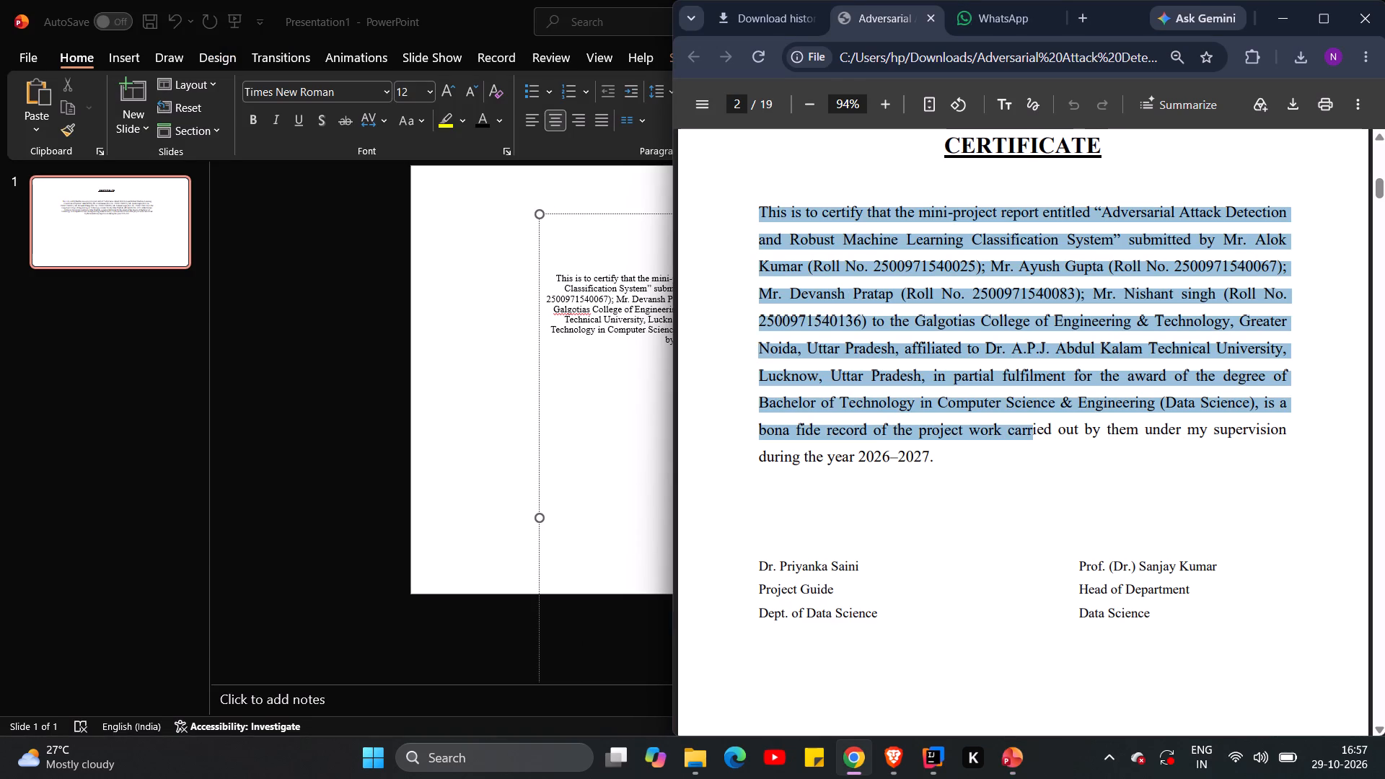
left_click_drag(1070, 489, 1326, 431)
left_click(916, 467)
left_click_drag(934, 465, 667, 203)
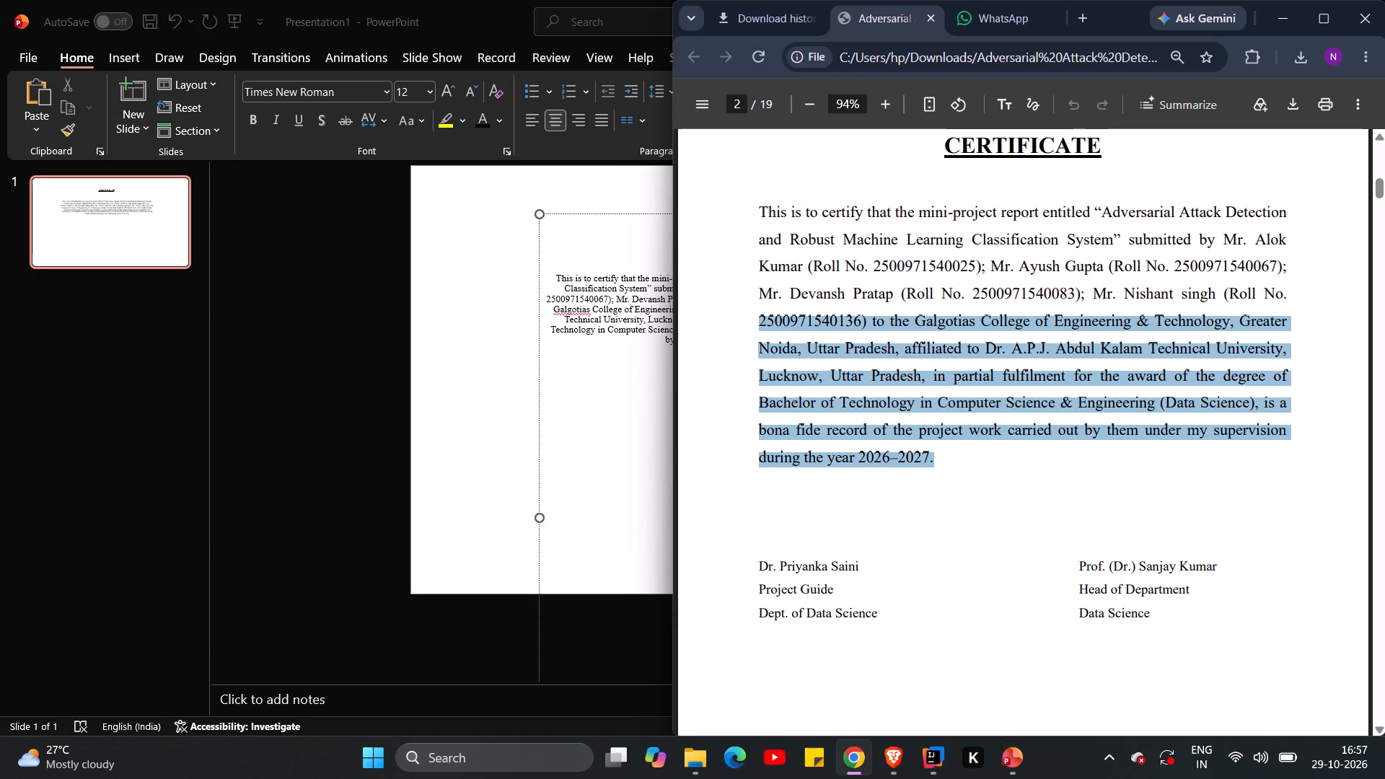
left_click_drag(667, 203, 752, 219)
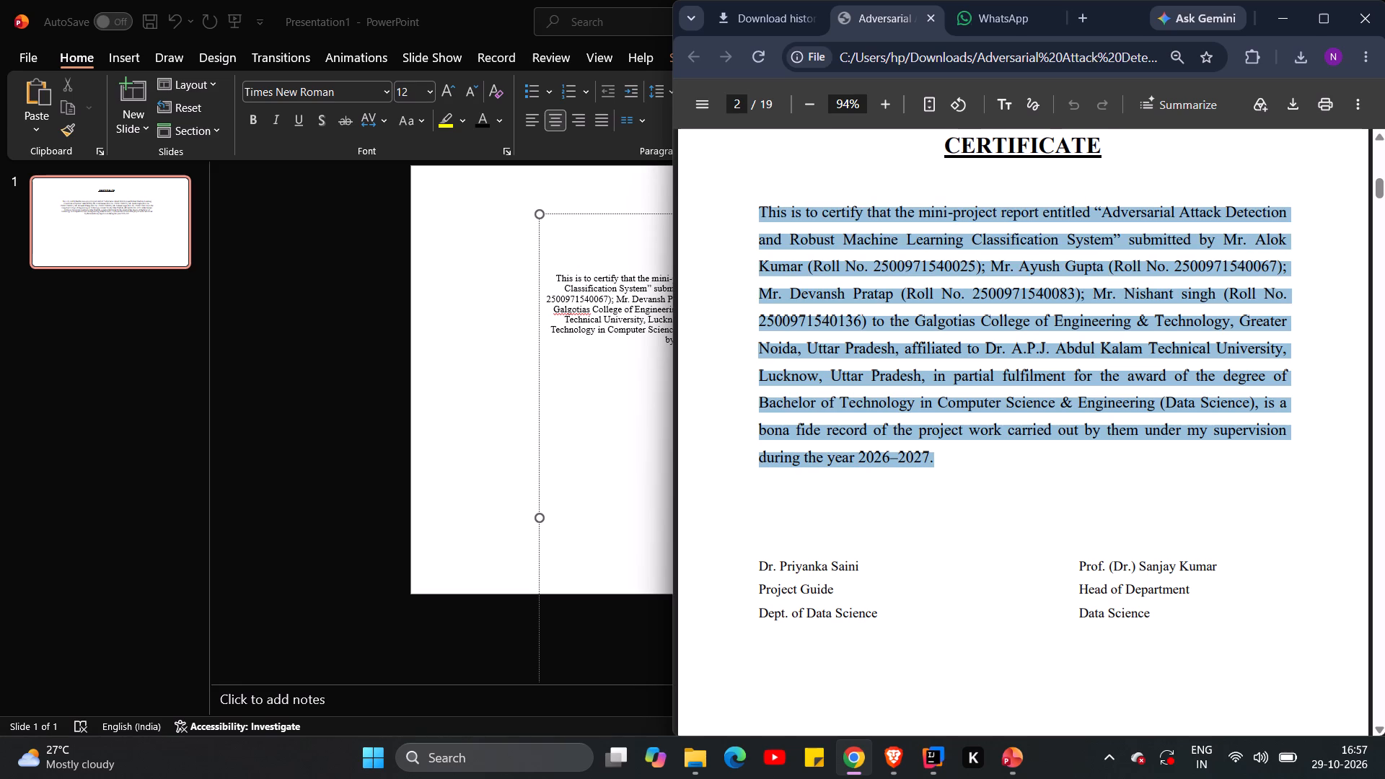
left_click_drag(752, 219, 739, 208)
key("ctrl+c")
left_click(988, 483)
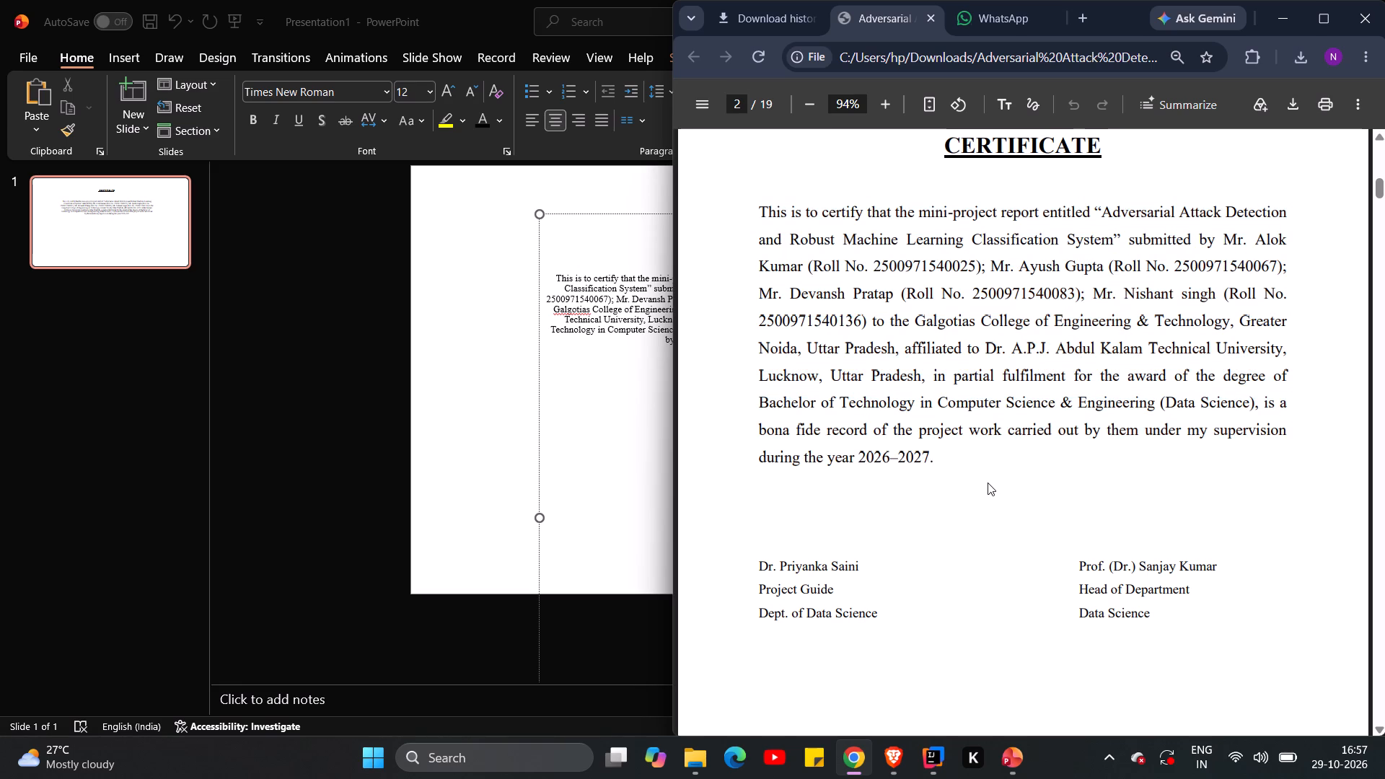
Return to PowerPoint and set the certificate paragraph below the CERTIFICATE heading to font size 14.
left_click(1278, 12)
left_click(880, 362)
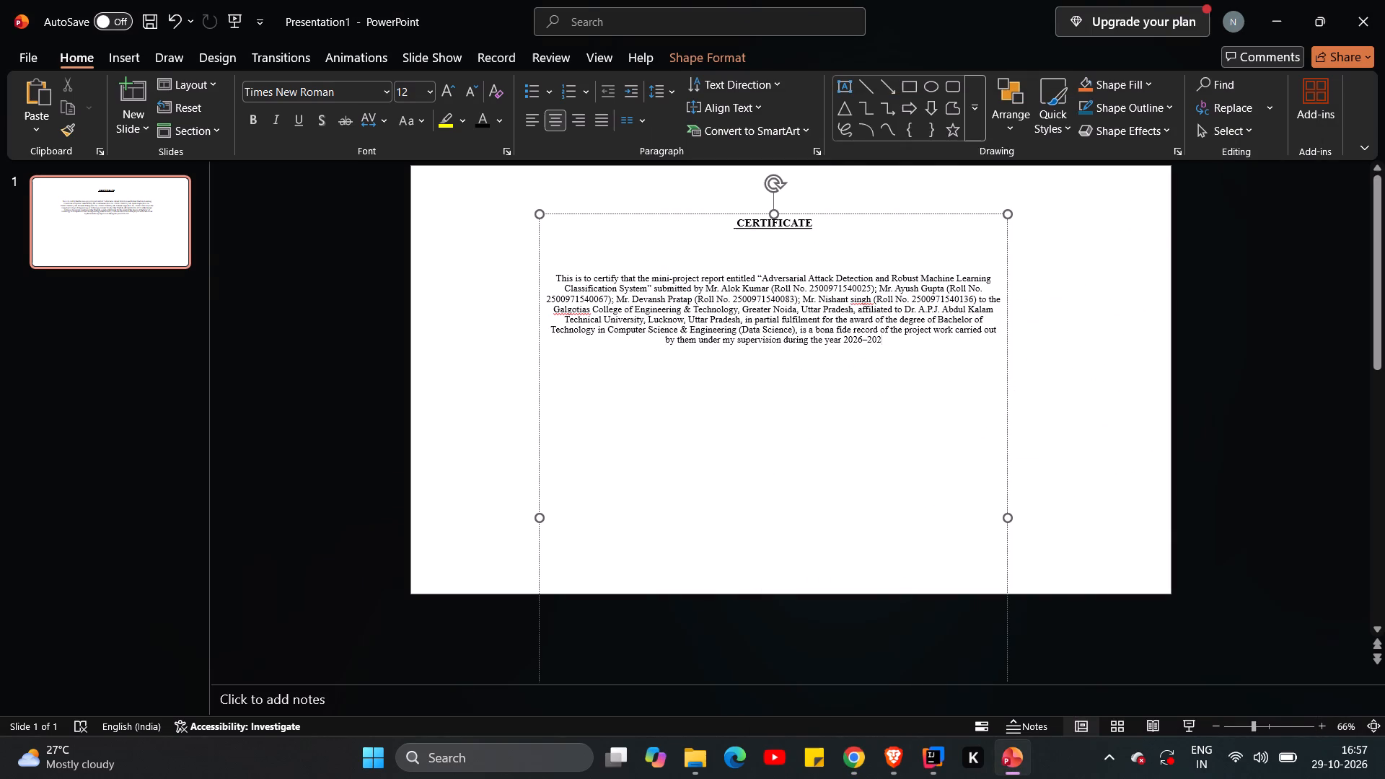
left_click(943, 466)
left_click(833, 259)
left_click_drag(897, 350, 535, 259)
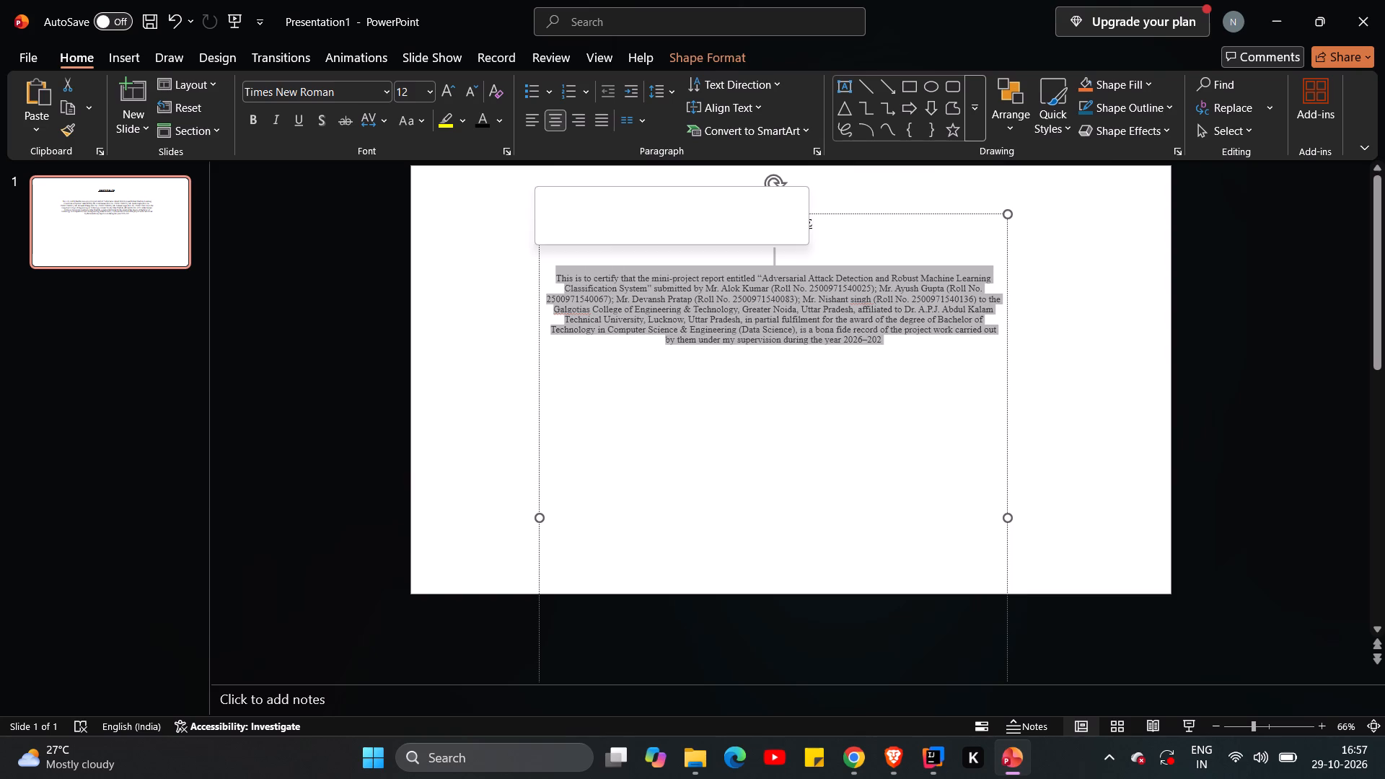
left_click(656, 206)
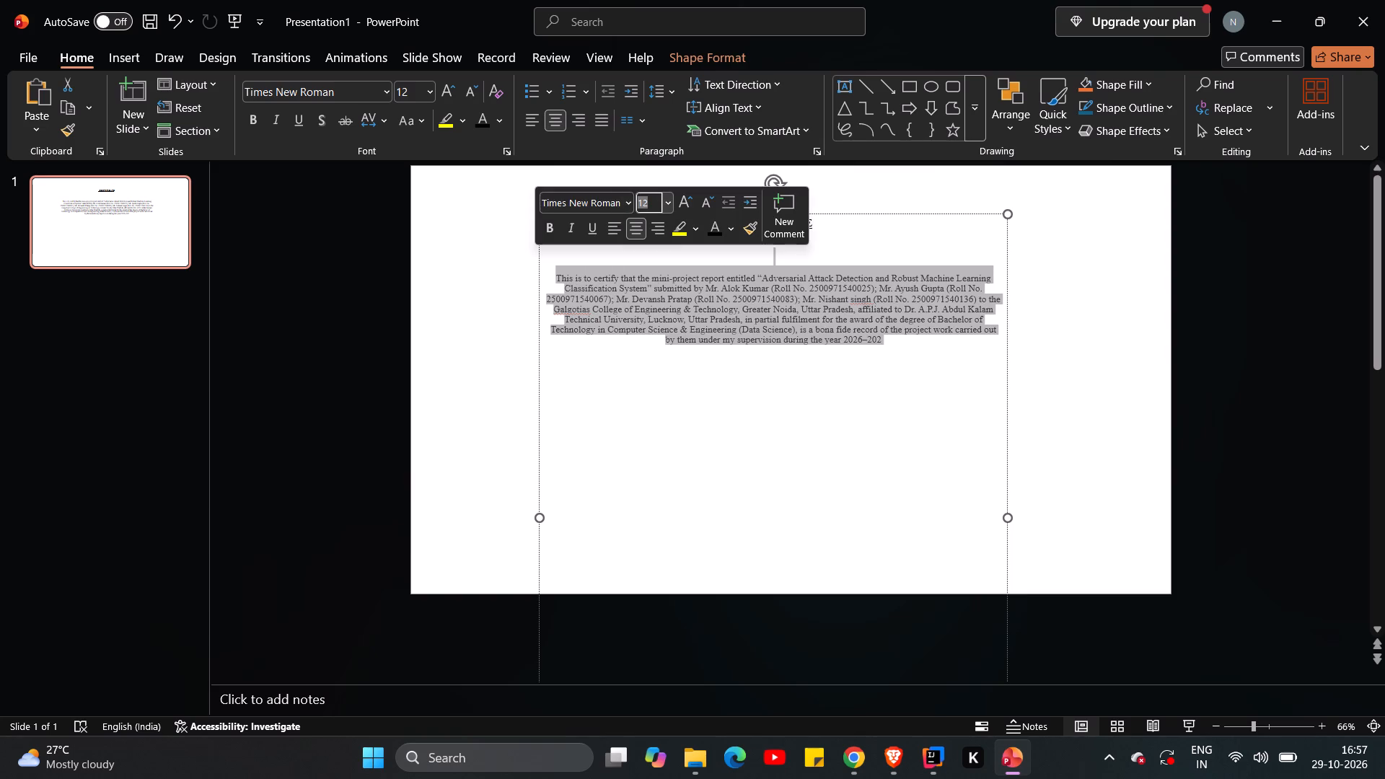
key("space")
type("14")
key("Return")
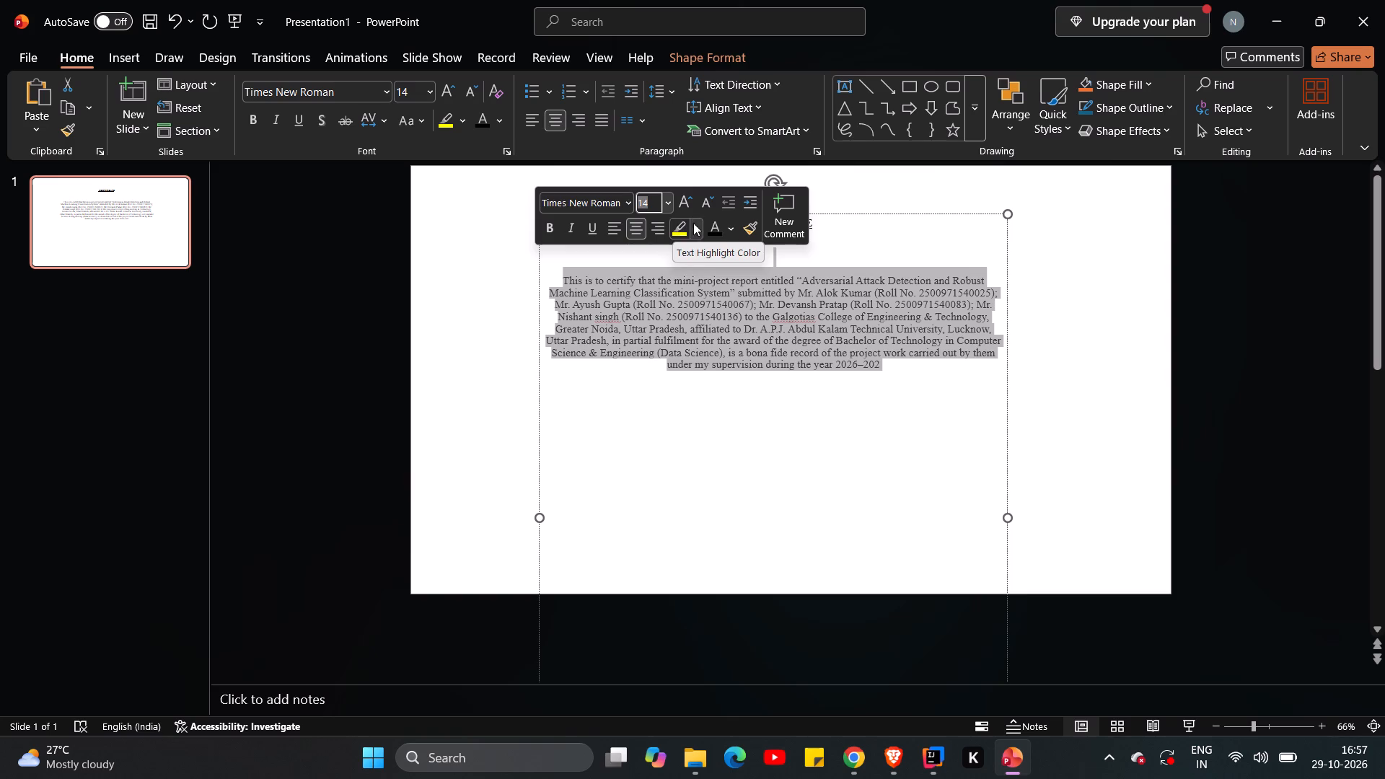
Left-align the certificate paragraph.
left_click(608, 222)
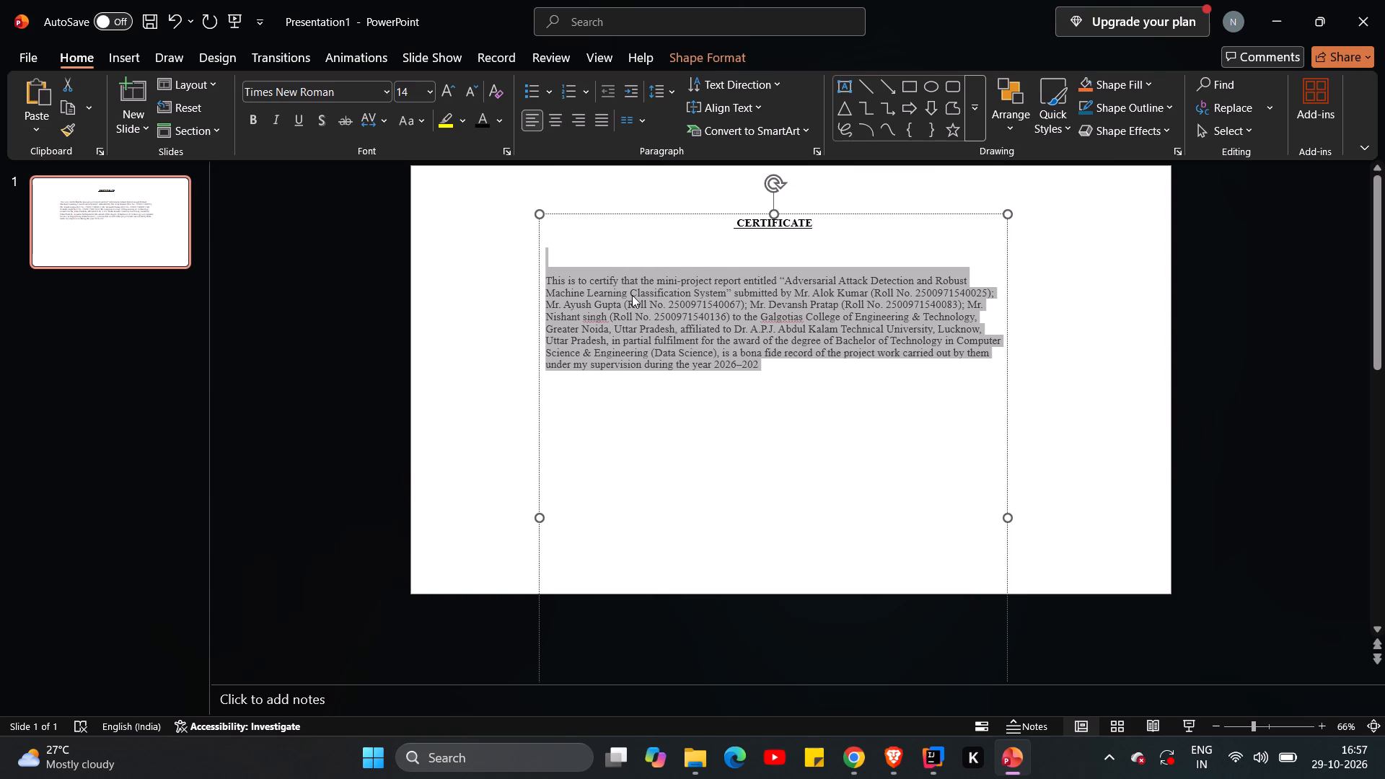
Set the font size of the blank line just above the certificate paragraph to 20.
right_click(642, 263)
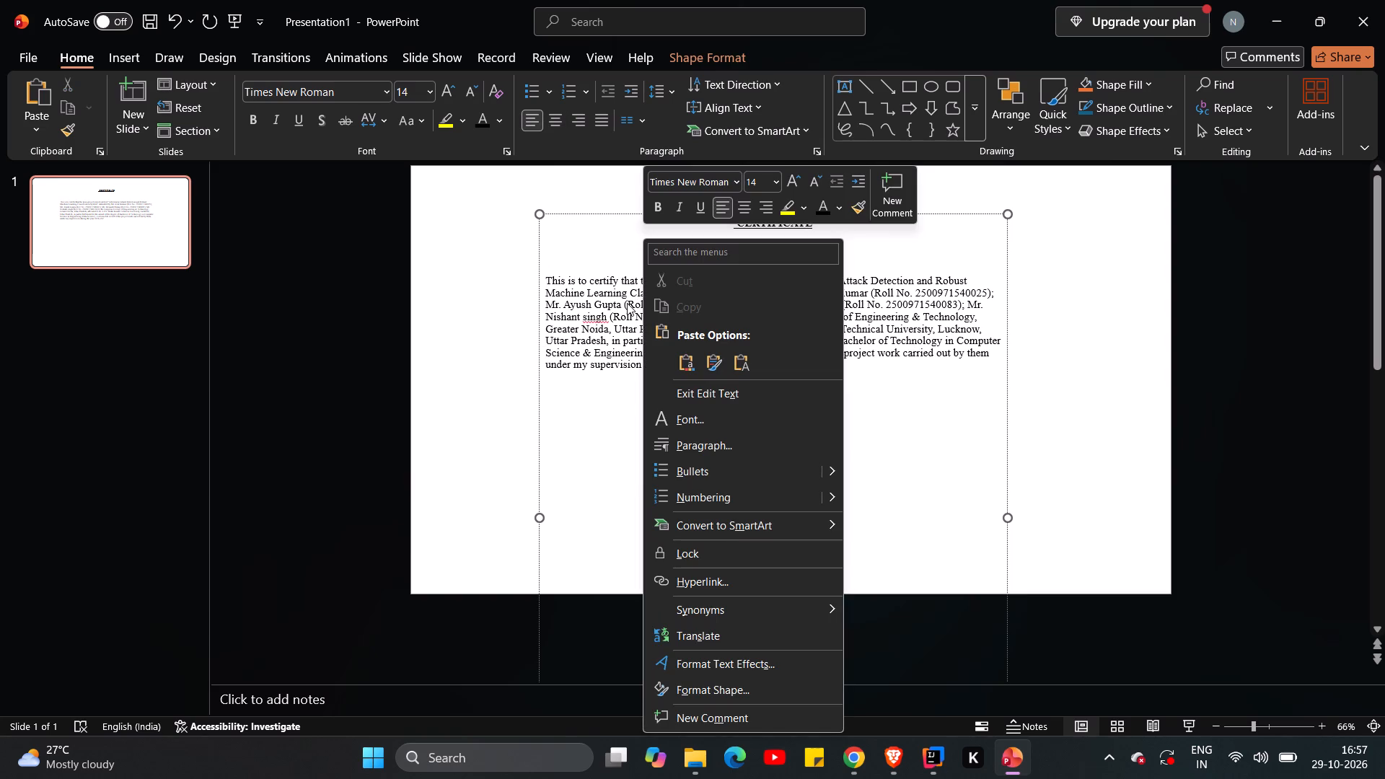
left_click(761, 181)
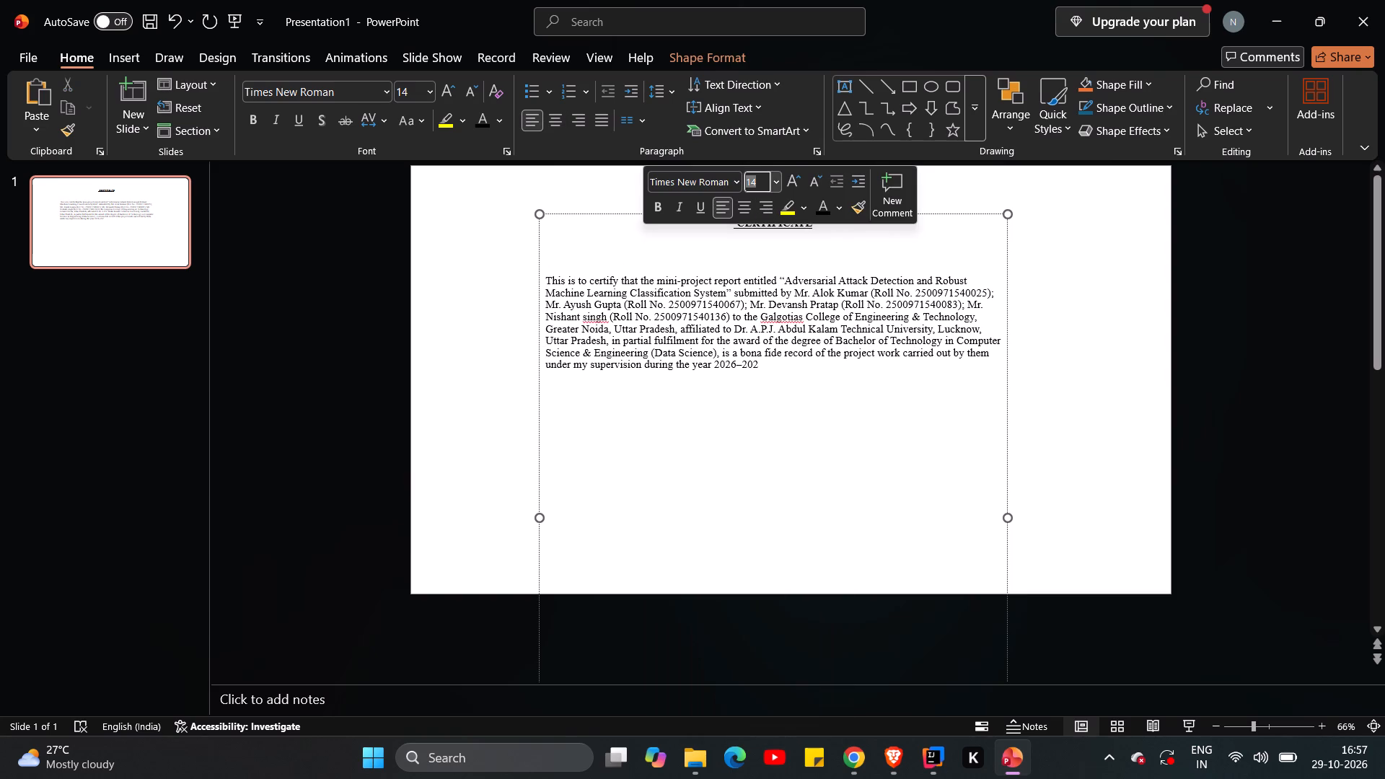
key("BackSpace")
key("BackSpace")
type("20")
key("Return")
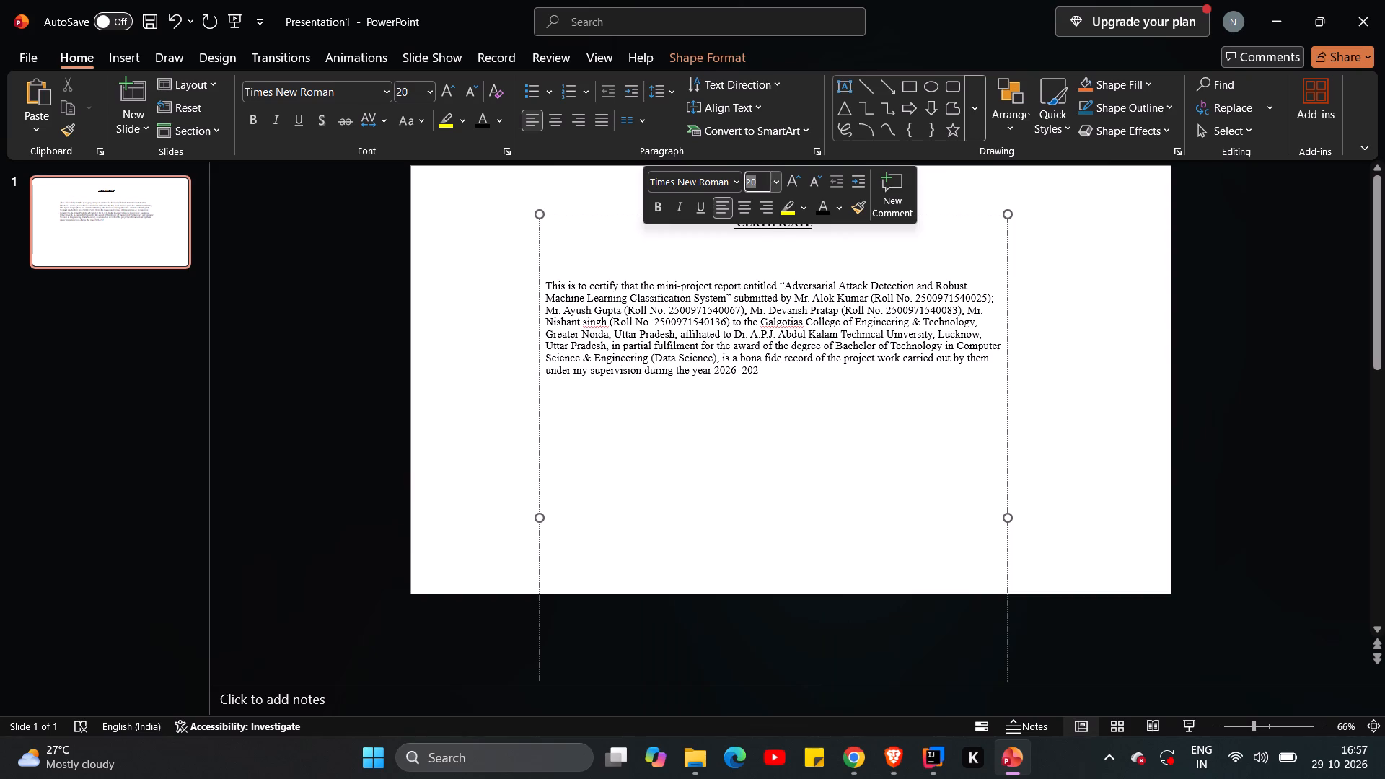
left_click(747, 503)
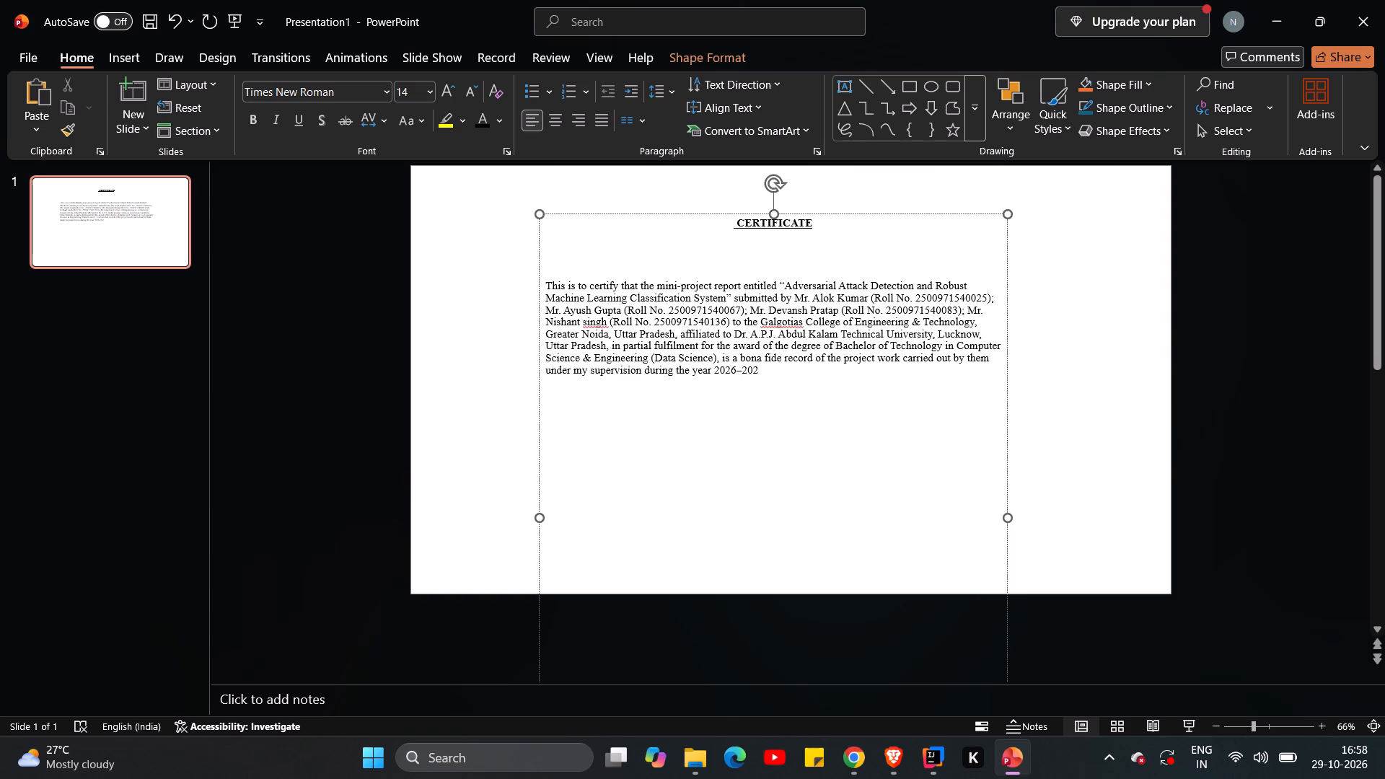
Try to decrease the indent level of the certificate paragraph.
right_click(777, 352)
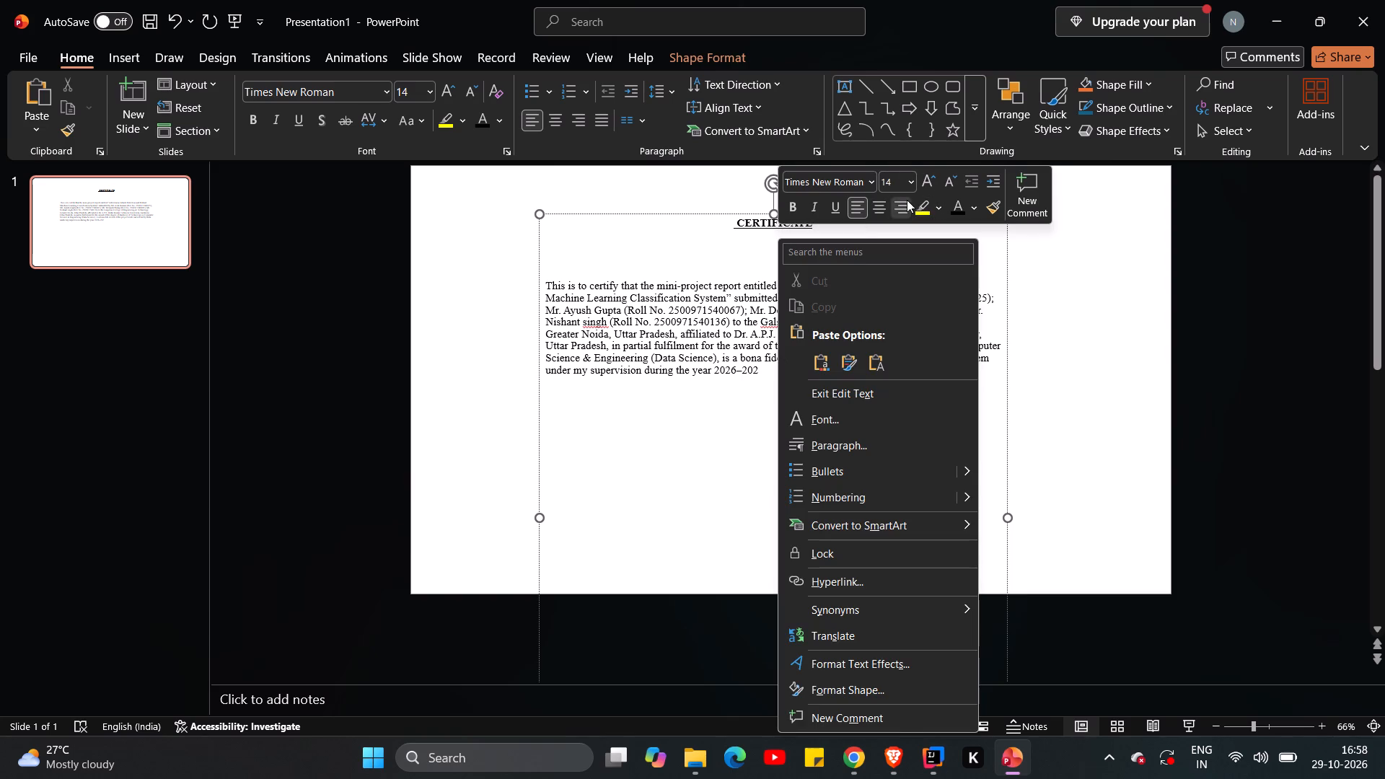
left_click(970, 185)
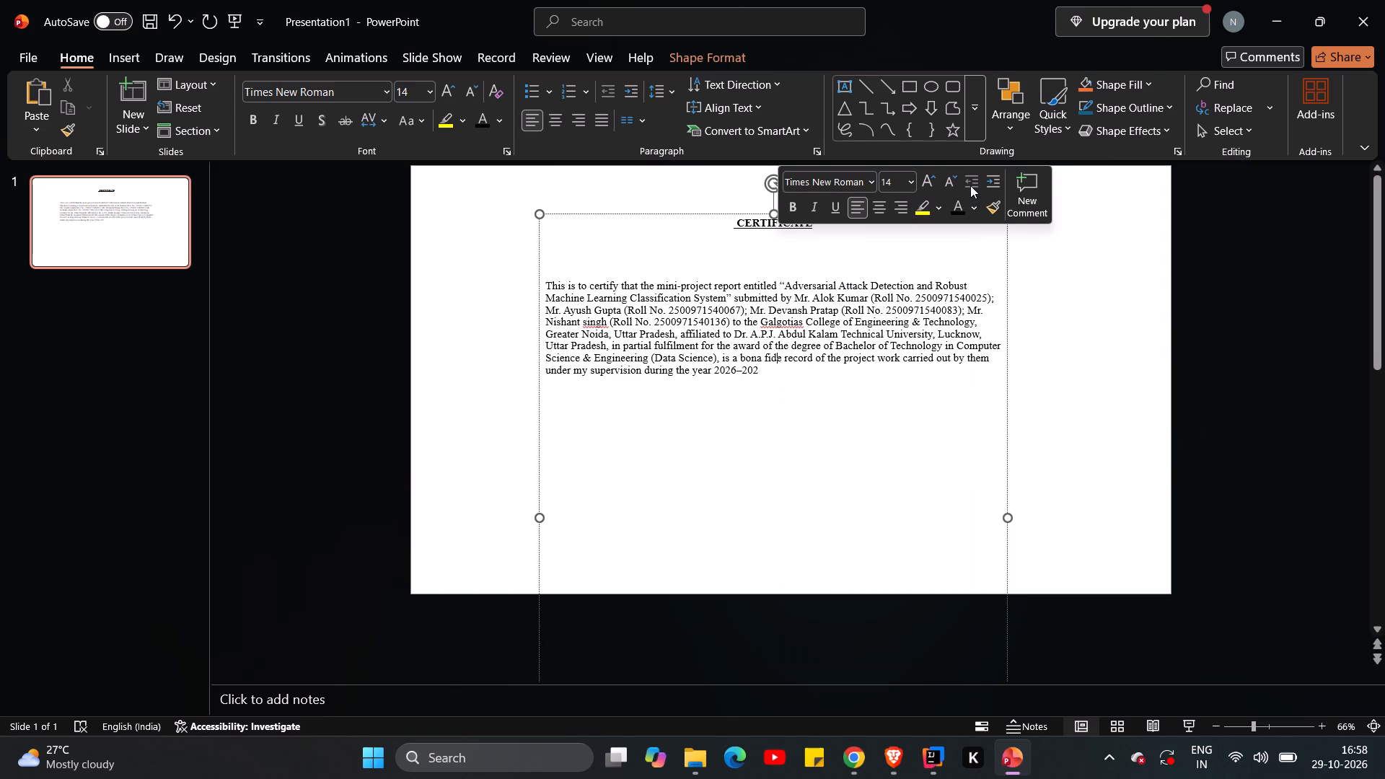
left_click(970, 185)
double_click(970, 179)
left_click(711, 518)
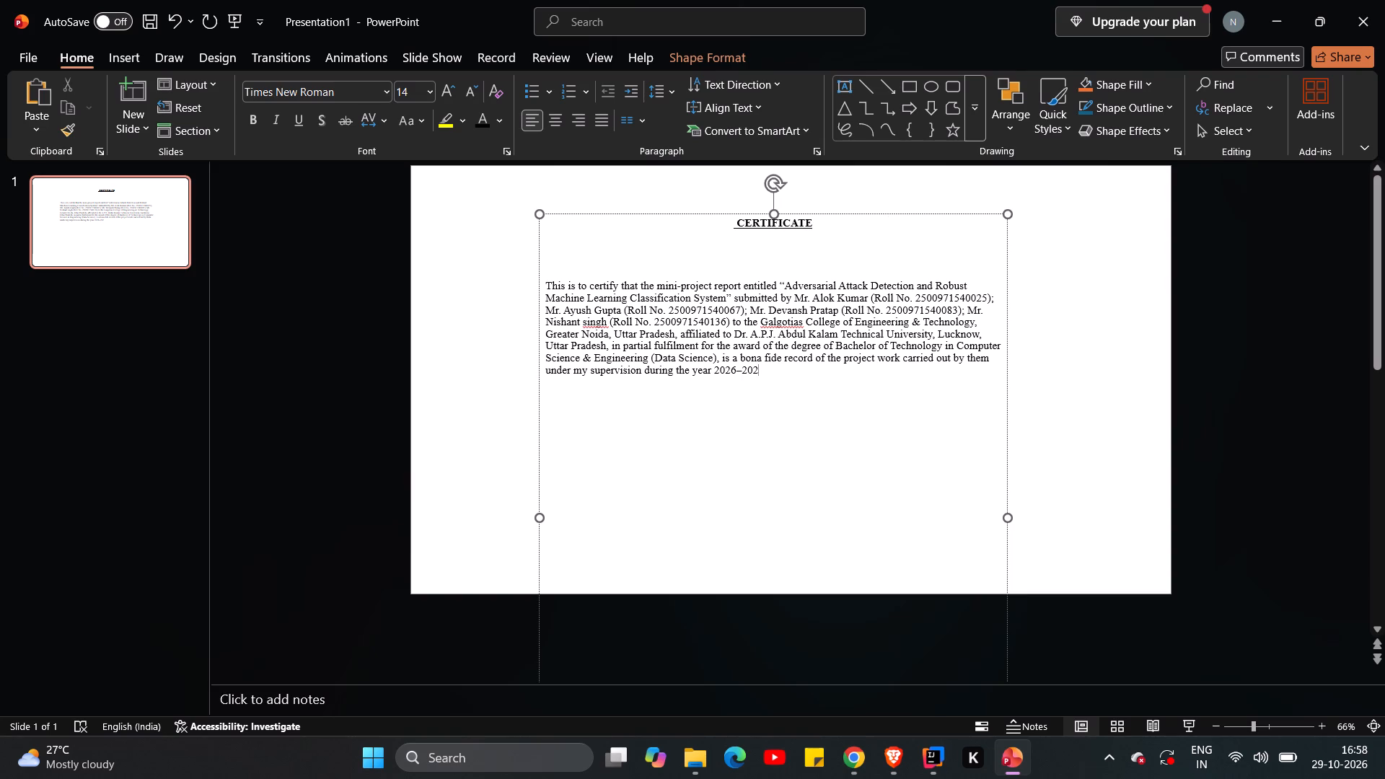
Replace the quoted project title in the certificate paragraph with "Habit Tracker web app".
left_click(726, 302)
key("BackSpace")
key("BackSpace")
key("BackSpace")
key("BackSpace")
key("BackSpace")
key("BackSpace")
key("BackSpace")
key("BackSpace")
key("BackSpace")
key("BackSpace")
key("BackSpace")
key("BackSpace")
key("BackSpace")
key("BackSpace")
key("BackSpace")
key("BackSpace")
key("BackSpace")
key("BackSpace")
key("BackSpace")
key("BackSpace")
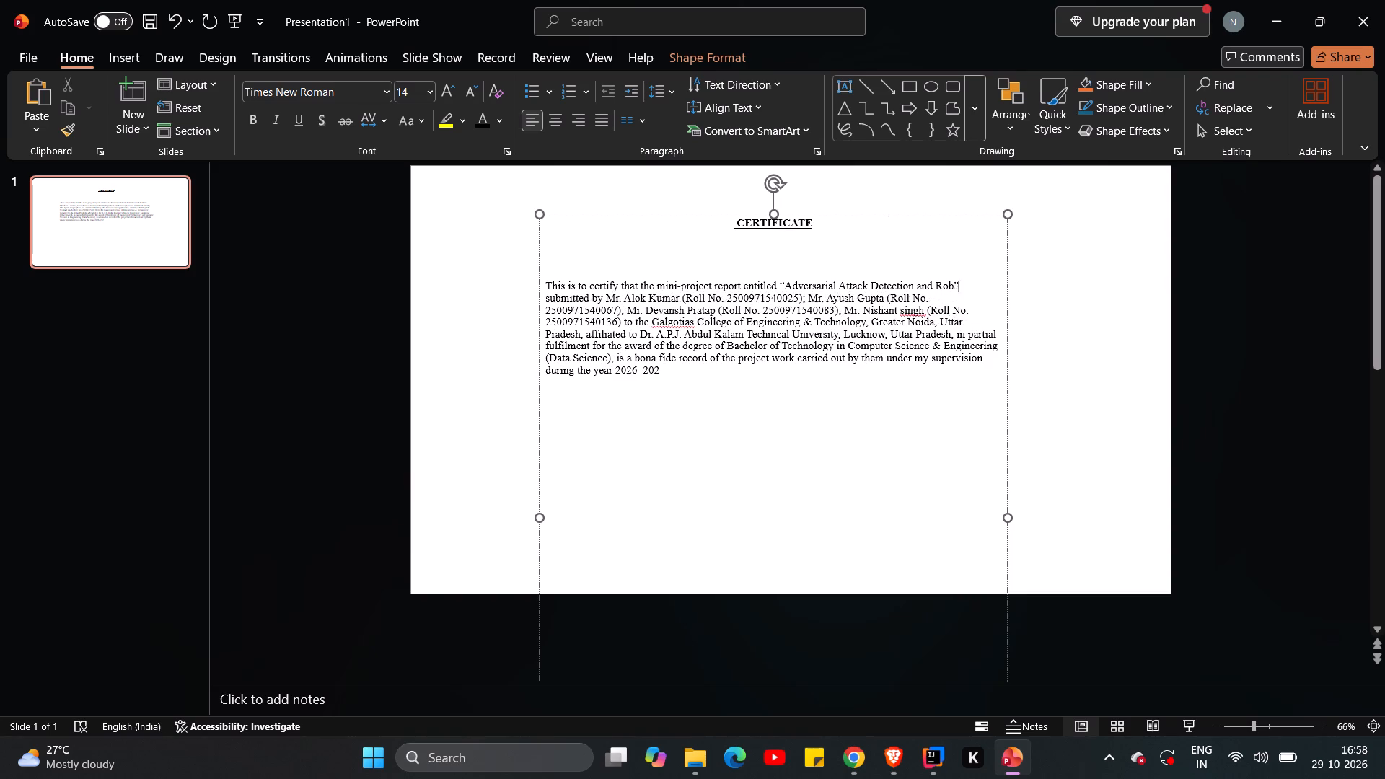
key("BackSpace")
key("BackSpace")
key("BackSpace")
key("BackSpace")
key("BackSpace")
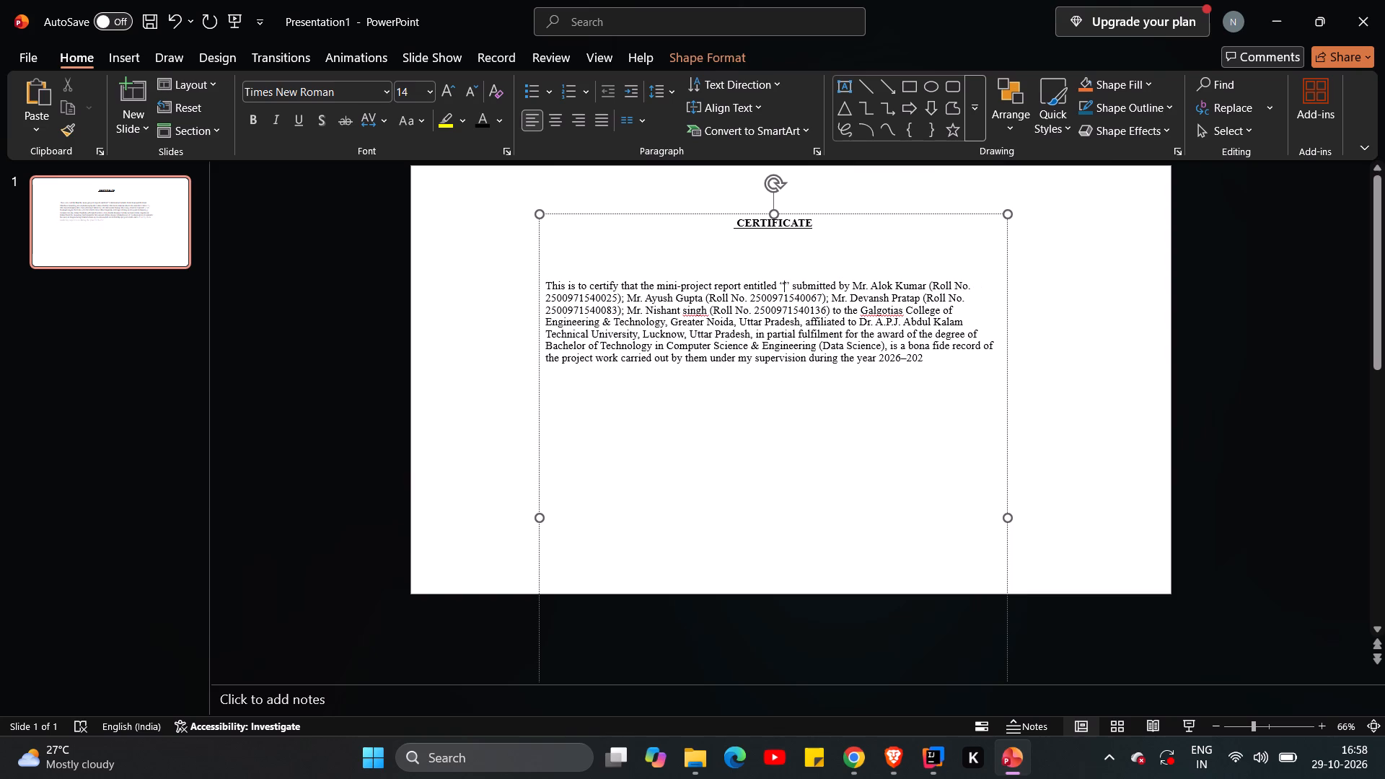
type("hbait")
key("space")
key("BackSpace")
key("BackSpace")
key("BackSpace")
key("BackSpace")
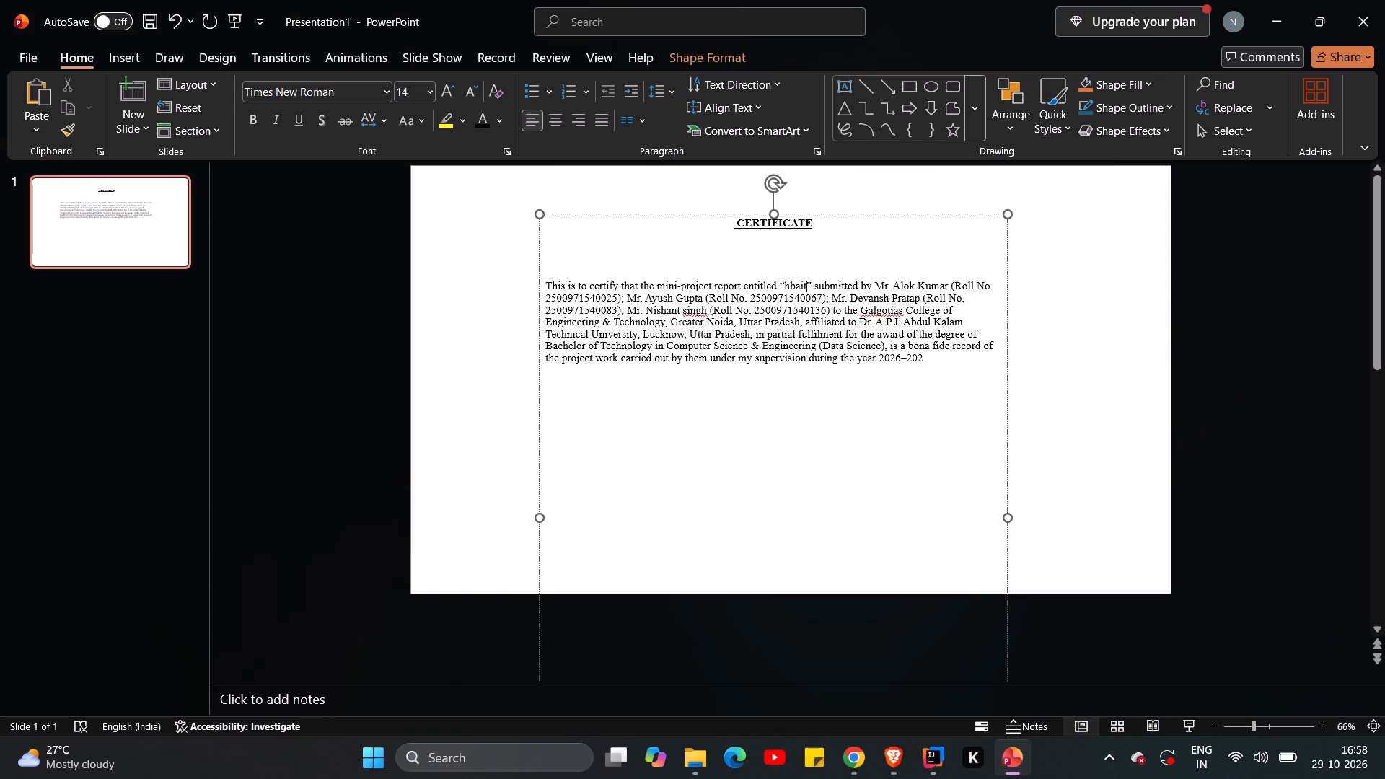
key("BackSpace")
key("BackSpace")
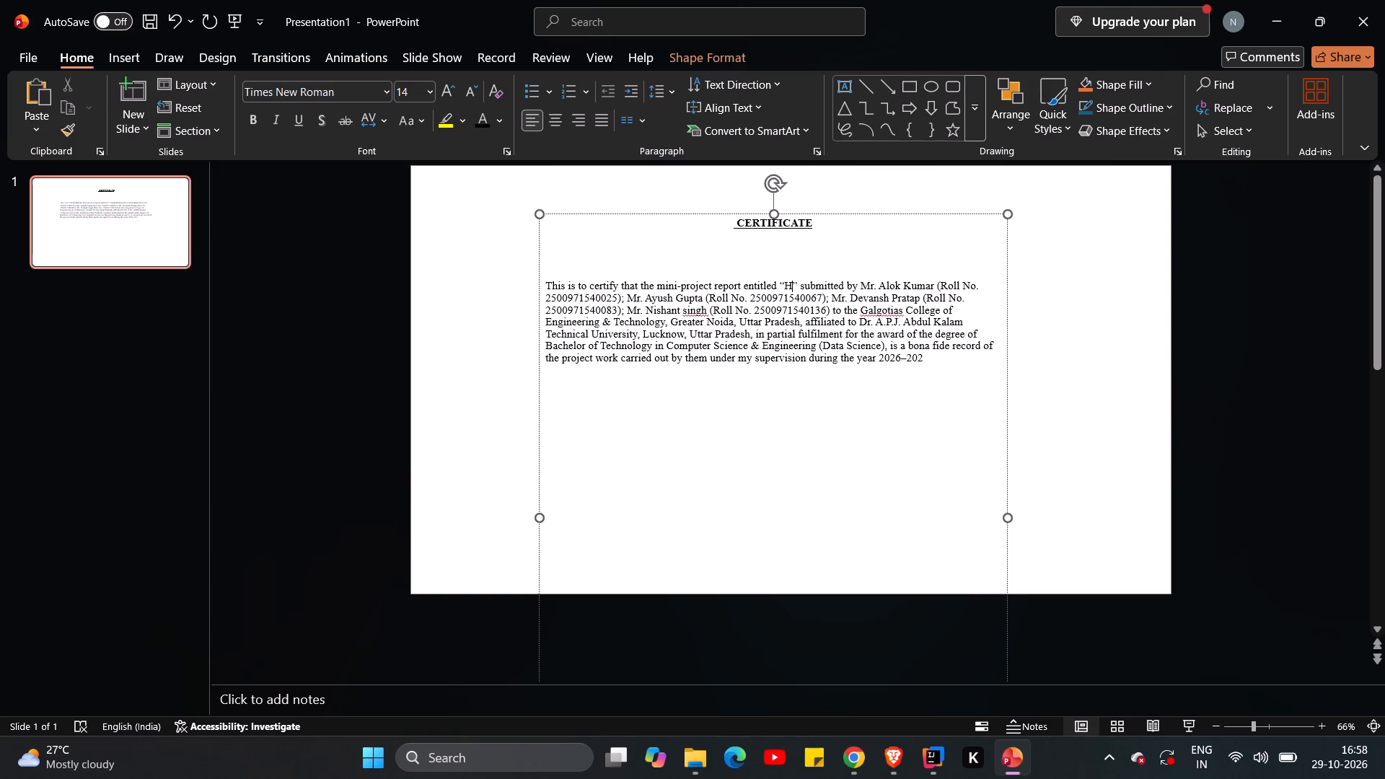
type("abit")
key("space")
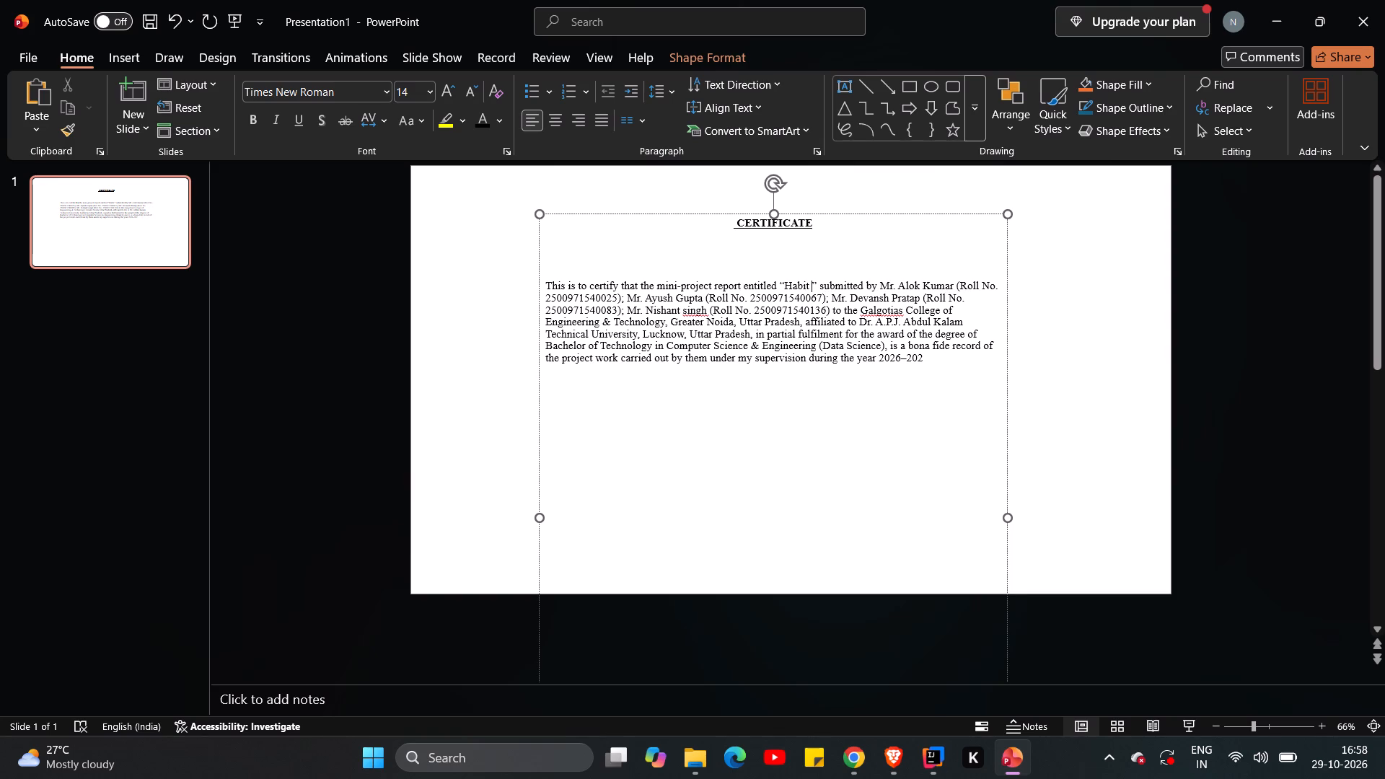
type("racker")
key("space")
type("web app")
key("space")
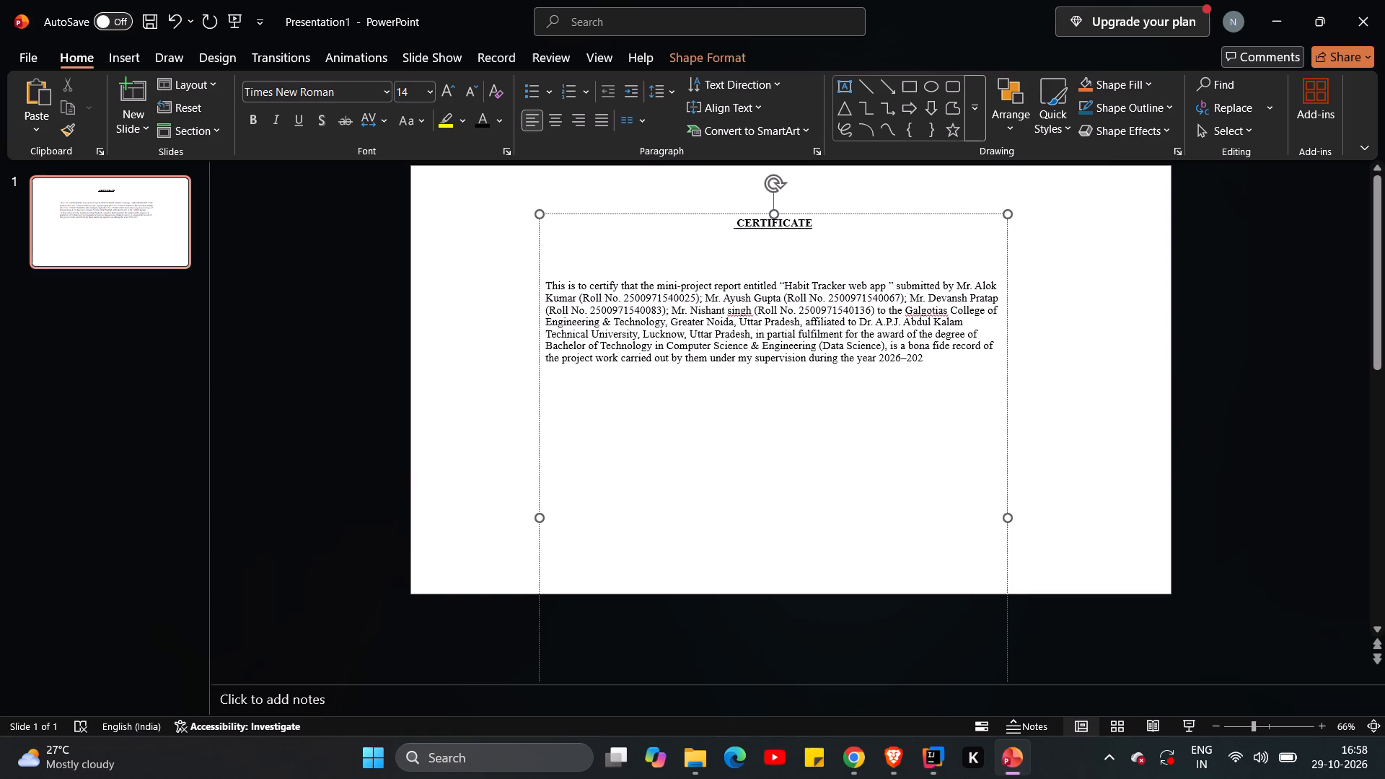
Replace the first student's title and name in the certificate paragraph with the name of the team's first member.
left_click(577, 298)
key("BackSpace")
key("BackSpace")
key("BackSpace")
key("BackSpace")
key("BackSpace")
key("BackSpace")
key("BackSpace")
key("BackSpace")
key("BackSpace")
key("BackSpace")
key("BackSpace")
key("BackSpace")
key("BackSpace")
key("BackSpace")
key("BackSpace")
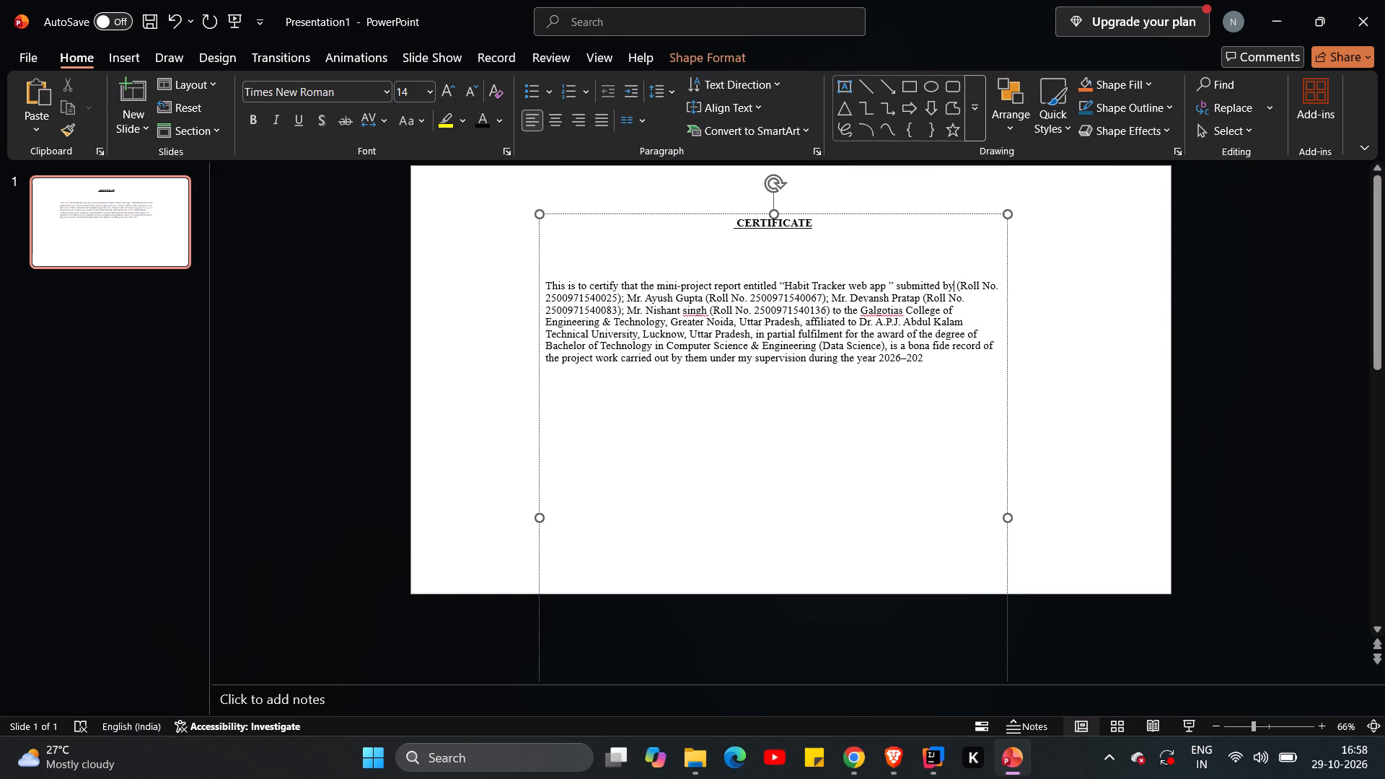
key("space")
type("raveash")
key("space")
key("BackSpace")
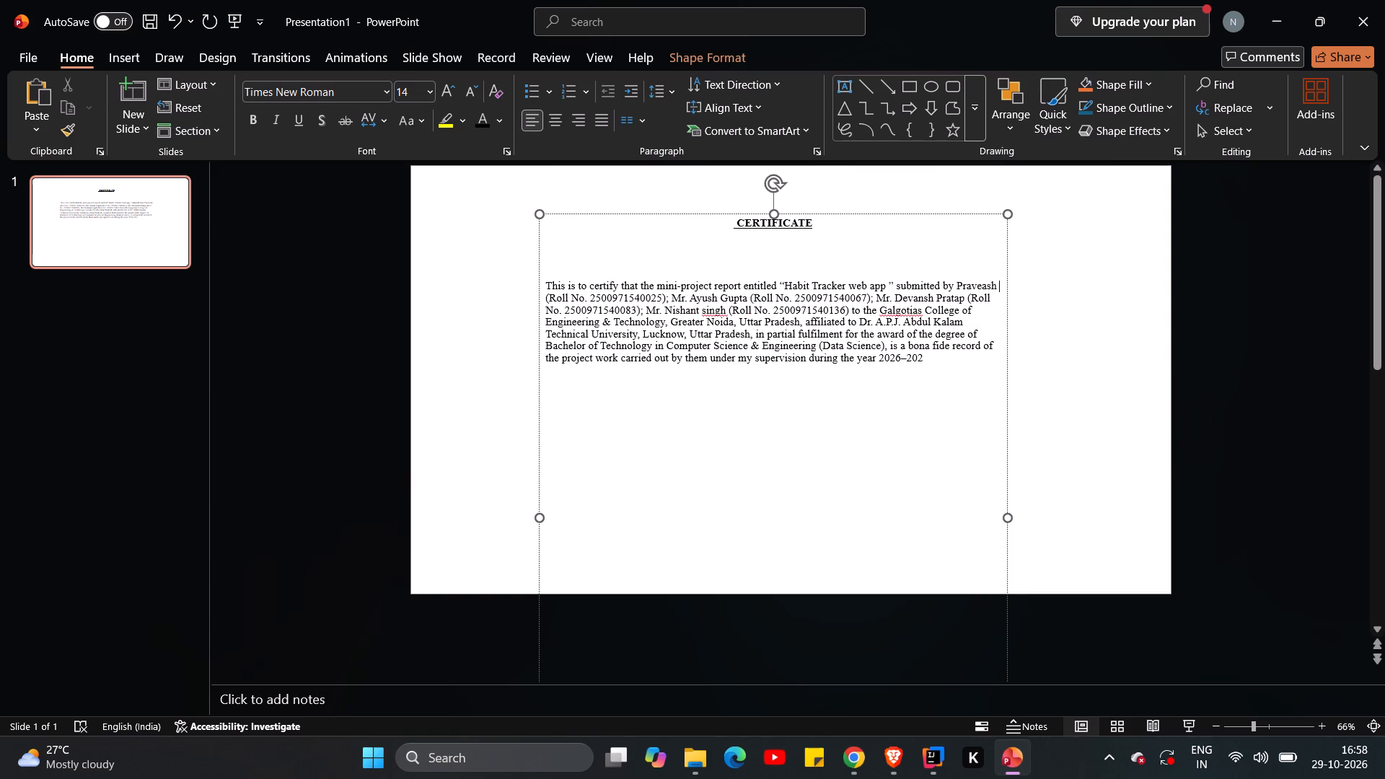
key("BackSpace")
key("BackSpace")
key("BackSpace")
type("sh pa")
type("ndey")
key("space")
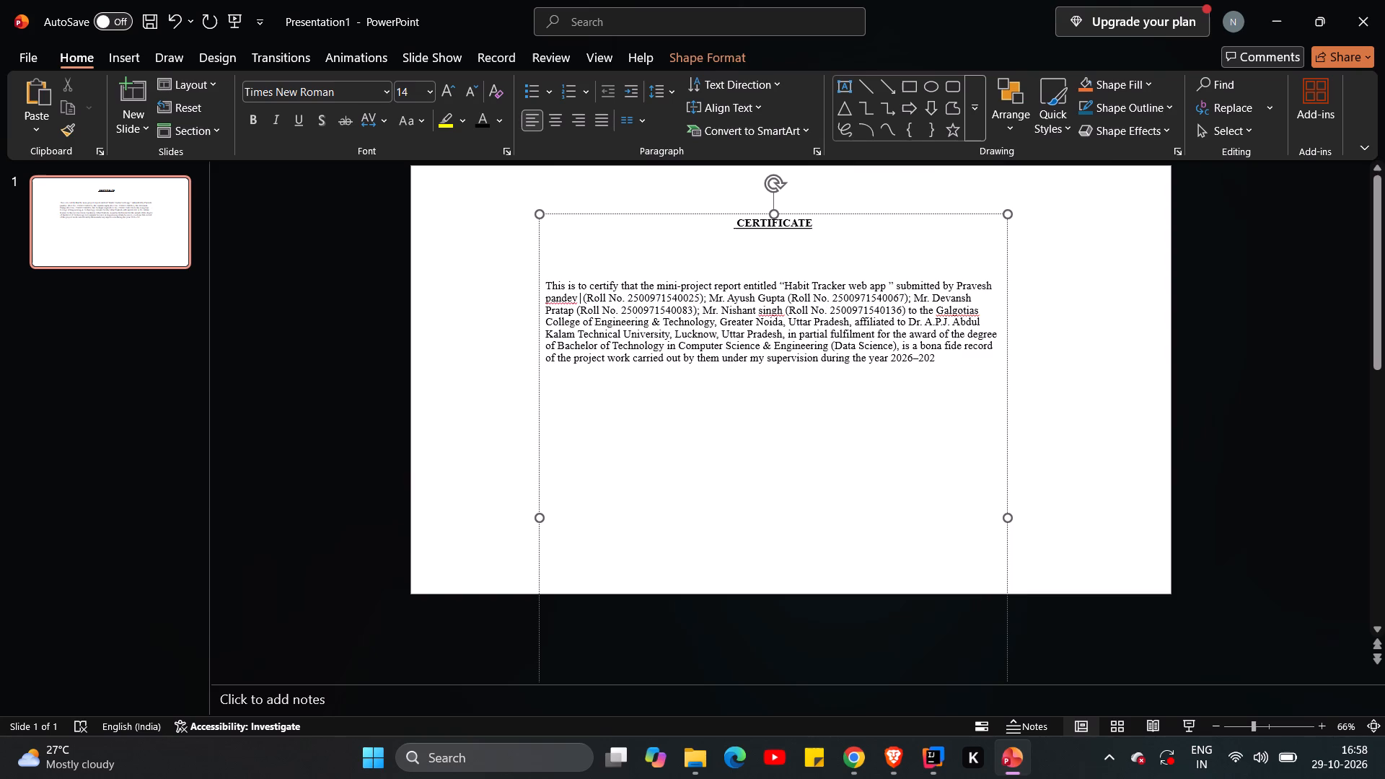
Replace the ending of the first student's roll number in the certificate paragraph with the new member's digits.
left_click_drag(699, 297, 658, 295)
left_click_drag(658, 295, 660, 296)
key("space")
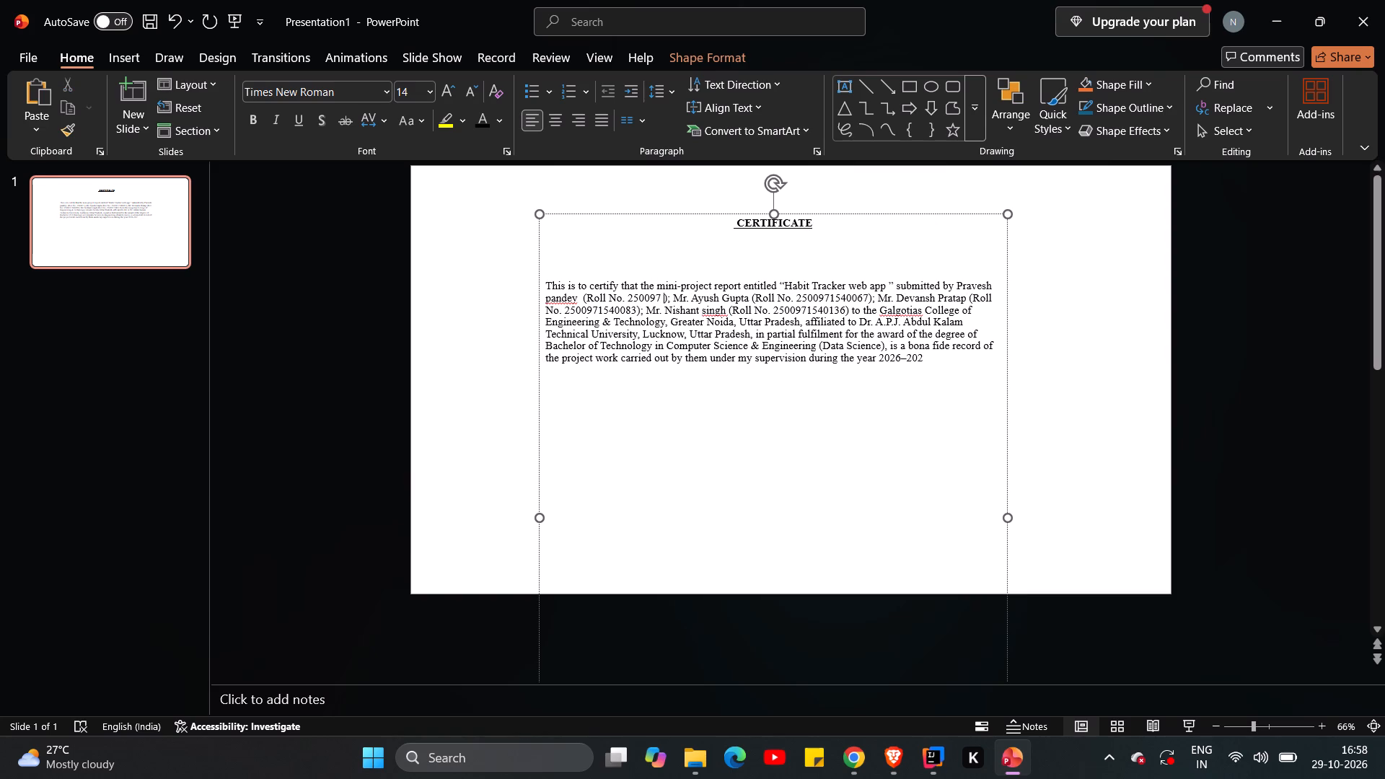
key("BackSpace")
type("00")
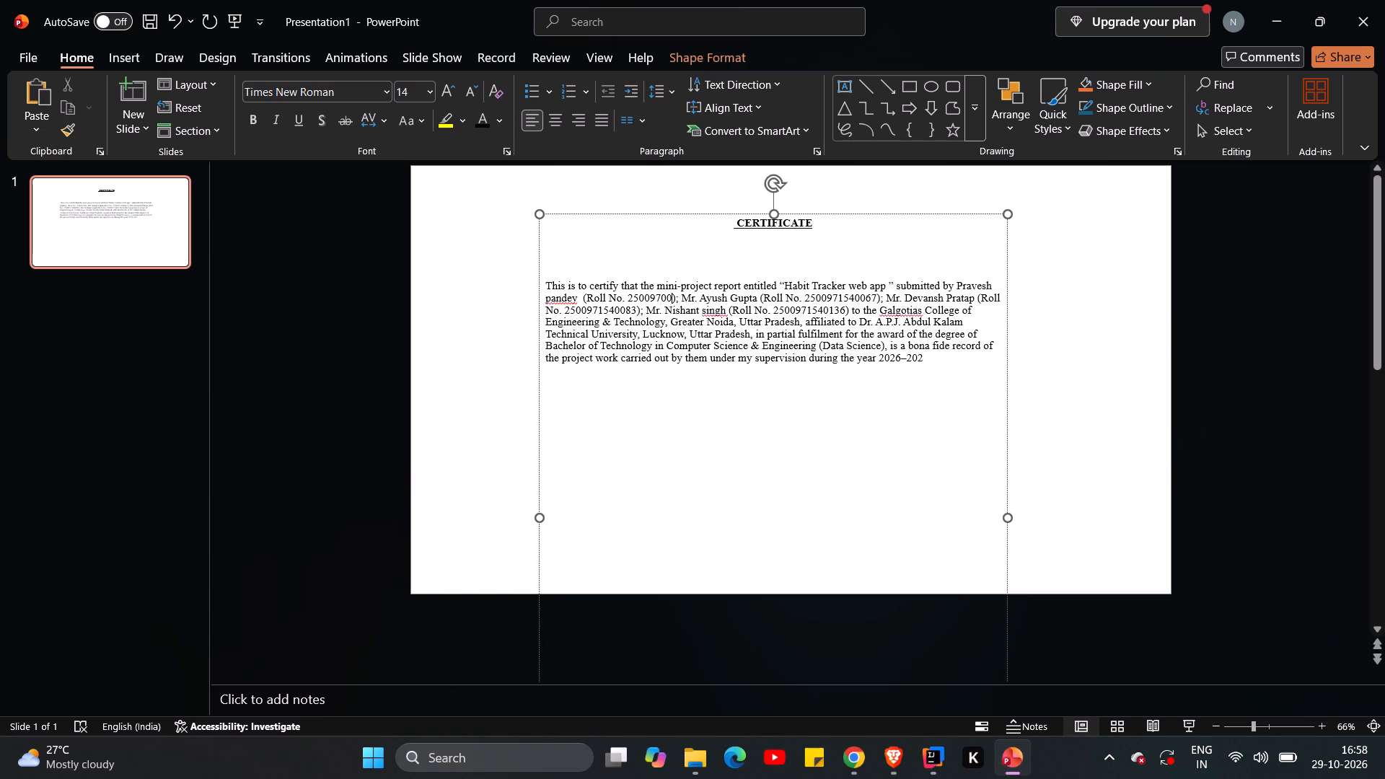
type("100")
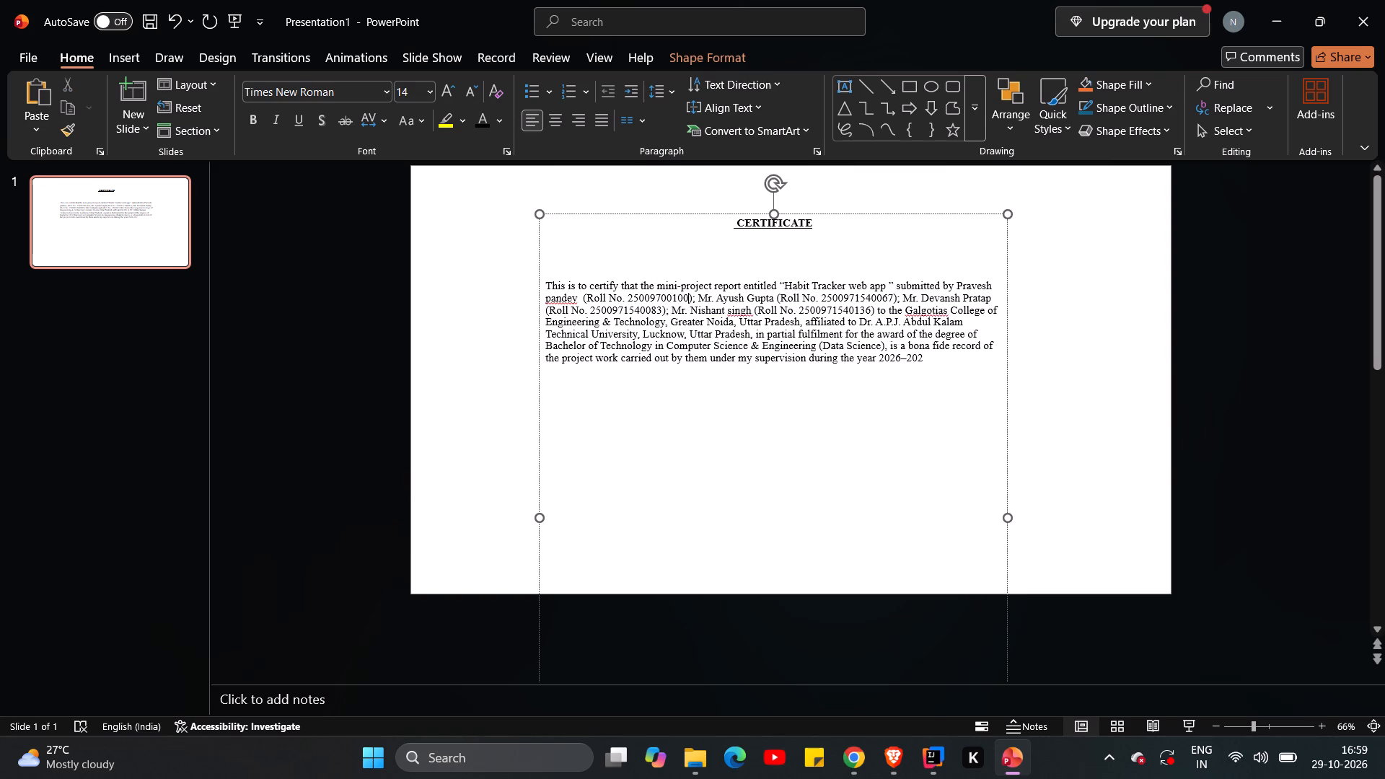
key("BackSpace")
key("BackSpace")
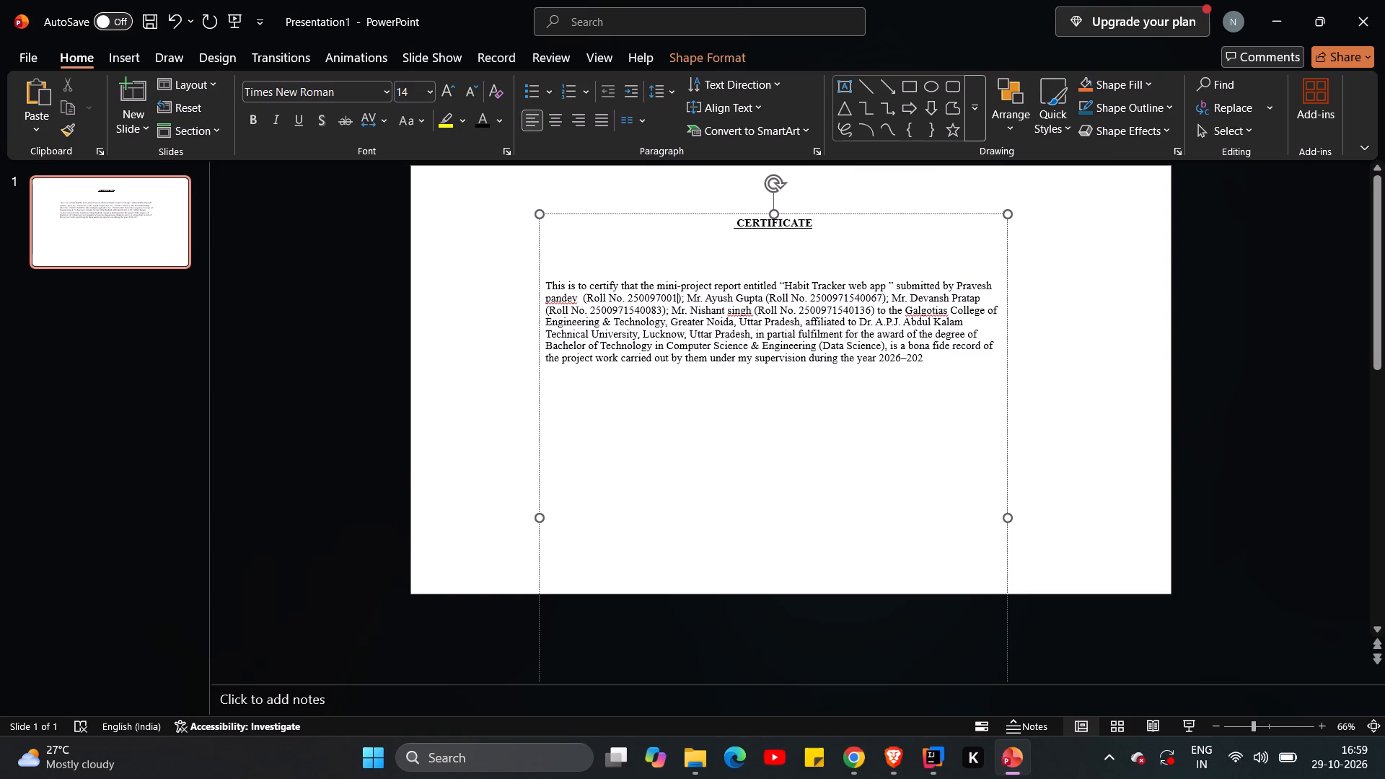
Replace the second student's name and roll number in the certificate paragraph with those of the team's second member.
left_click(760, 300)
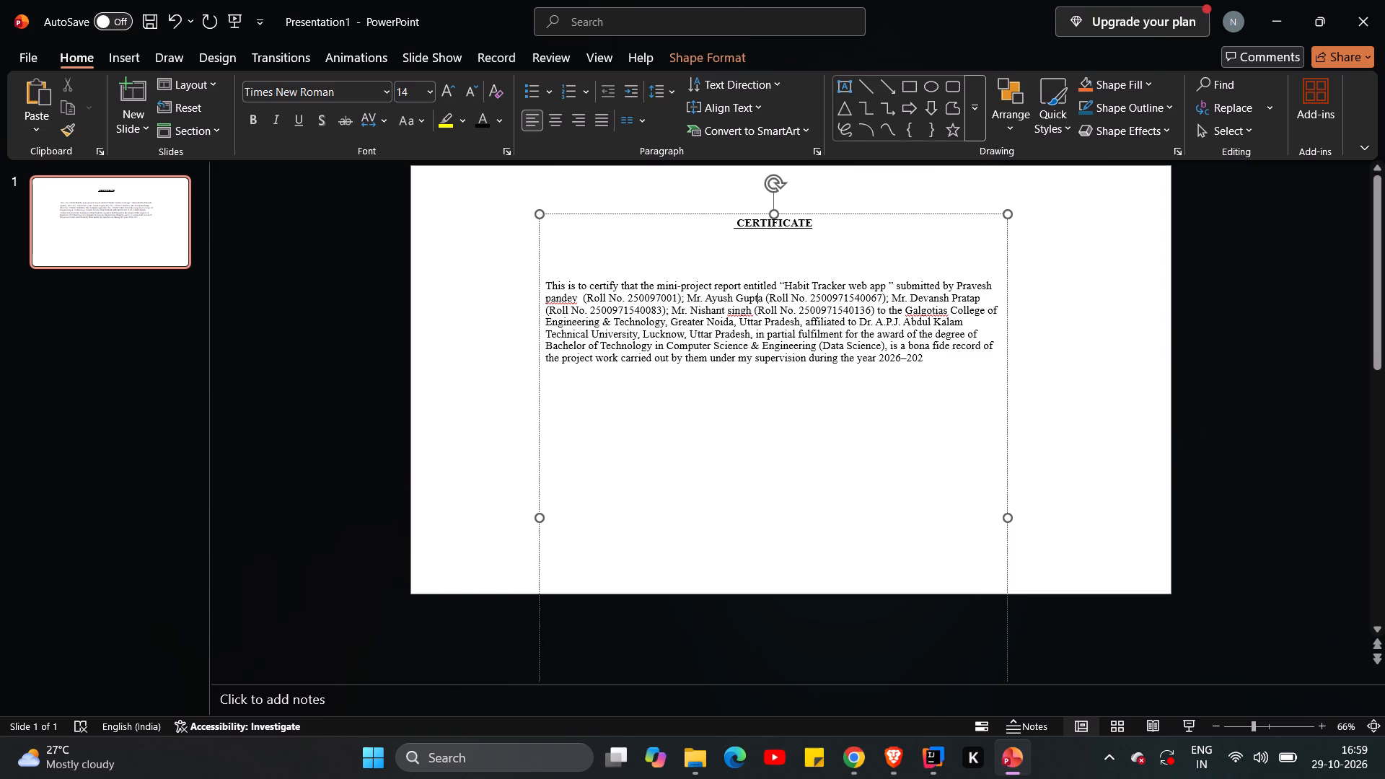
left_click(764, 300)
key("BackSpace")
key("BackSpace")
key("BackSpace")
key("BackSpace")
key("BackSpace")
key("BackSpace")
key("BackSpace")
key("BackSpace")
key("BackSpace")
key("BackSpace")
key("BackSpace")
key("BackSpace")
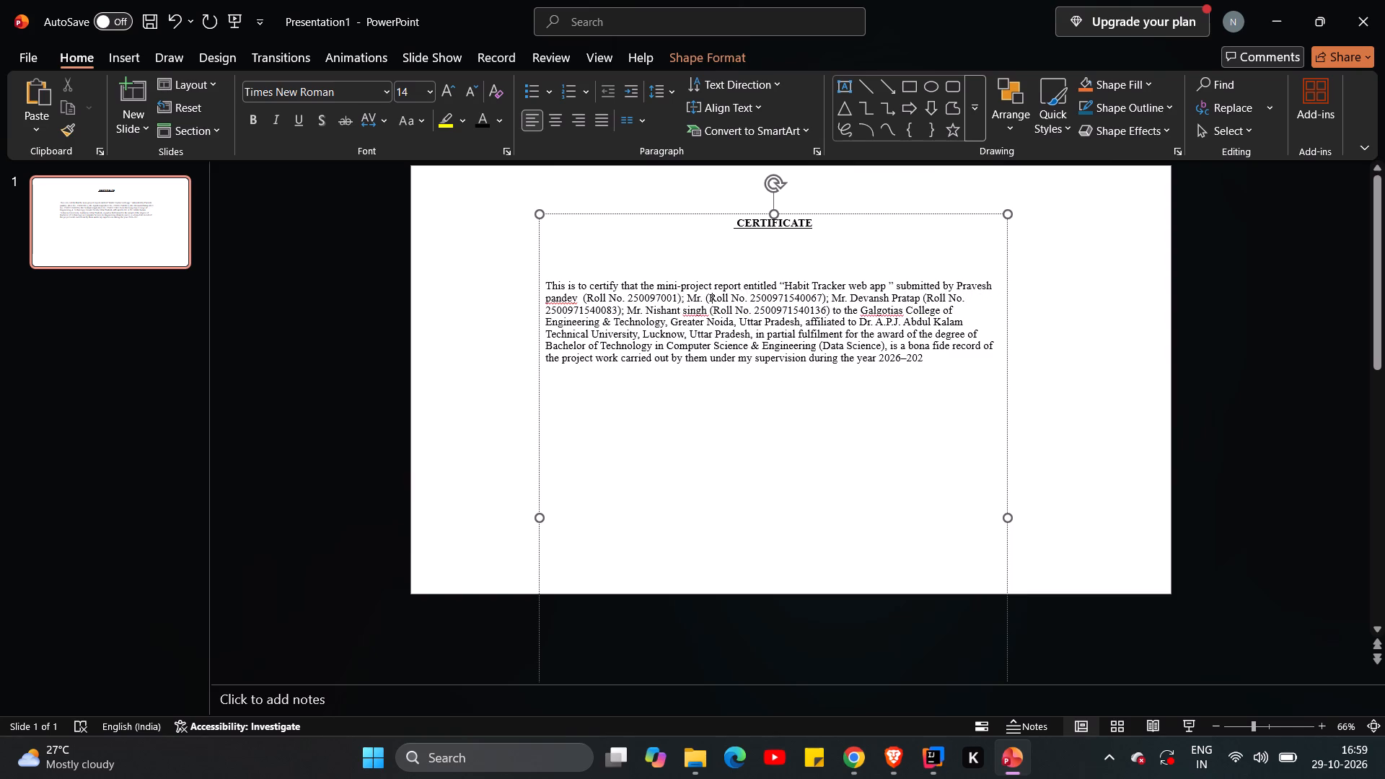
Enter the title "Mr." and the second team member's name before the second roll number in the certificate paragraph.
key("BackSpace")
key("BackSpace")
key("BackSpace")
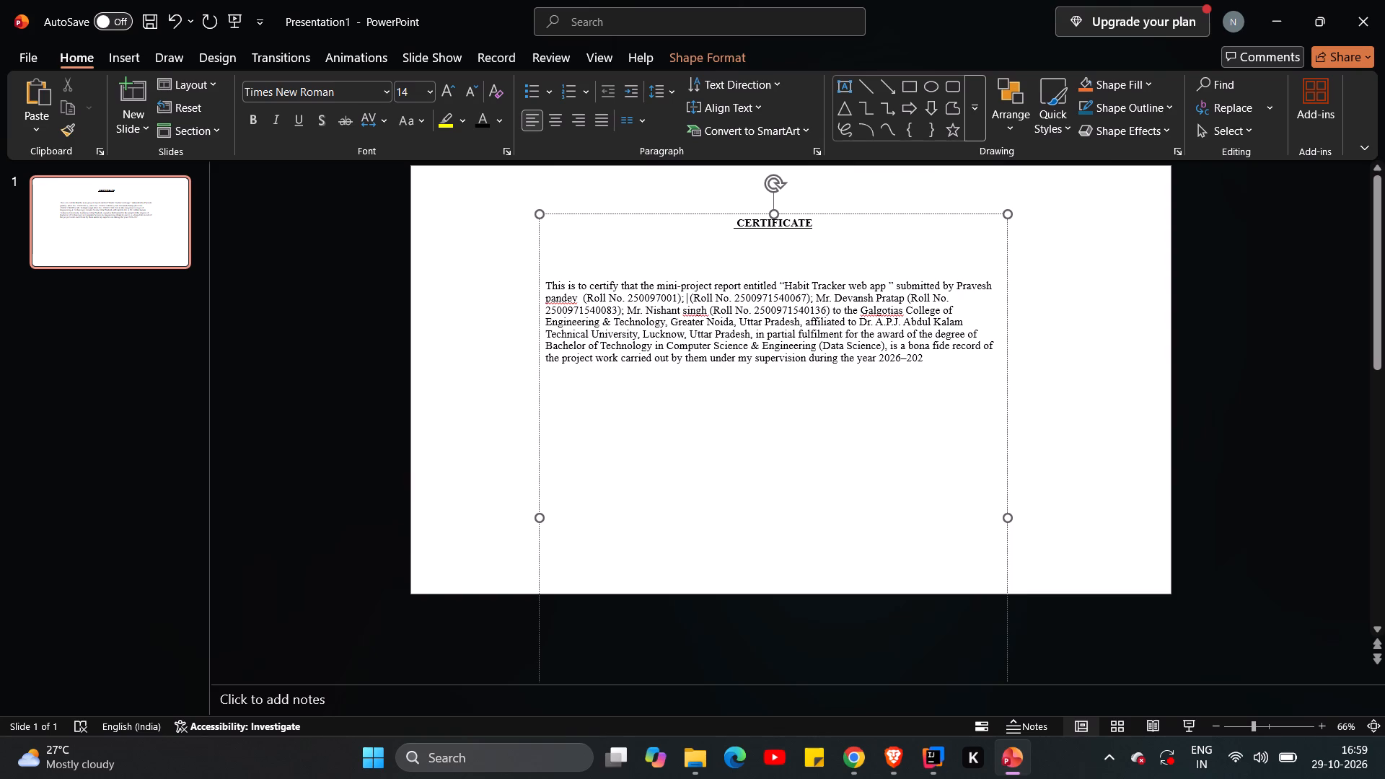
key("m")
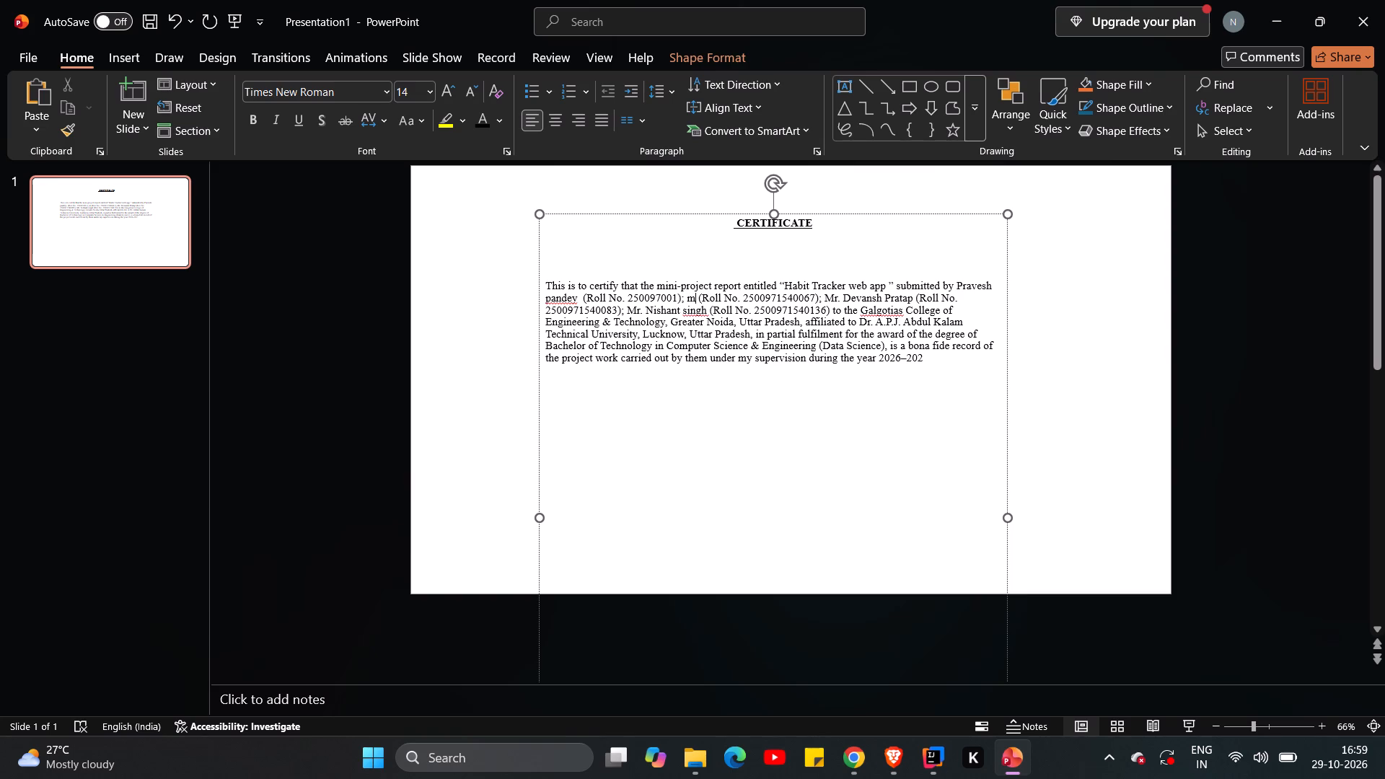
key("BackSpace")
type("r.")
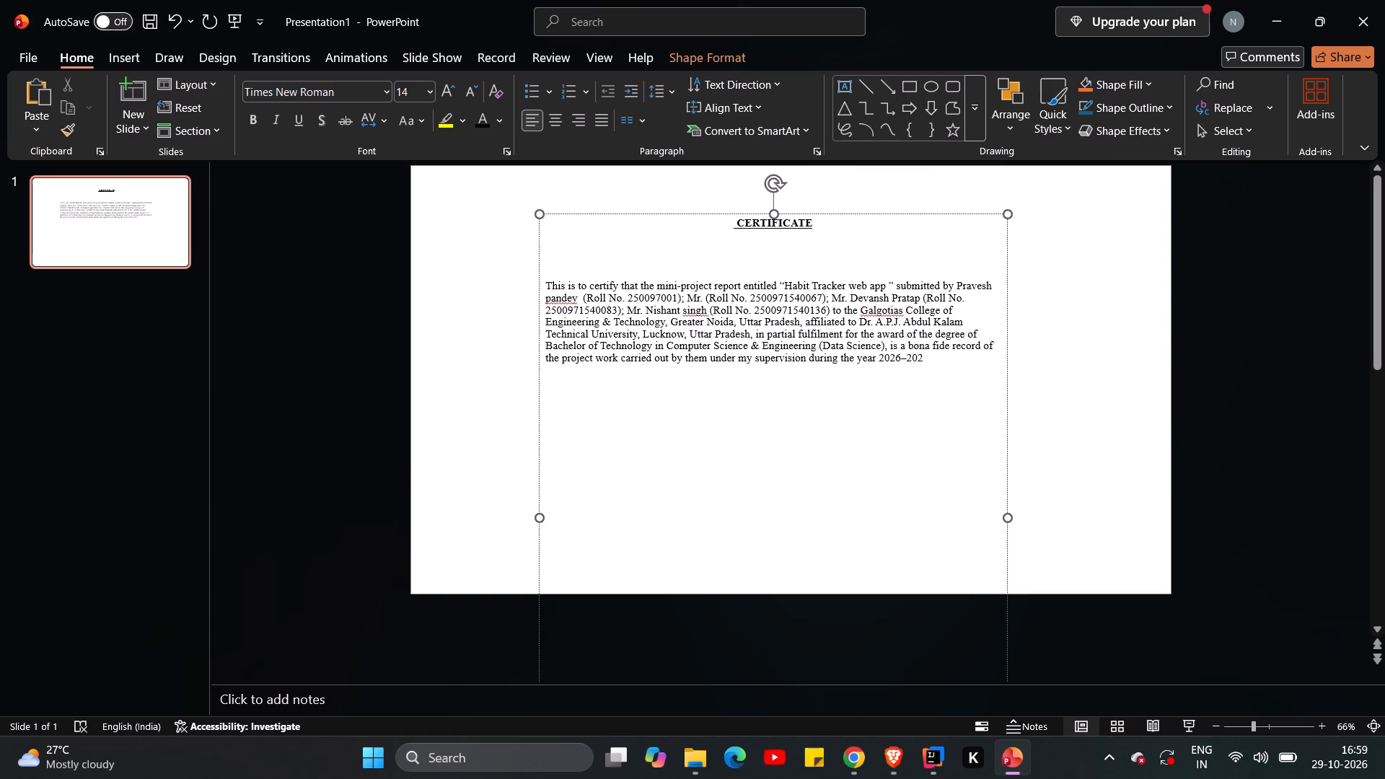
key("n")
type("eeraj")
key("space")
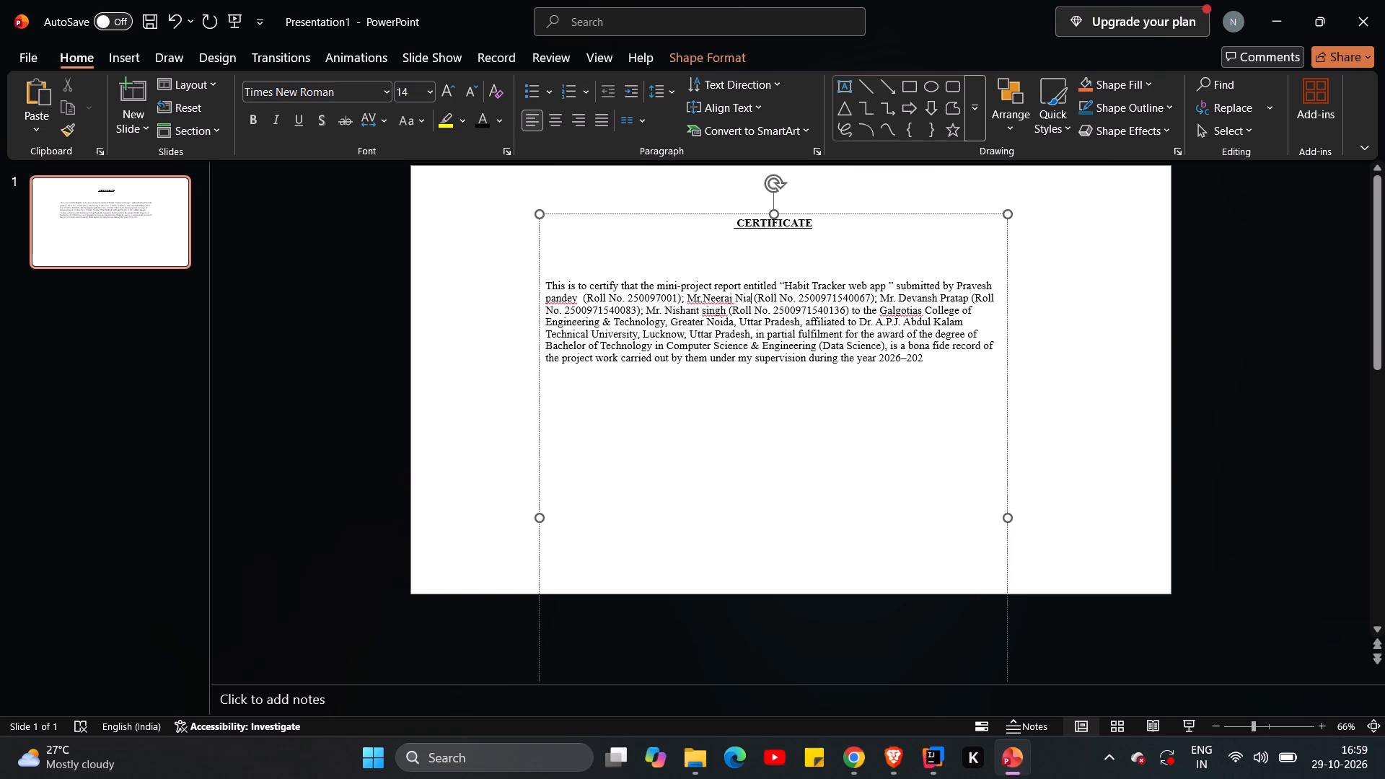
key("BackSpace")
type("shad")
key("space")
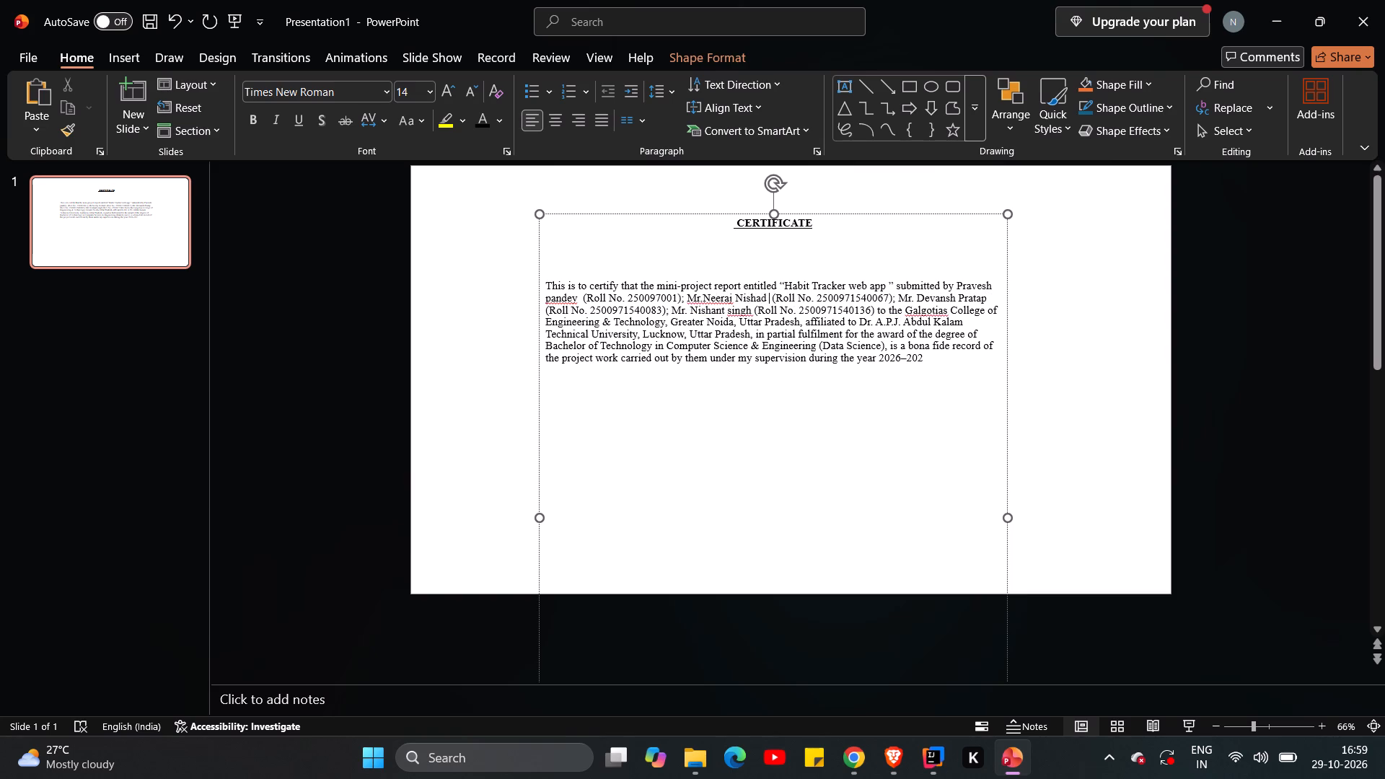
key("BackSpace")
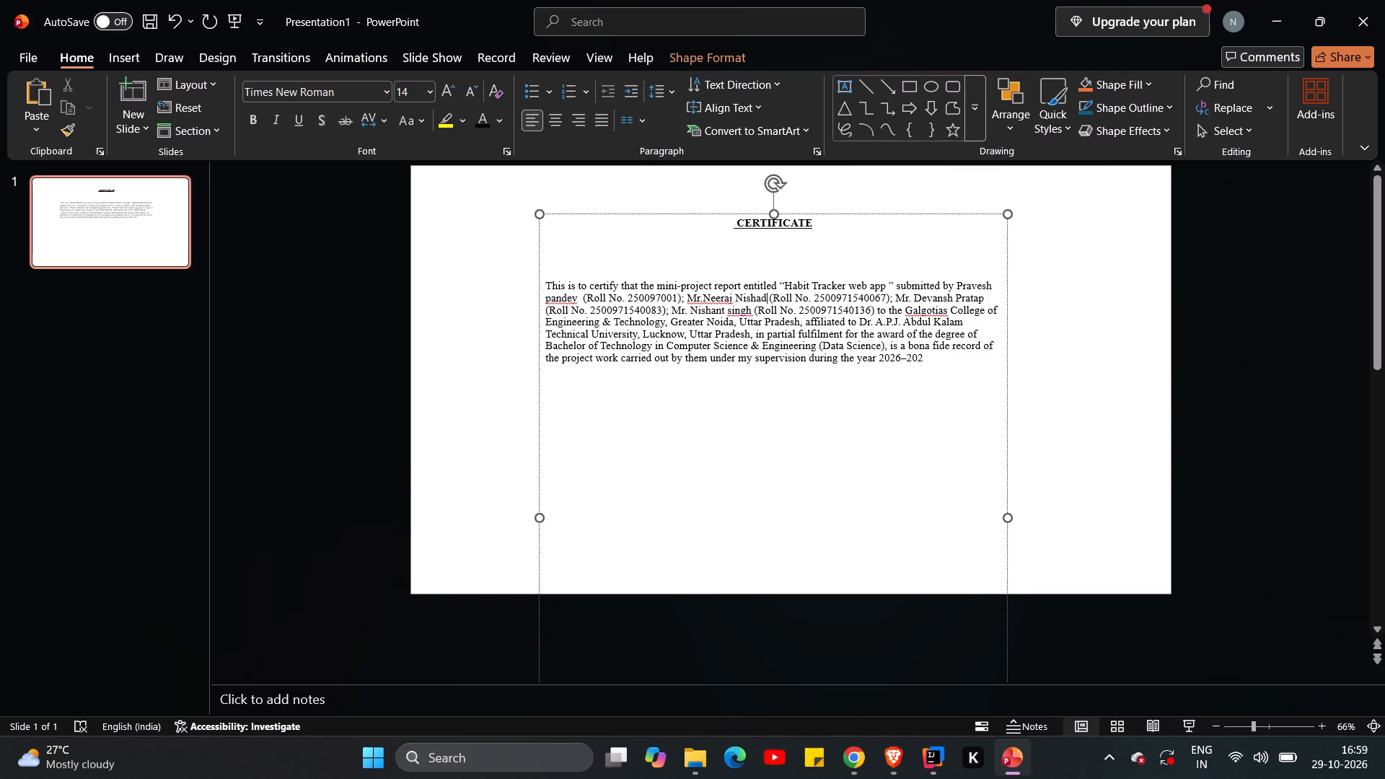
Replace the ending of the second student's roll number in the certificate paragraph with the second team member's digits.
left_click(889, 299)
left_click(884, 299)
key("BackSpace")
key("BackSpace")
key("BackSpace")
key("BackSpace")
key("BackSpace")
key("BackSpace")
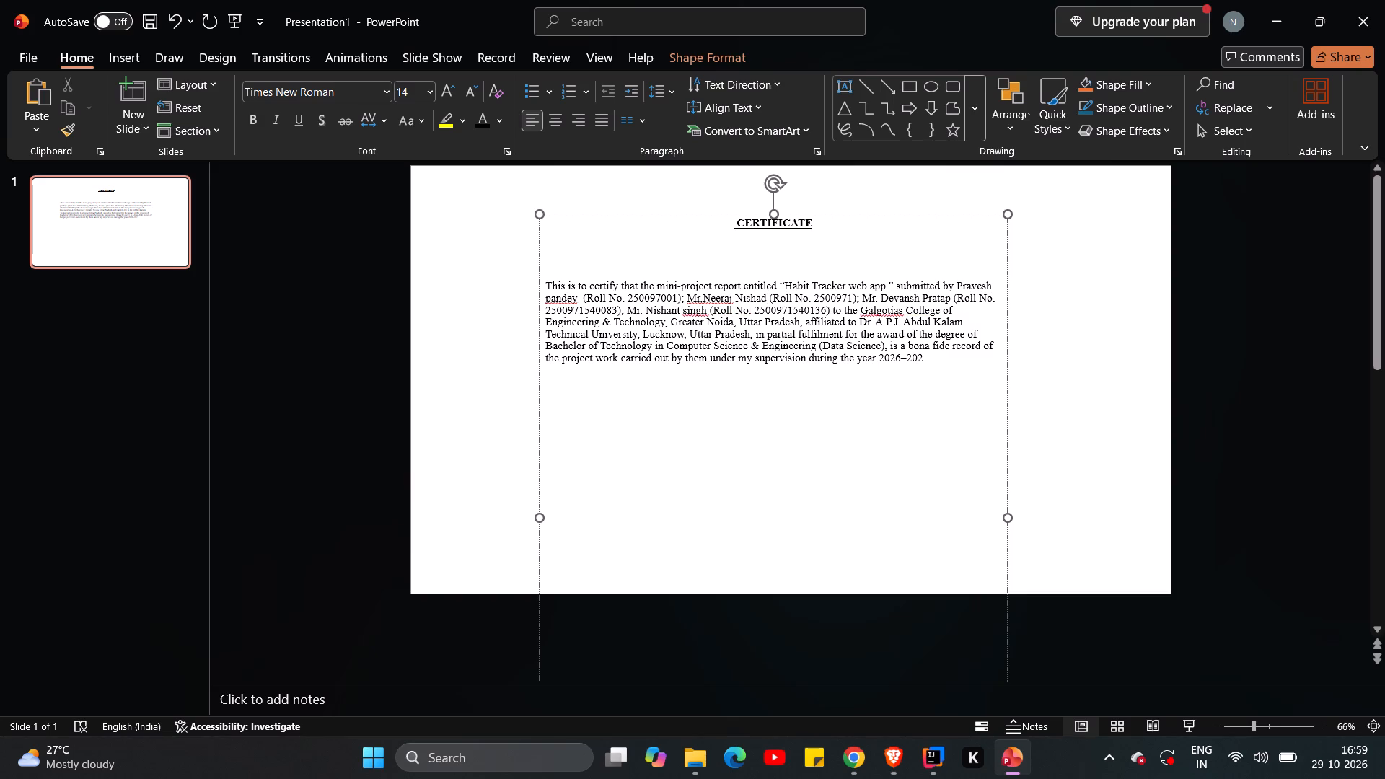
key("BackSpace")
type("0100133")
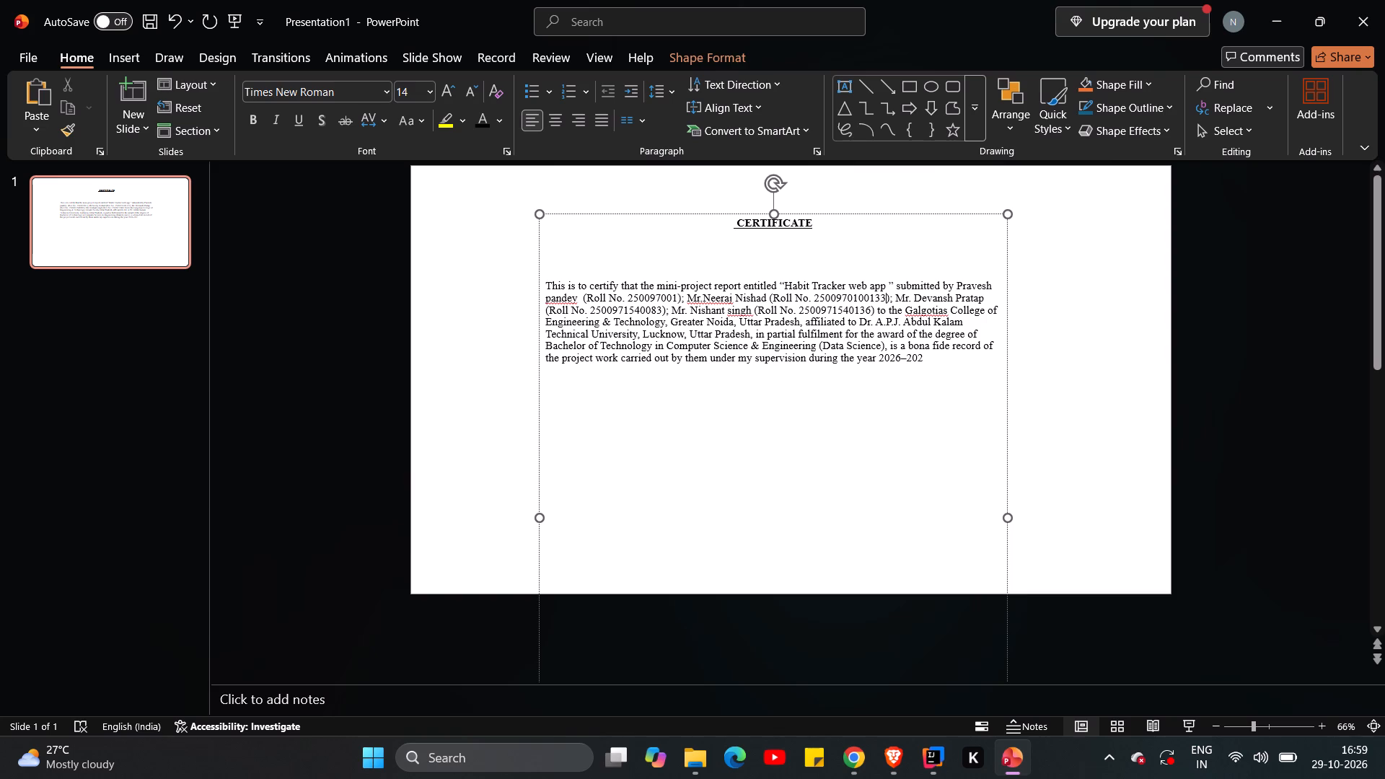
Replace the third student's name after "Mr." in the certificate paragraph with the name of the team's third member.
left_click_drag(984, 297, 922, 289)
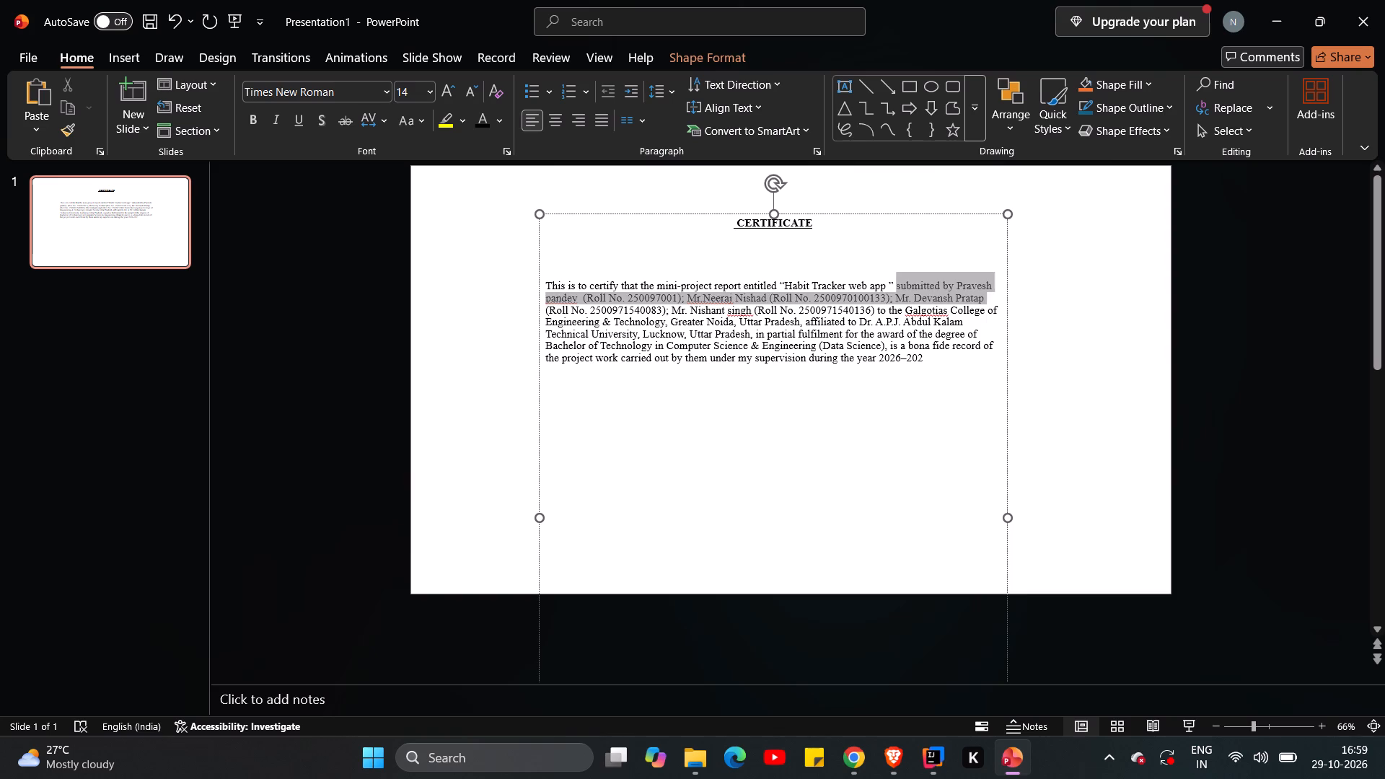
left_click_drag(922, 289, 915, 298)
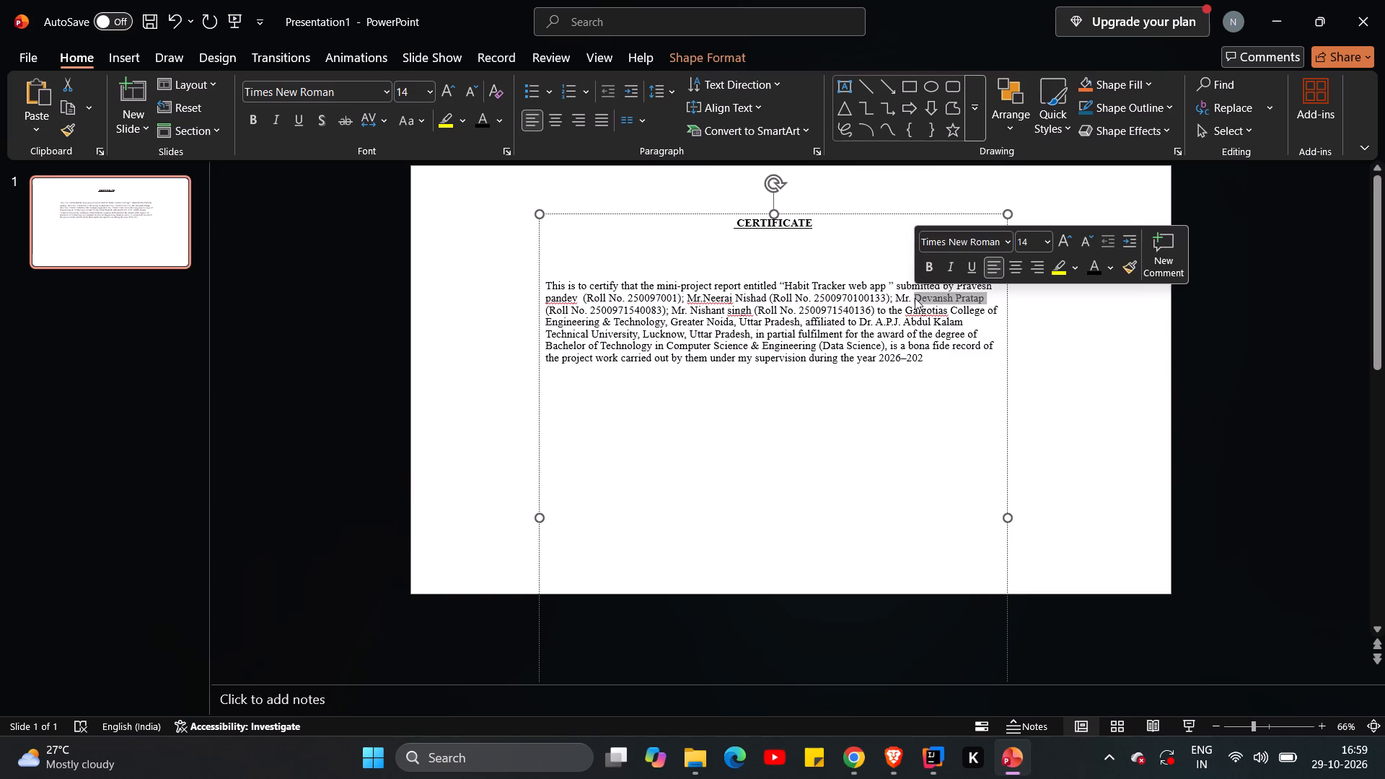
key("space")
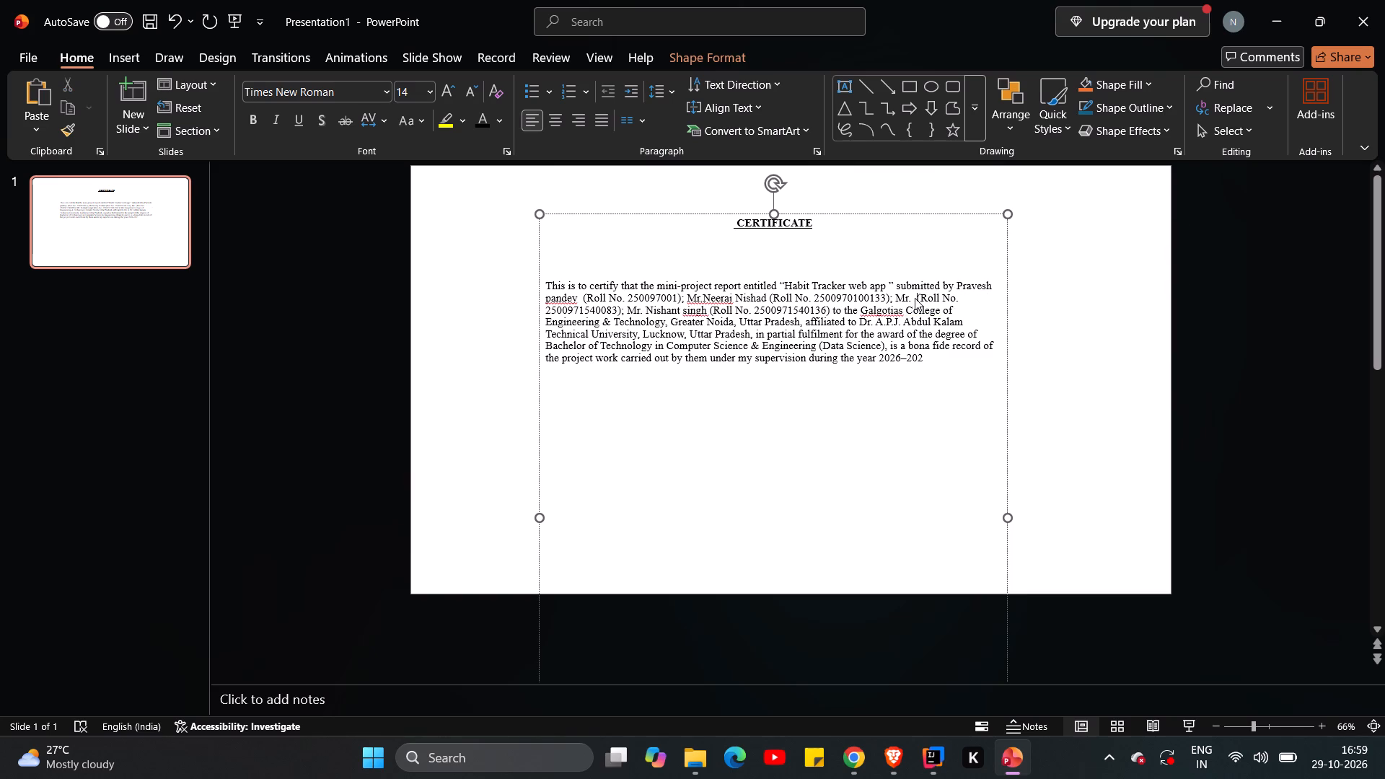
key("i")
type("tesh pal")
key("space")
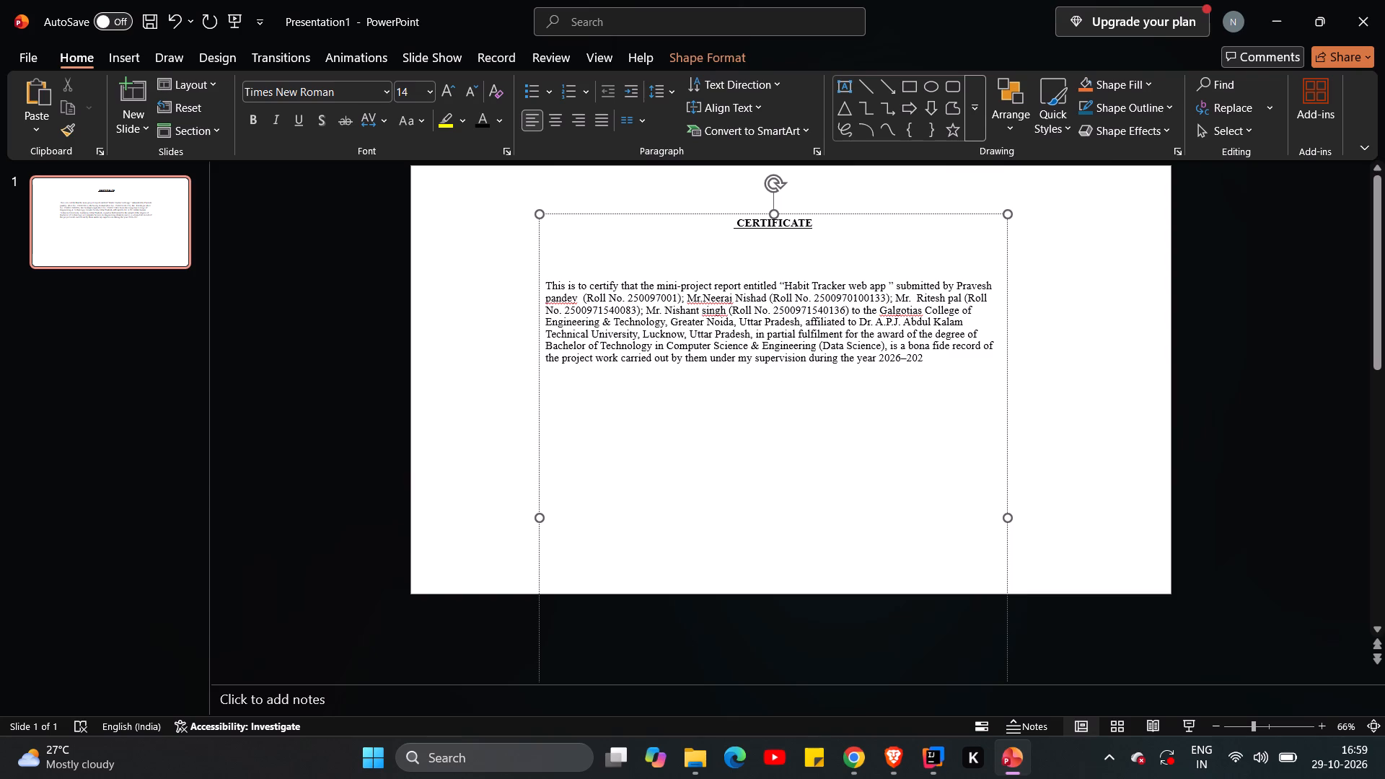
Replace the last digits of the third student's roll number with the shared beginning of the team's roll numbers.
left_click(637, 312)
key("BackSpace")
key("BackSpace")
key("BackSpace")
key("BackSpace")
key("BackSpace")
key("BackSpace")
key("BackSpace")
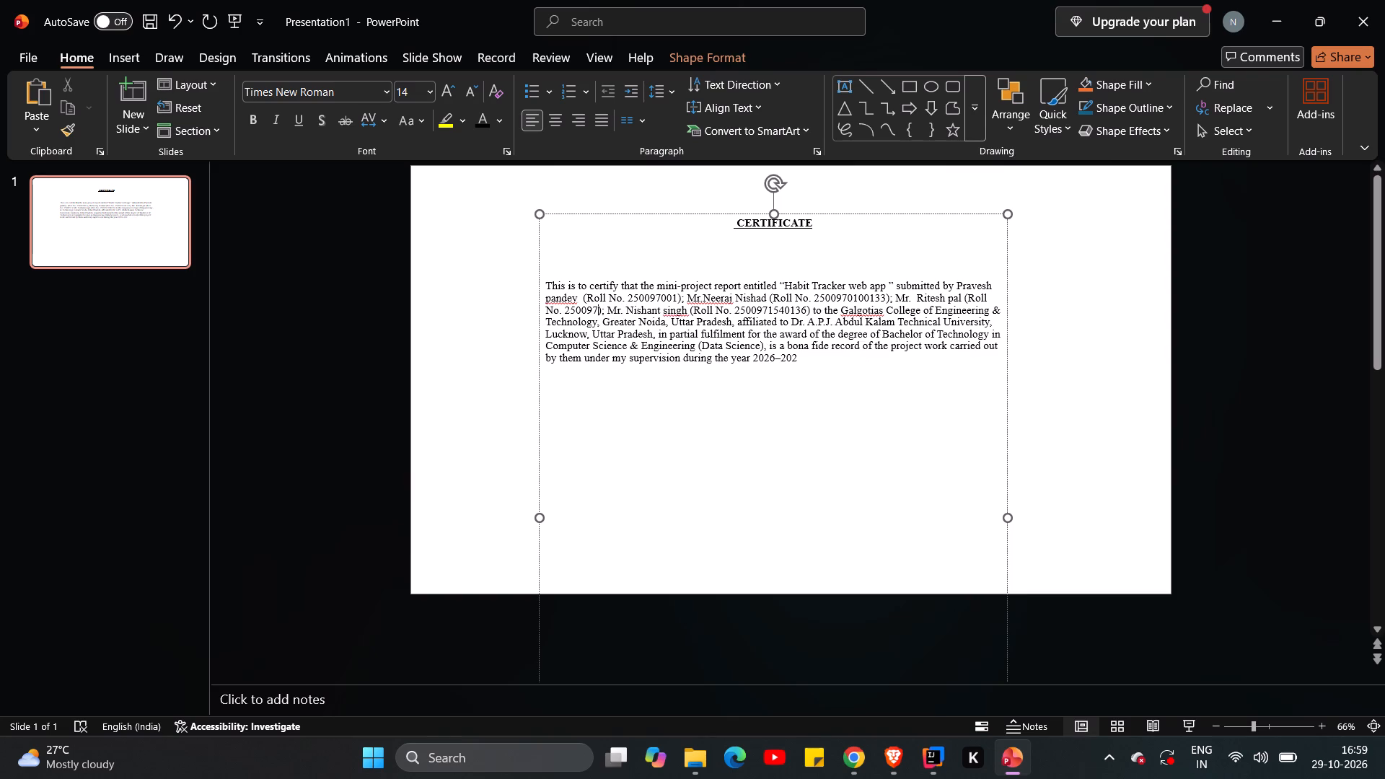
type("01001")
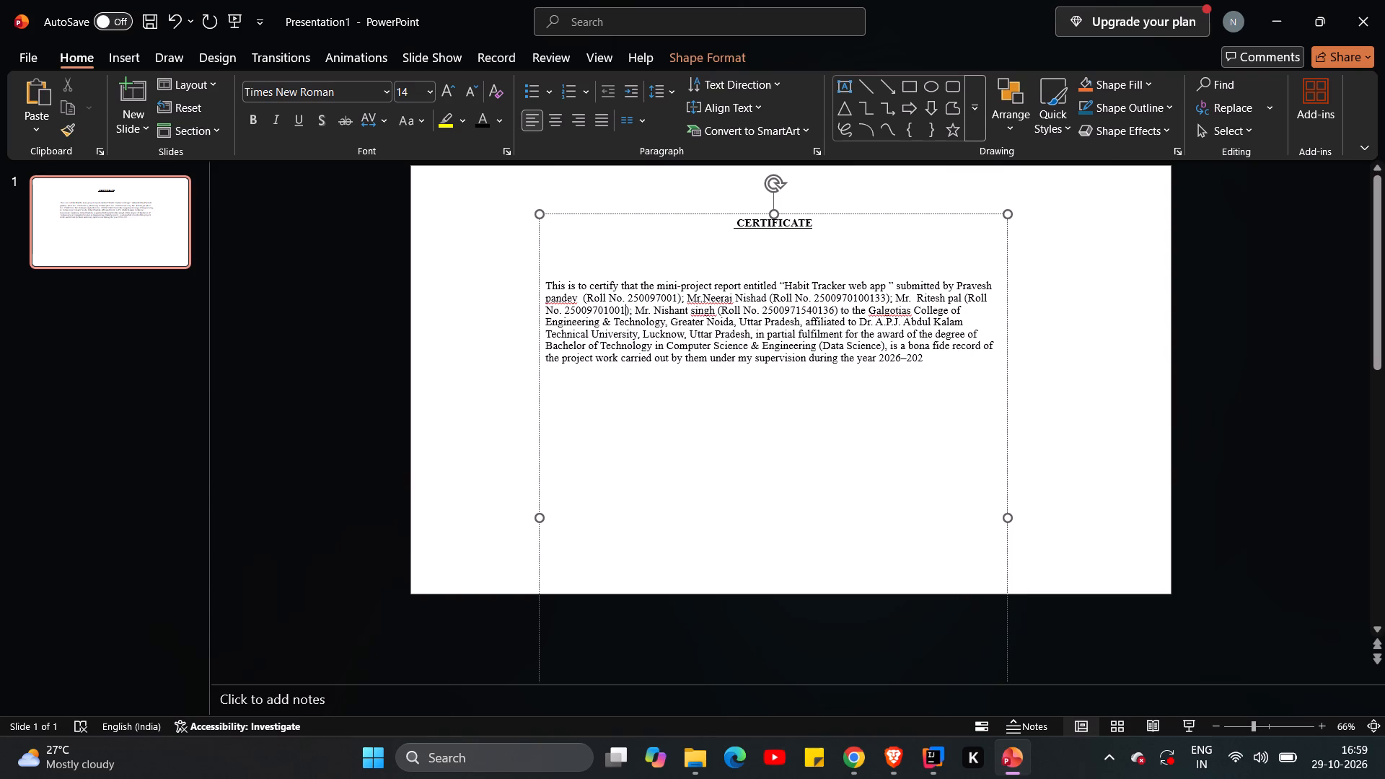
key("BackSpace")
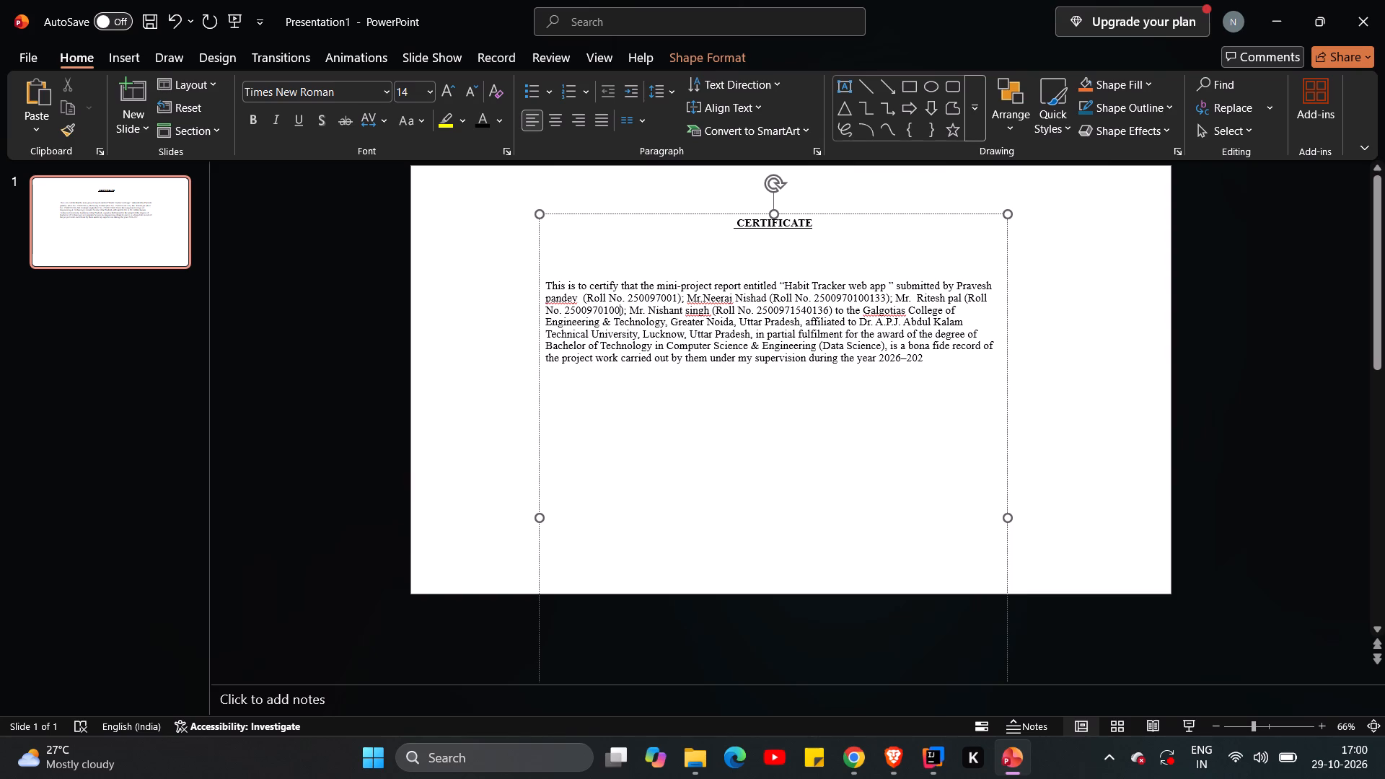
Replace the fourth student's name after "Mr." in the certificate paragraph with the name of the team's fourth member.
left_click(710, 311)
left_click_drag(710, 311, 652, 306)
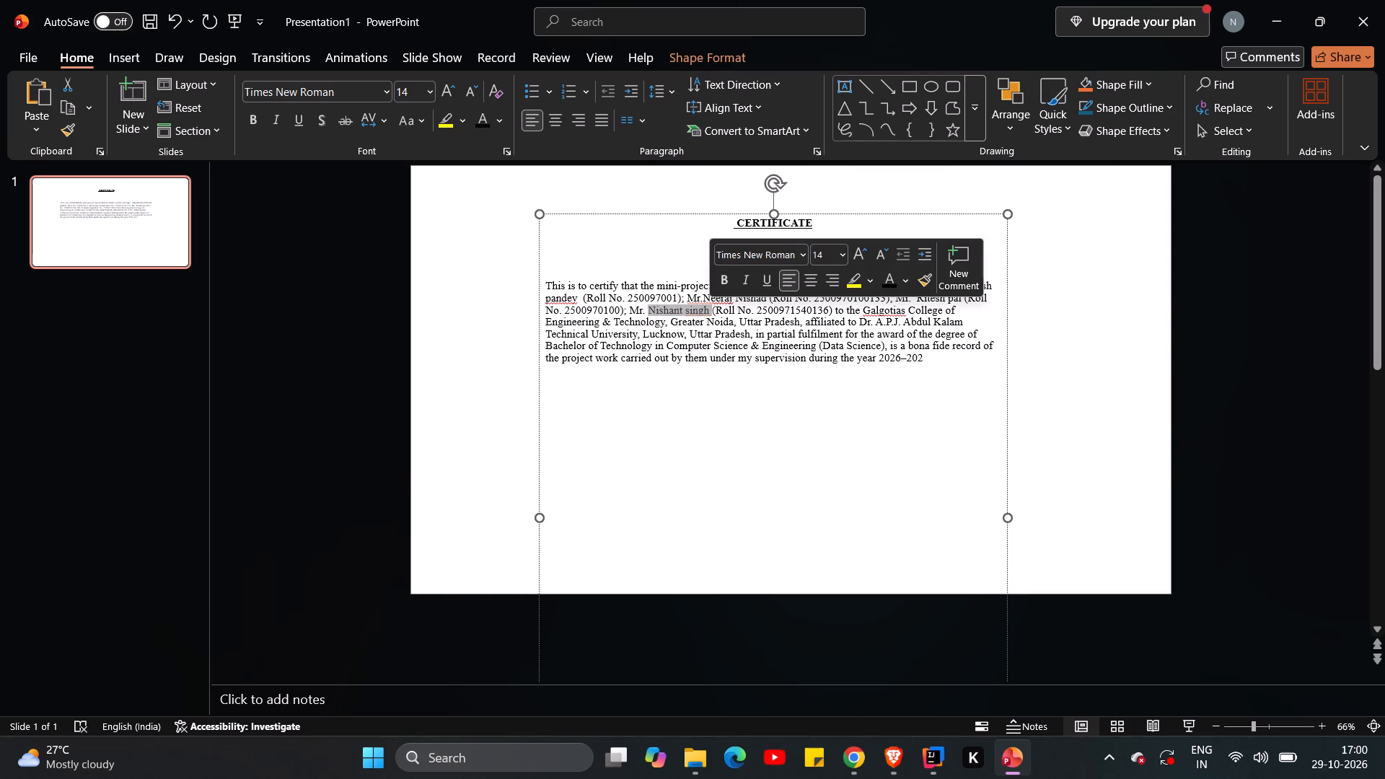
left_click_drag(652, 306, 653, 306)
left_click(653, 306)
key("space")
key("BackSpace")
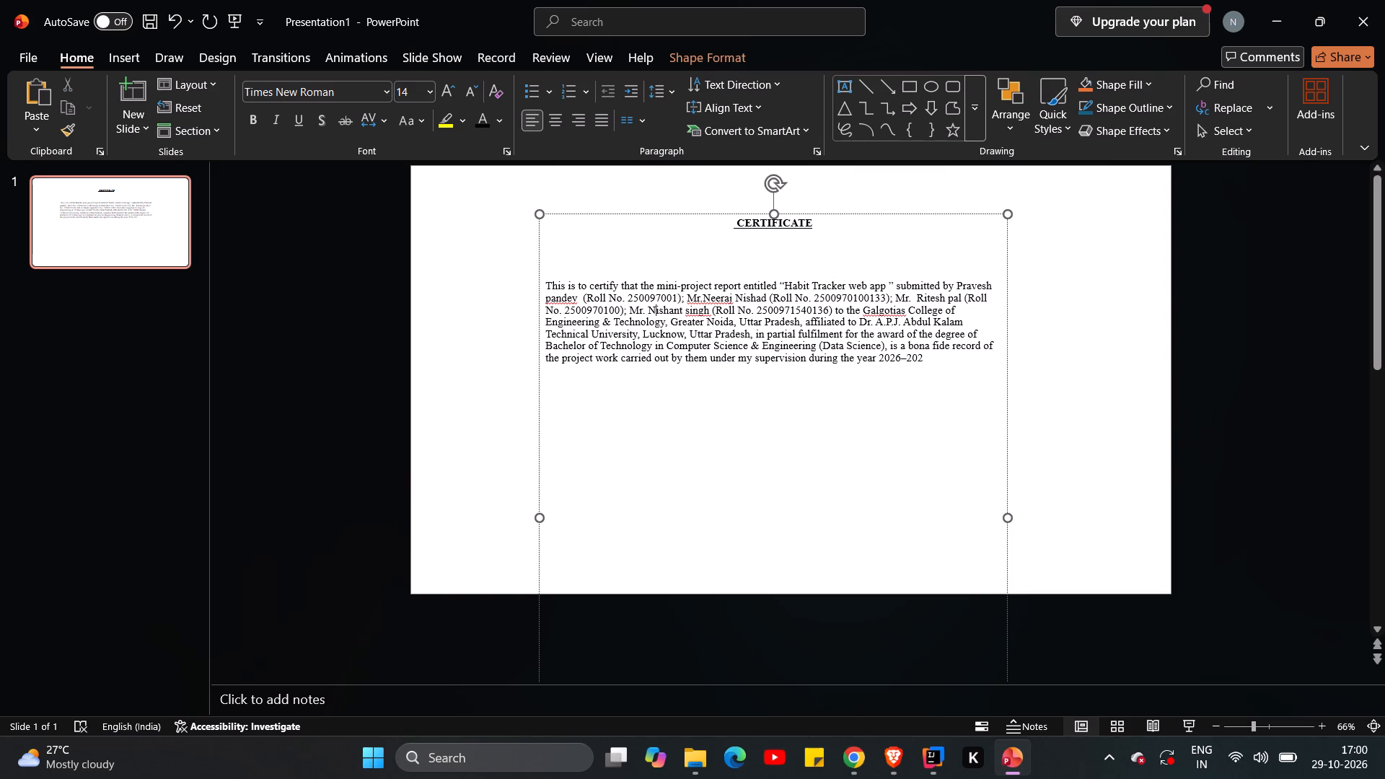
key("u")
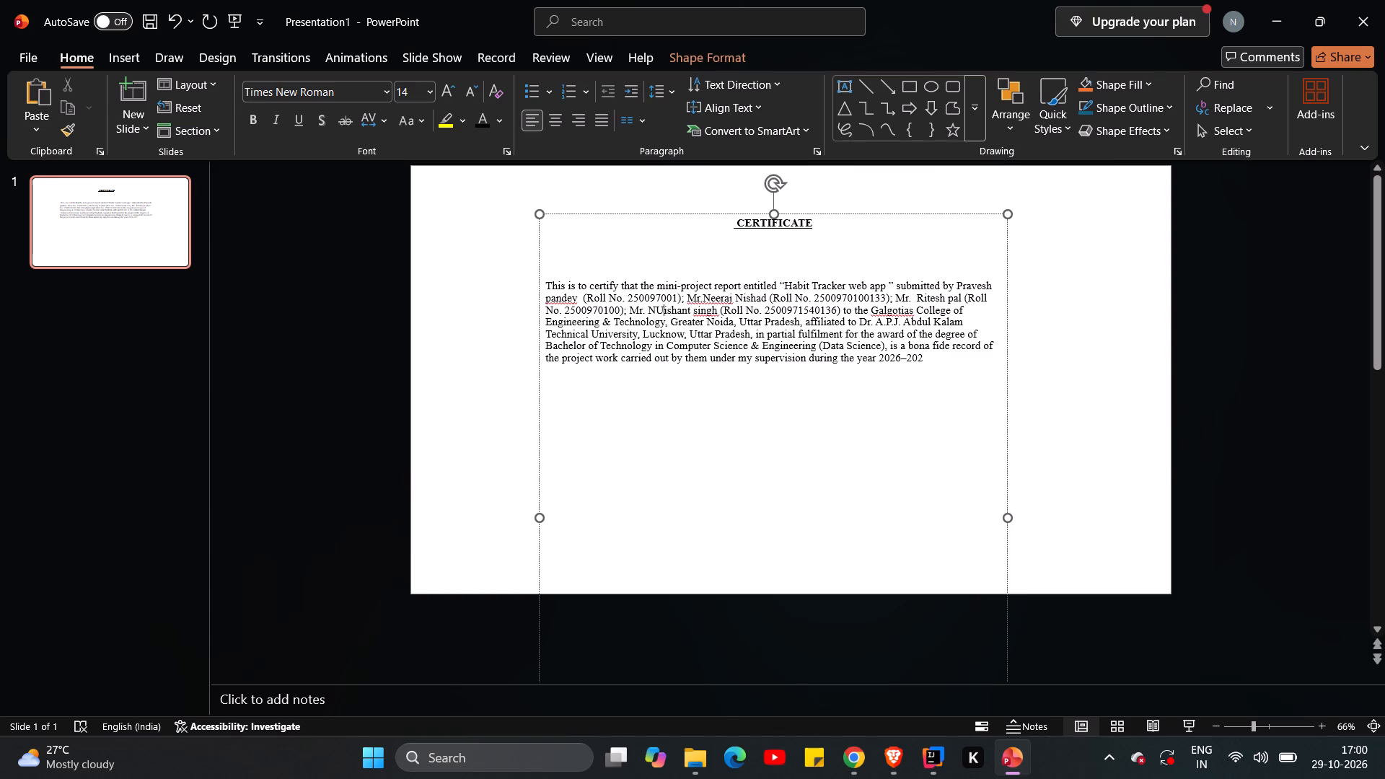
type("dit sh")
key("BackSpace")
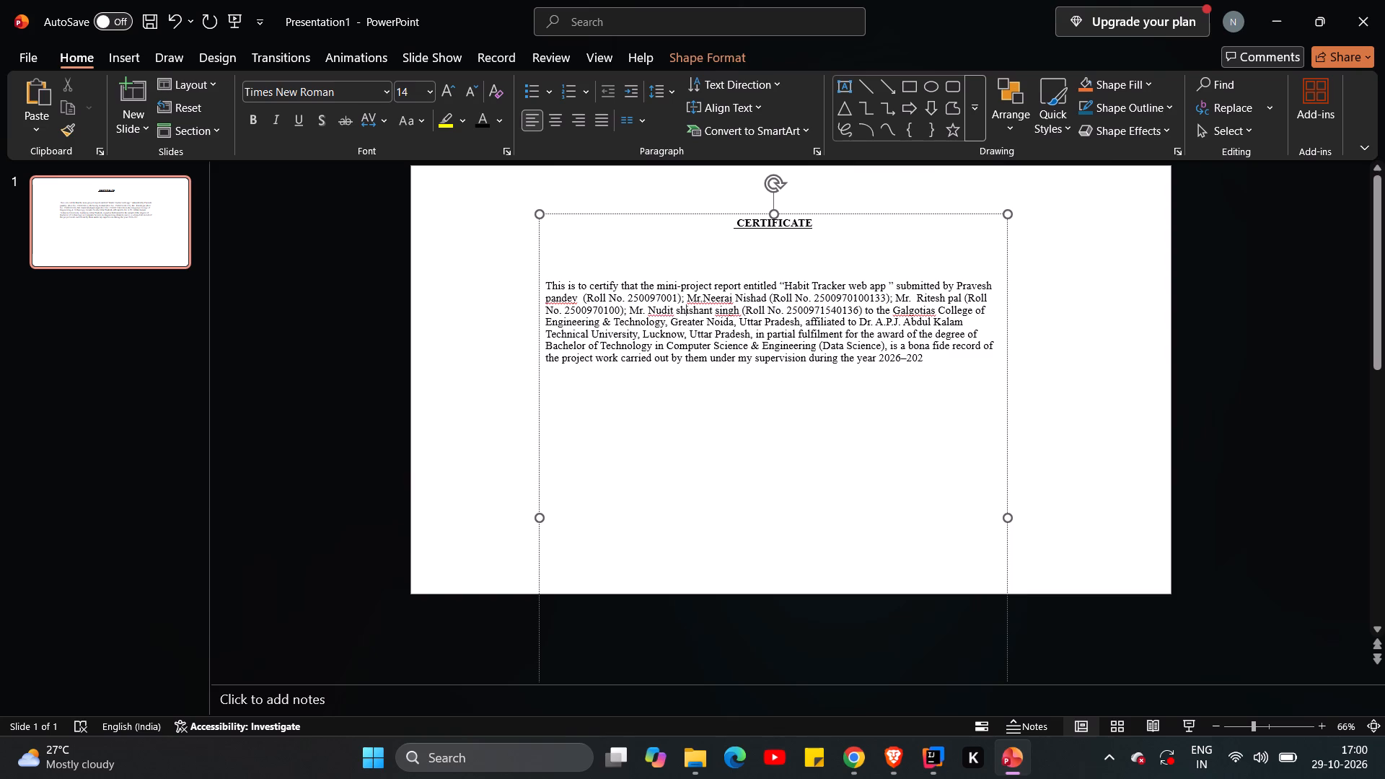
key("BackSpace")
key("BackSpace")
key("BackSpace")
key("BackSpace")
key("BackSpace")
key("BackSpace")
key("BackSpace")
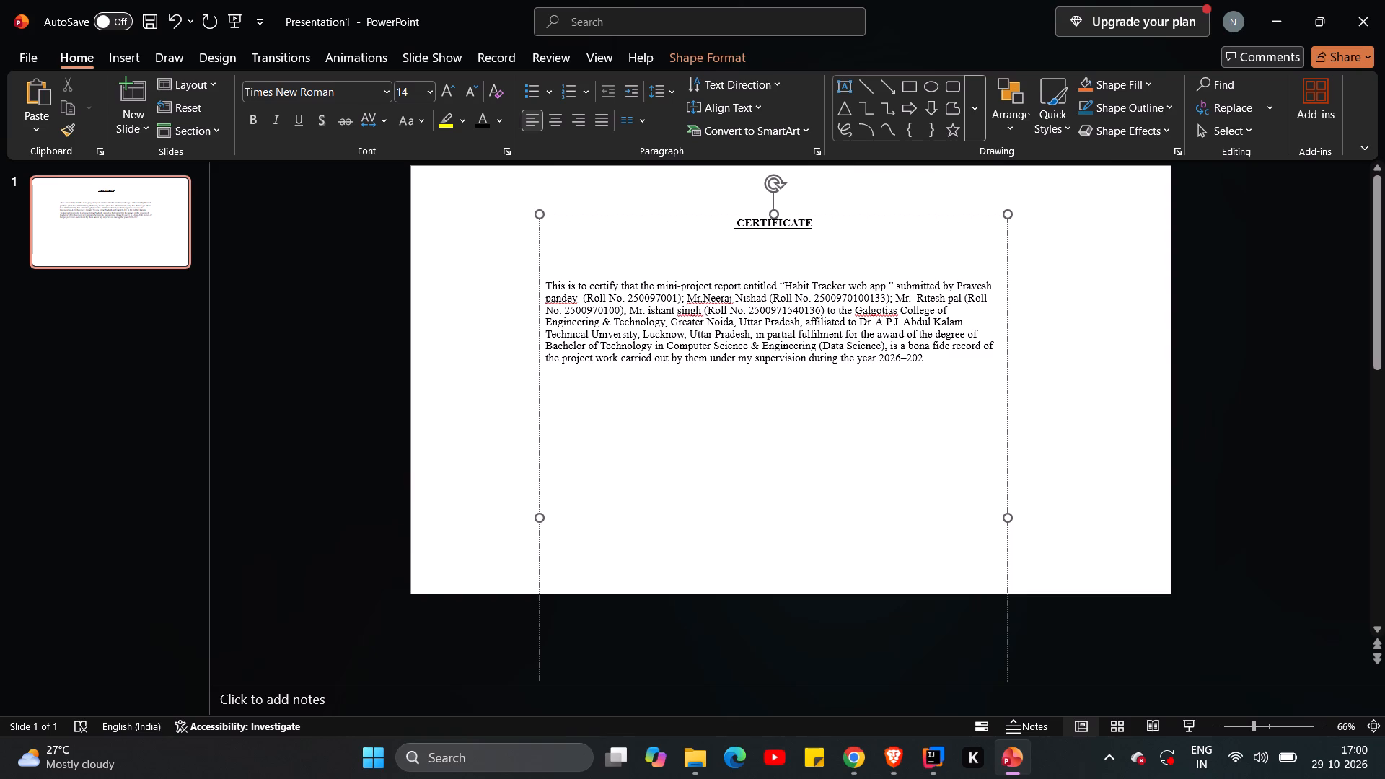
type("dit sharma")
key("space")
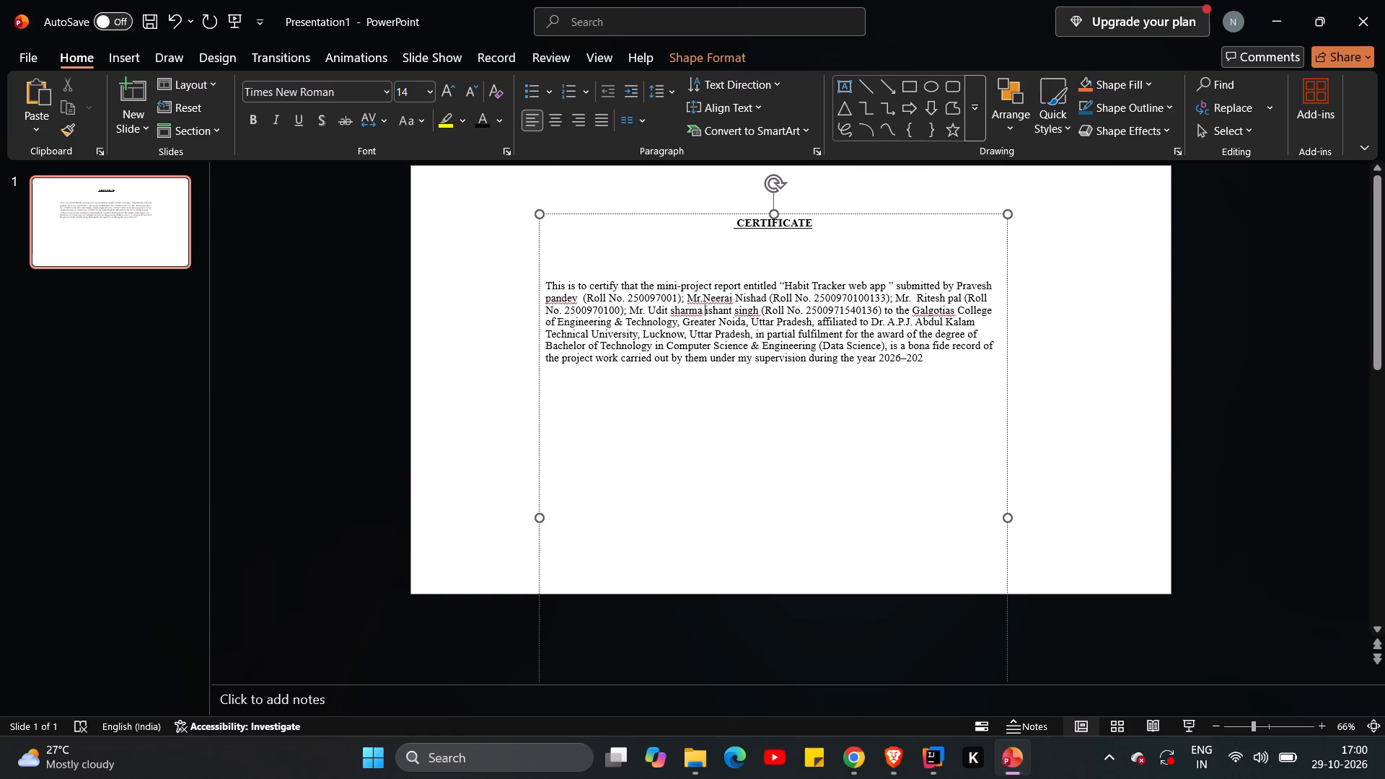
left_click(762, 310)
key("BackSpace")
key("BackSpace")
key("BackSpace")
key("BackSpace")
key("BackSpace")
key("BackSpace")
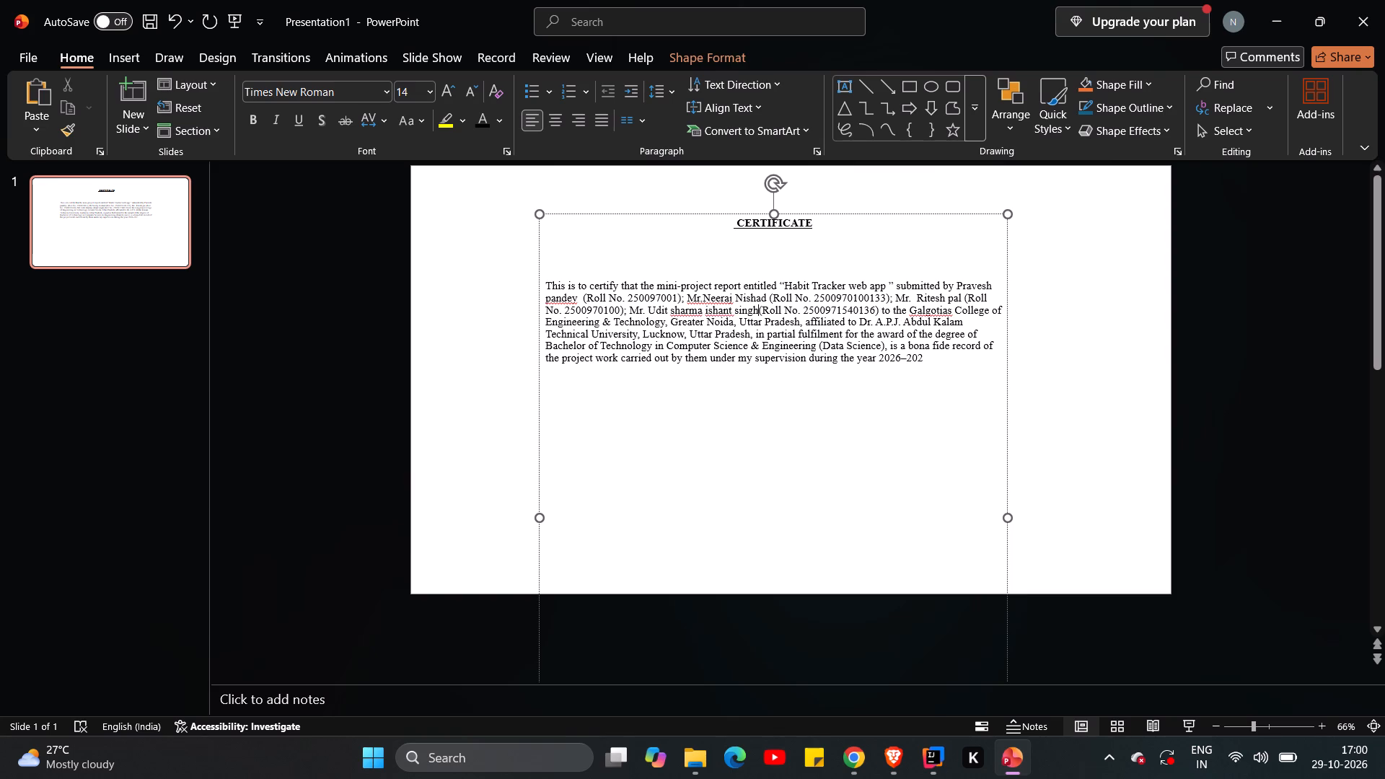
key("BackSpace")
key("BackSpace")
key("BackSpace")
key("BackSpace")
key("BackSpace")
key("BackSpace")
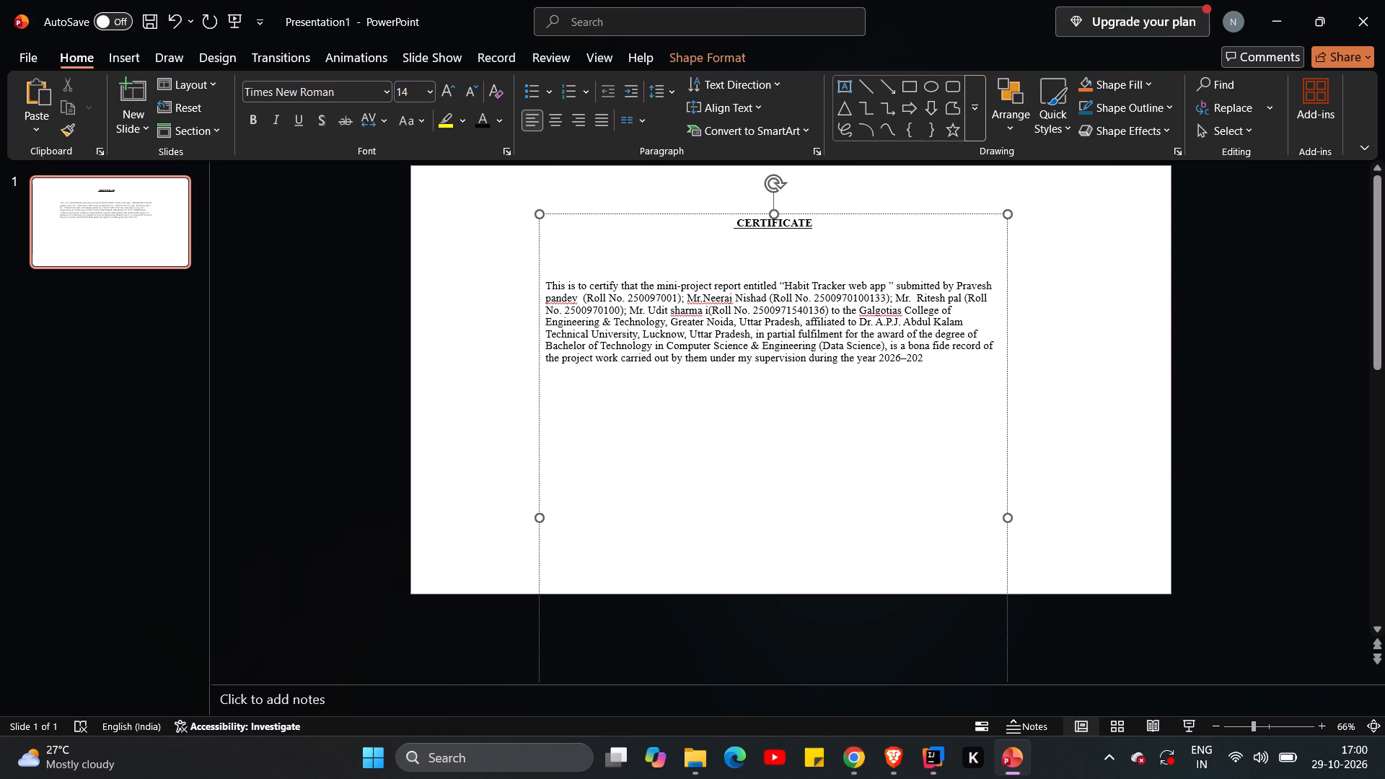
key("BackSpace")
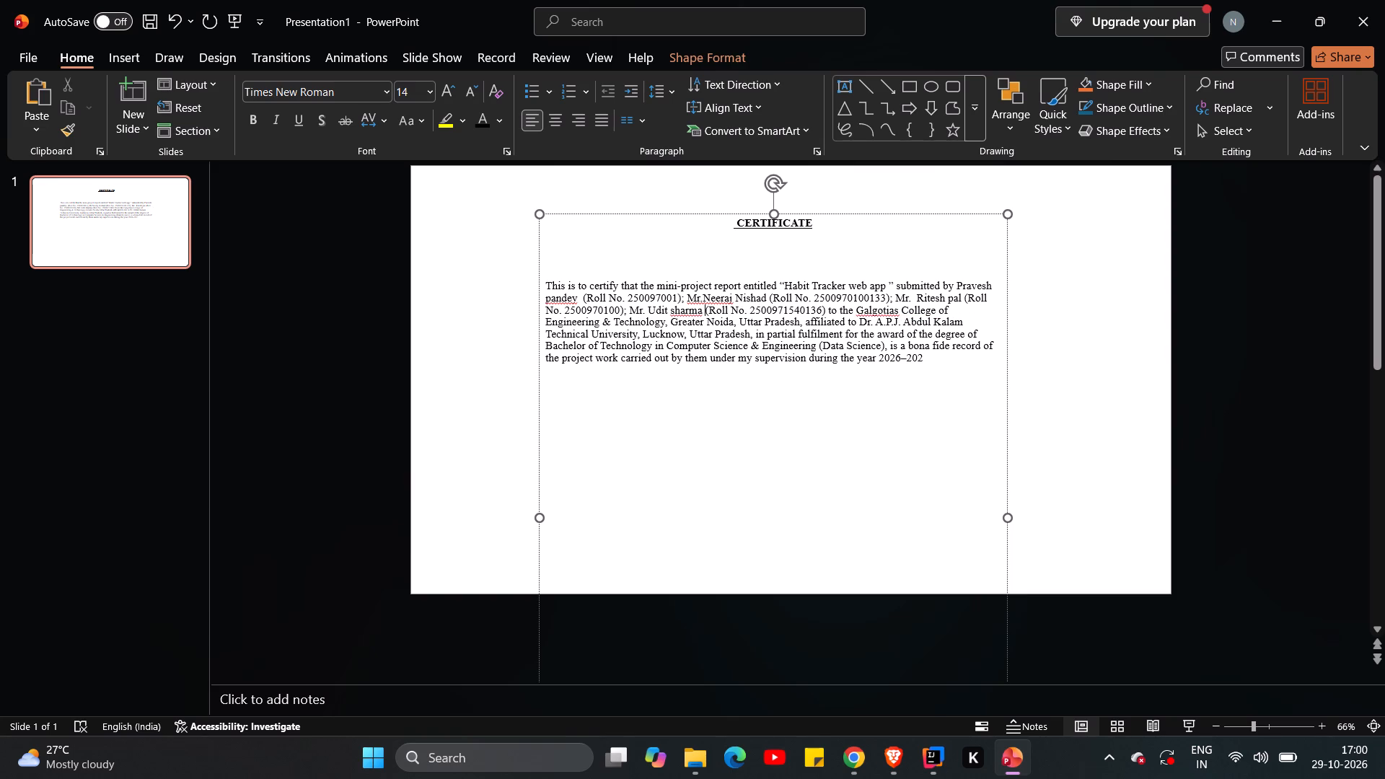
Replace the last digits of the fourth student's roll number with the shared beginning of the team's roll numbers.
left_click(821, 307)
key("BackSpace")
key("BackSpace")
key("BackSpace")
key("BackSpace")
key("BackSpace")
key("BackSpace")
key("BackSpace")
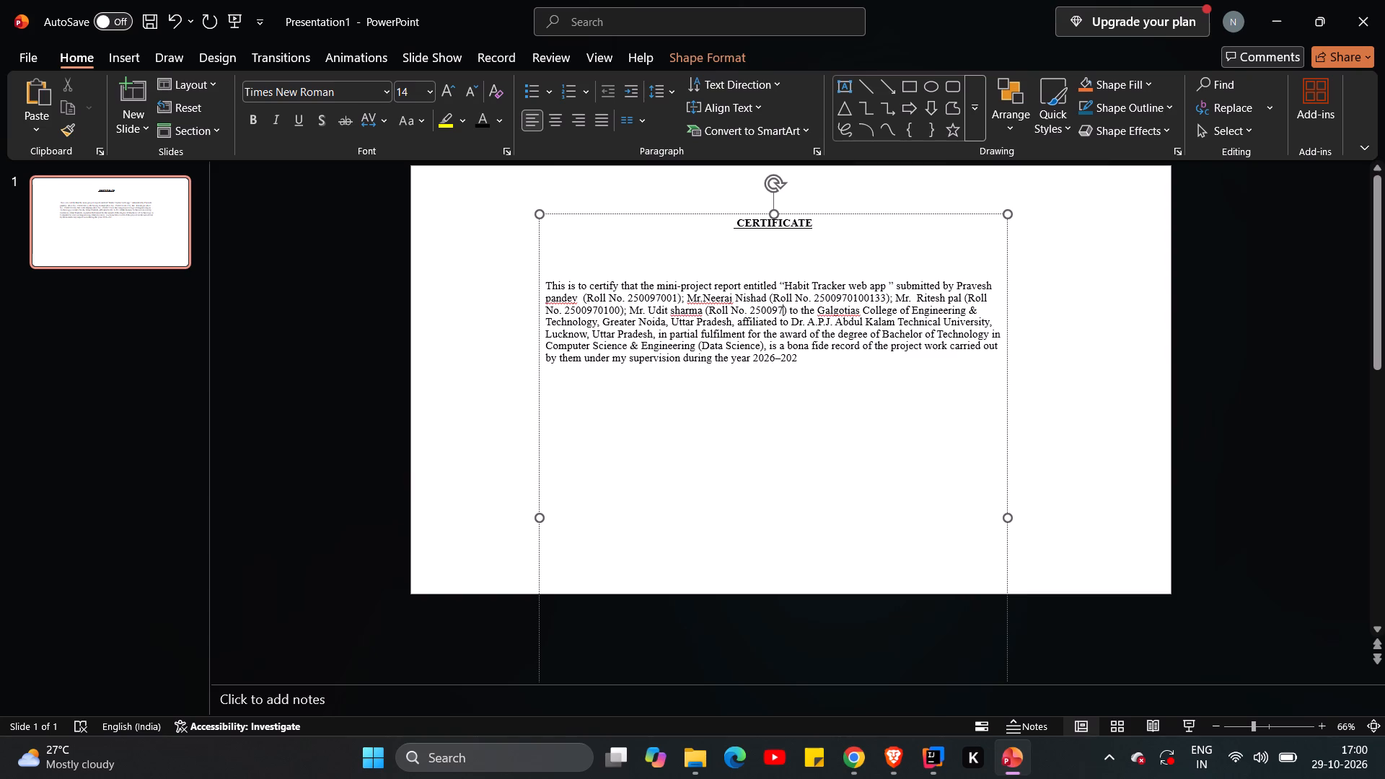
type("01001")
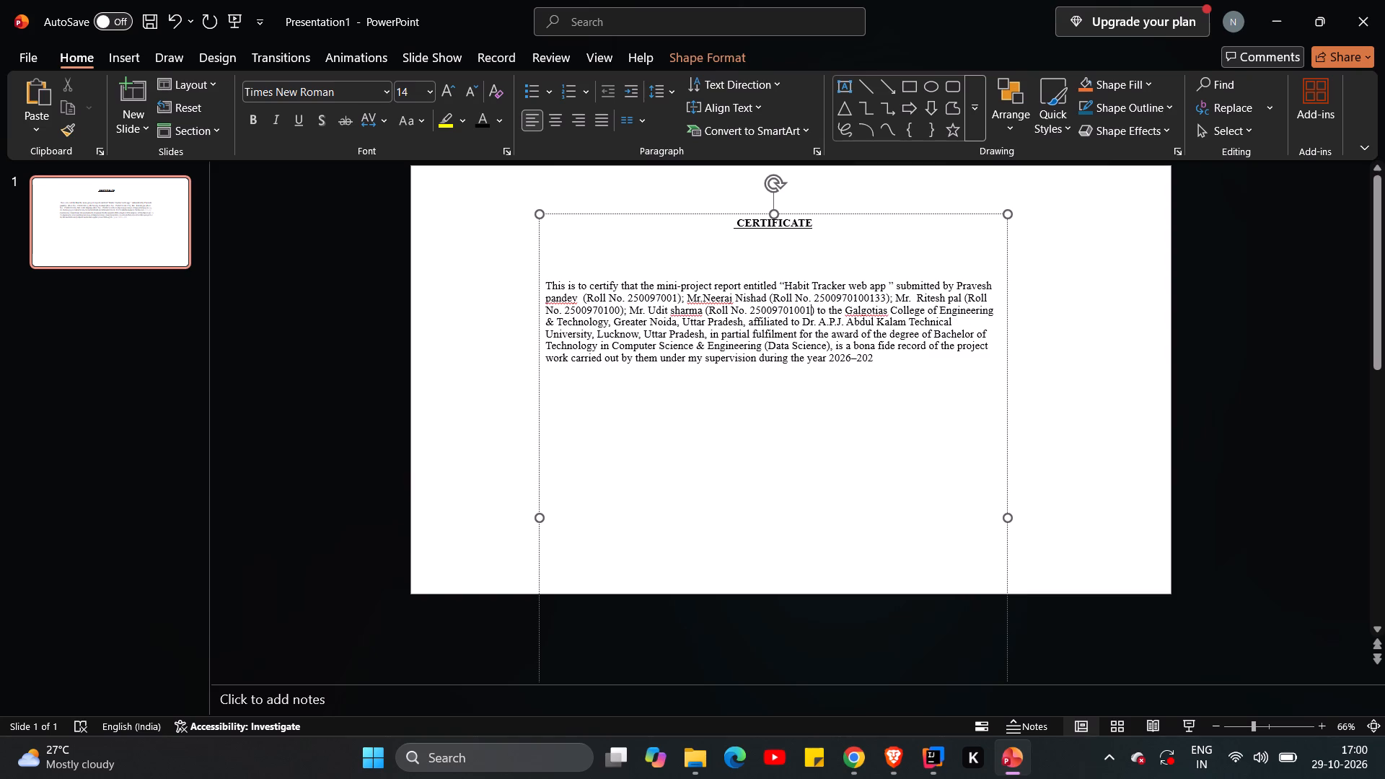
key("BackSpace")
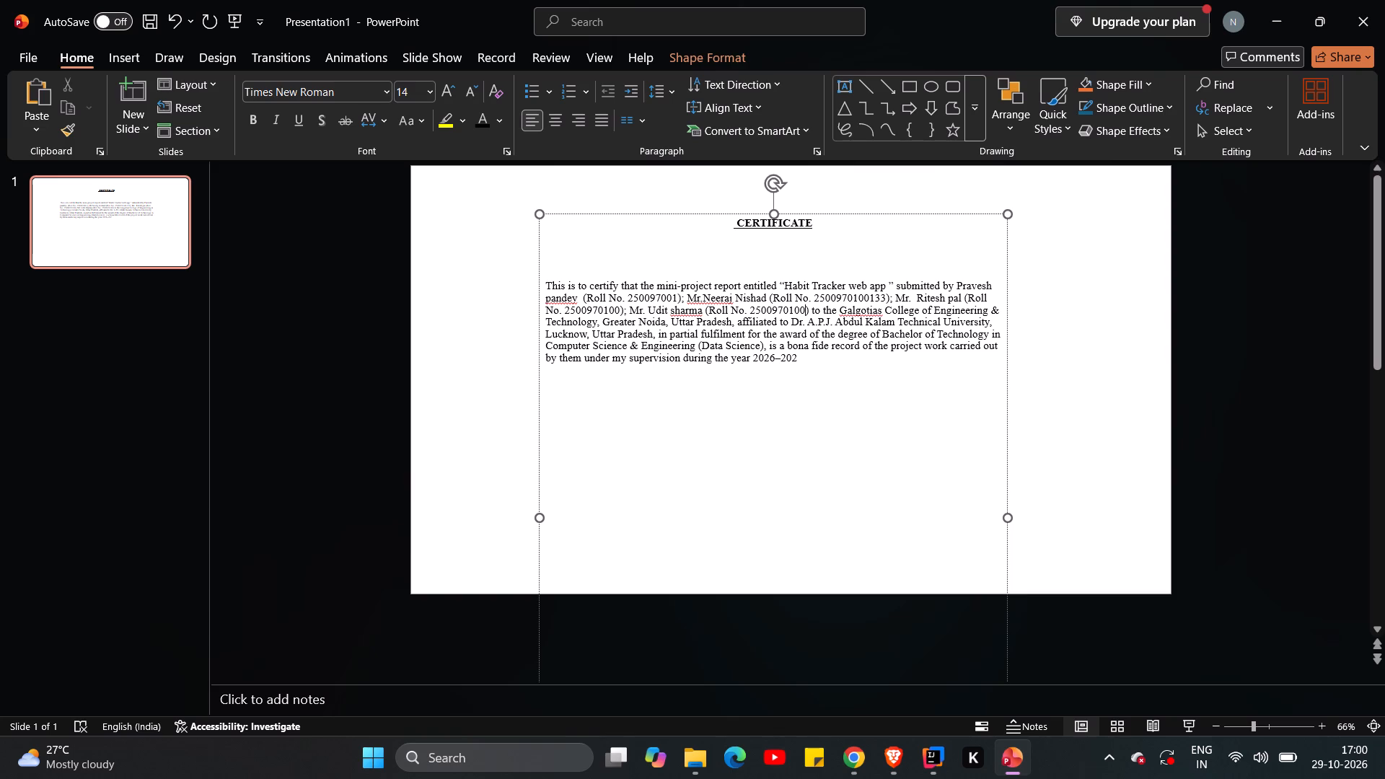
Delete "(Data Science)" after "Computer Science & Engineering" in the certificate paragraph and return to the paragraph's end.
left_click(763, 349)
key("BackSpace")
key("BackSpace")
key("BackSpace")
key("BackSpace")
key("BackSpace")
key("BackSpace")
key("BackSpace")
key("BackSpace")
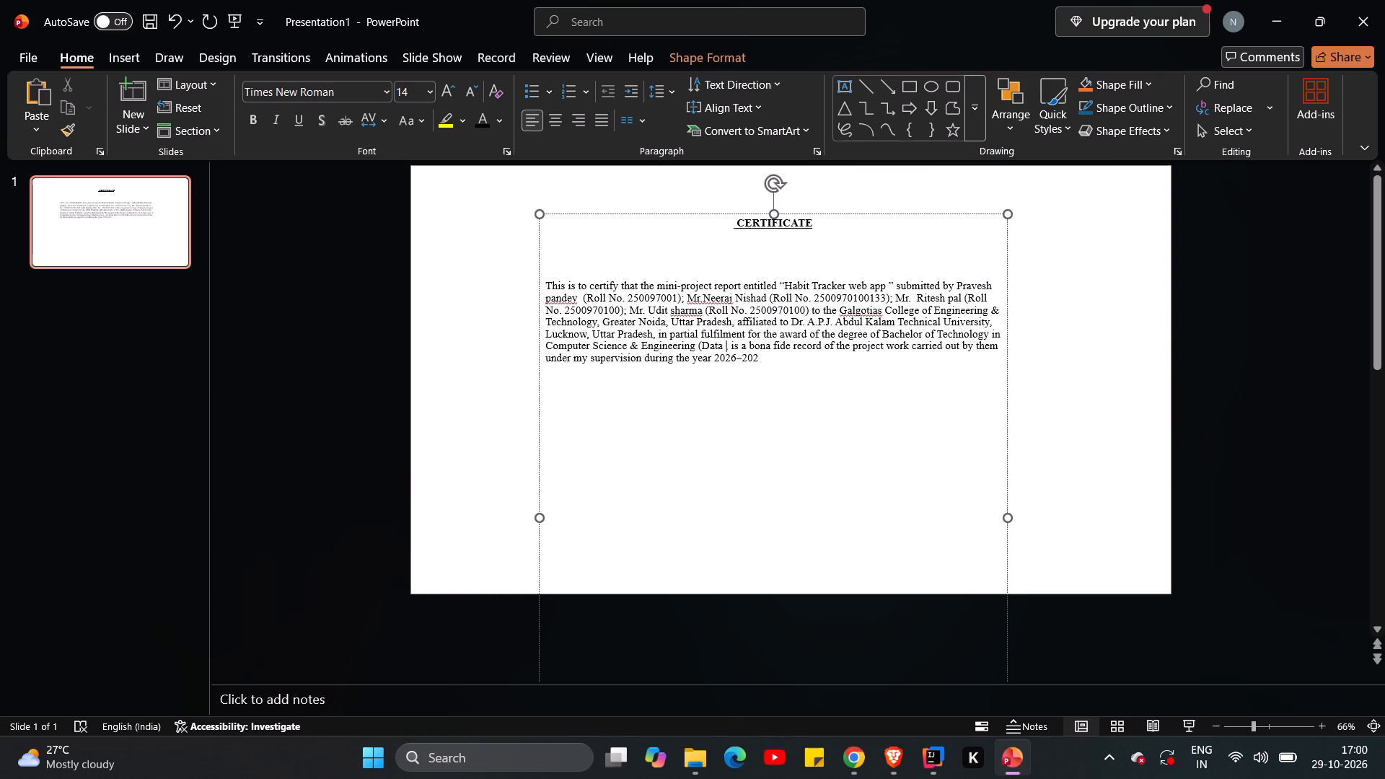
key("BackSpace")
key("BackSpace")
key("BackSpace")
key("BackSpace")
key("BackSpace")
key("BackSpace")
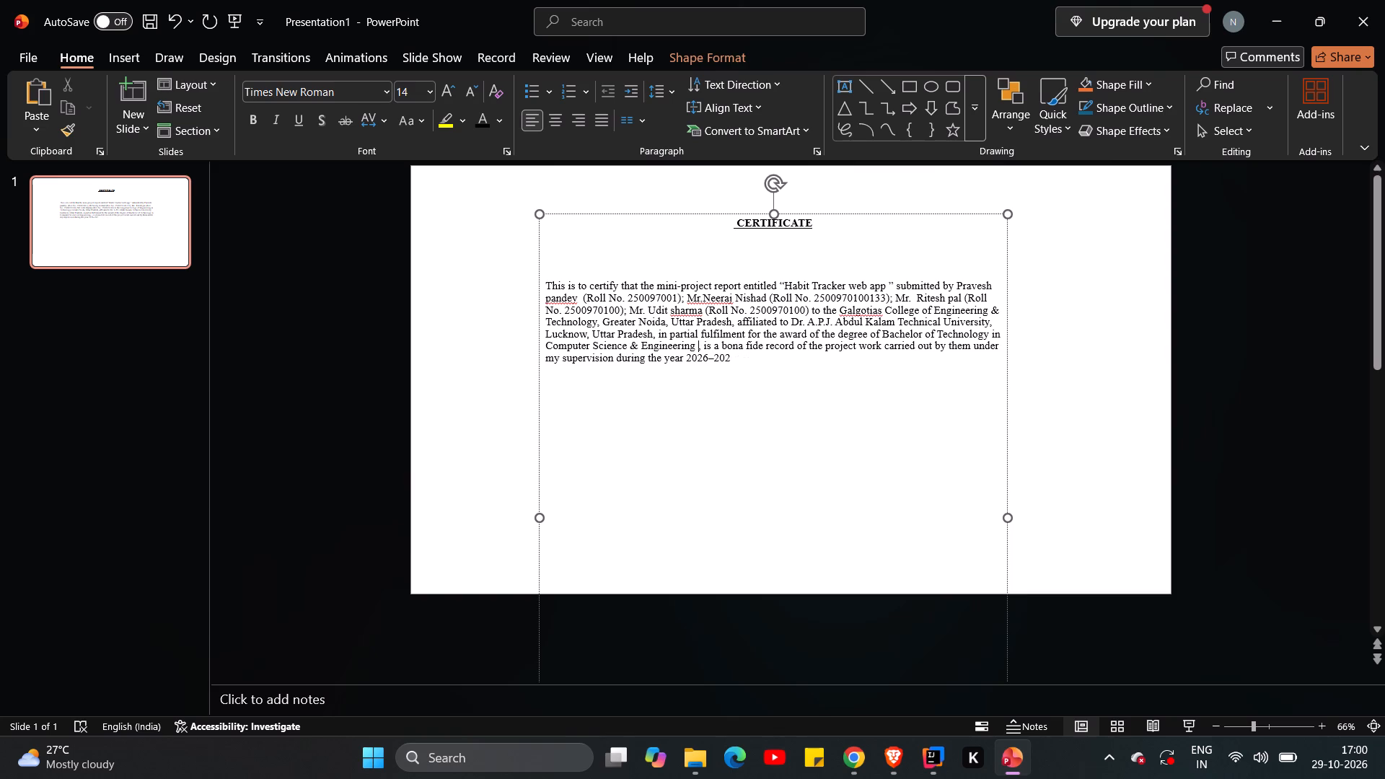
left_click(843, 393)
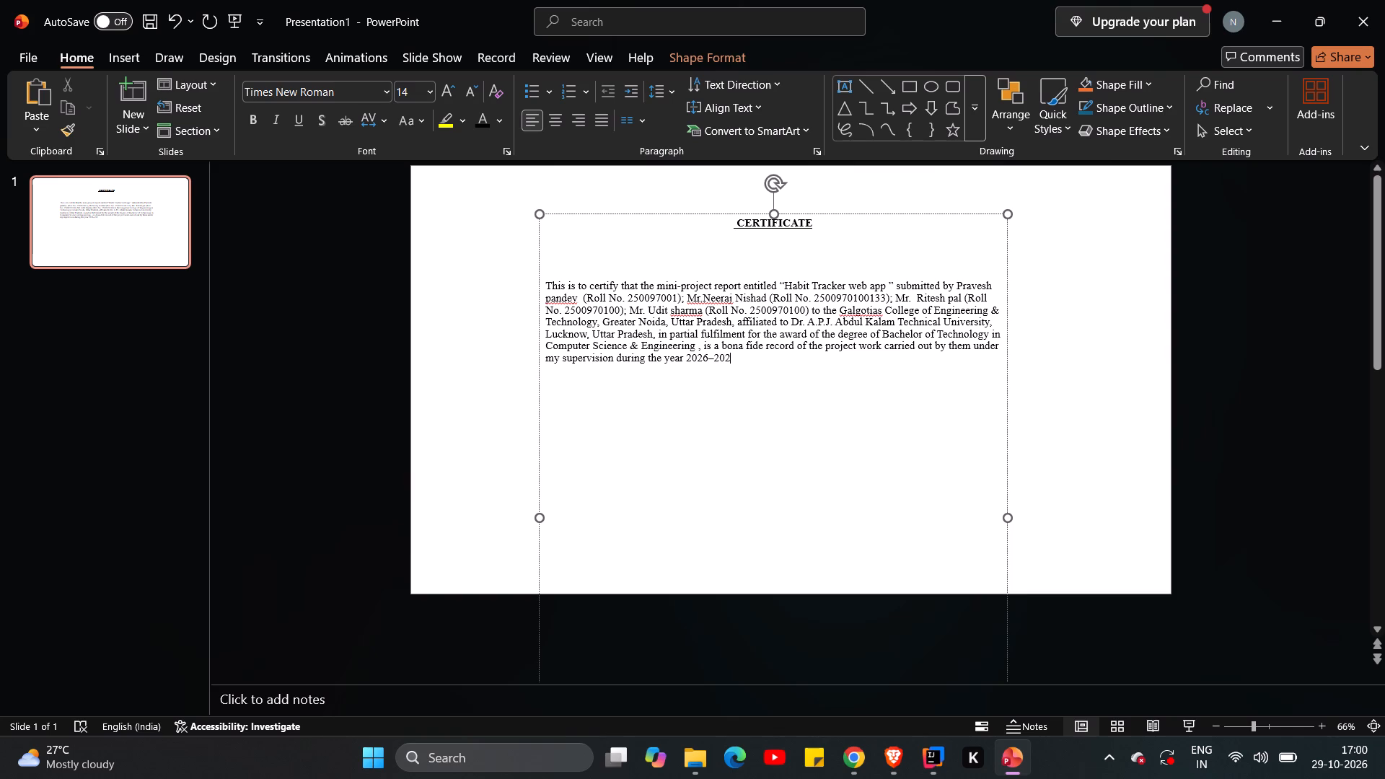
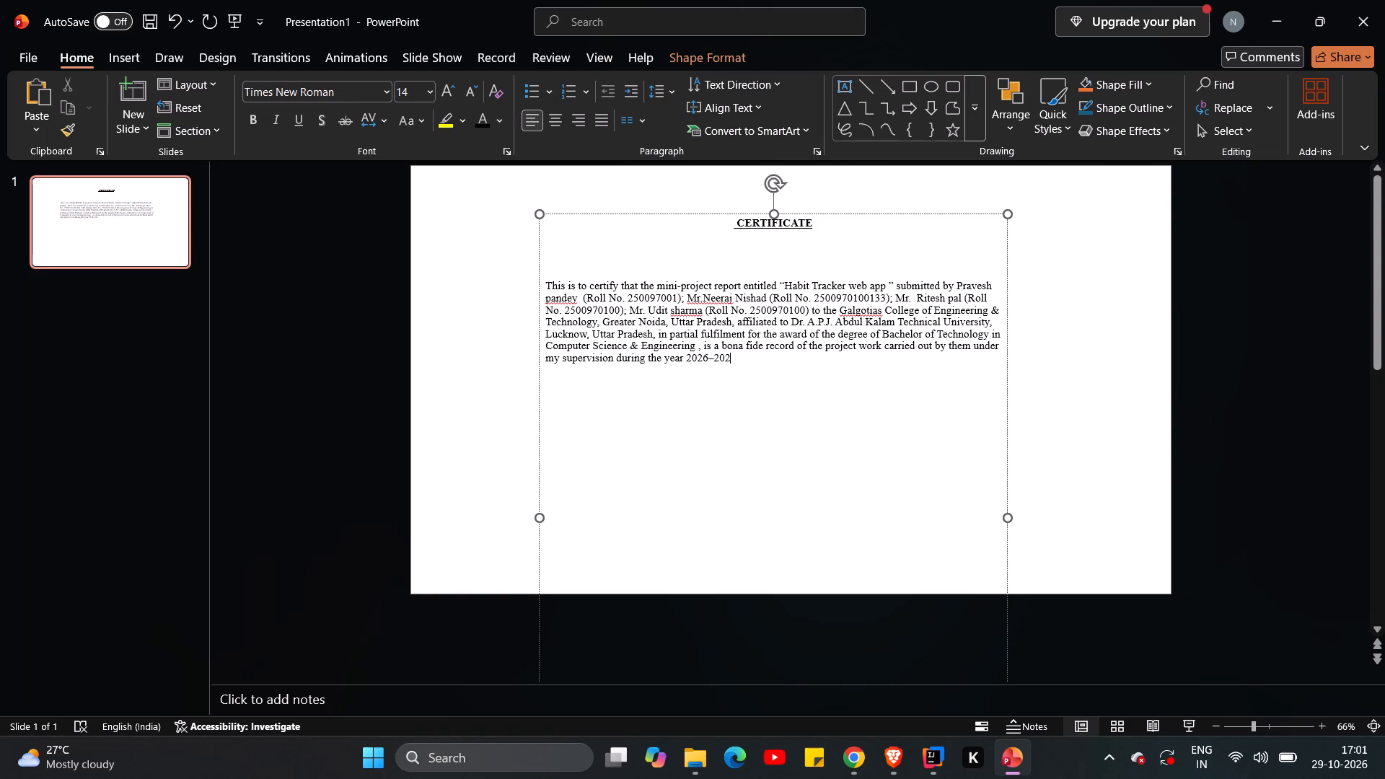
Complete the academic year at the end of the certificate paragraph as 2026–2027.
key("7")
left_click(757, 385)
left_click(739, 359)
Set the font size of the whole certificate paragraph to 24, leaving the CERTIFICATE heading out of the selection.
left_click_drag(547, 285, 738, 391)
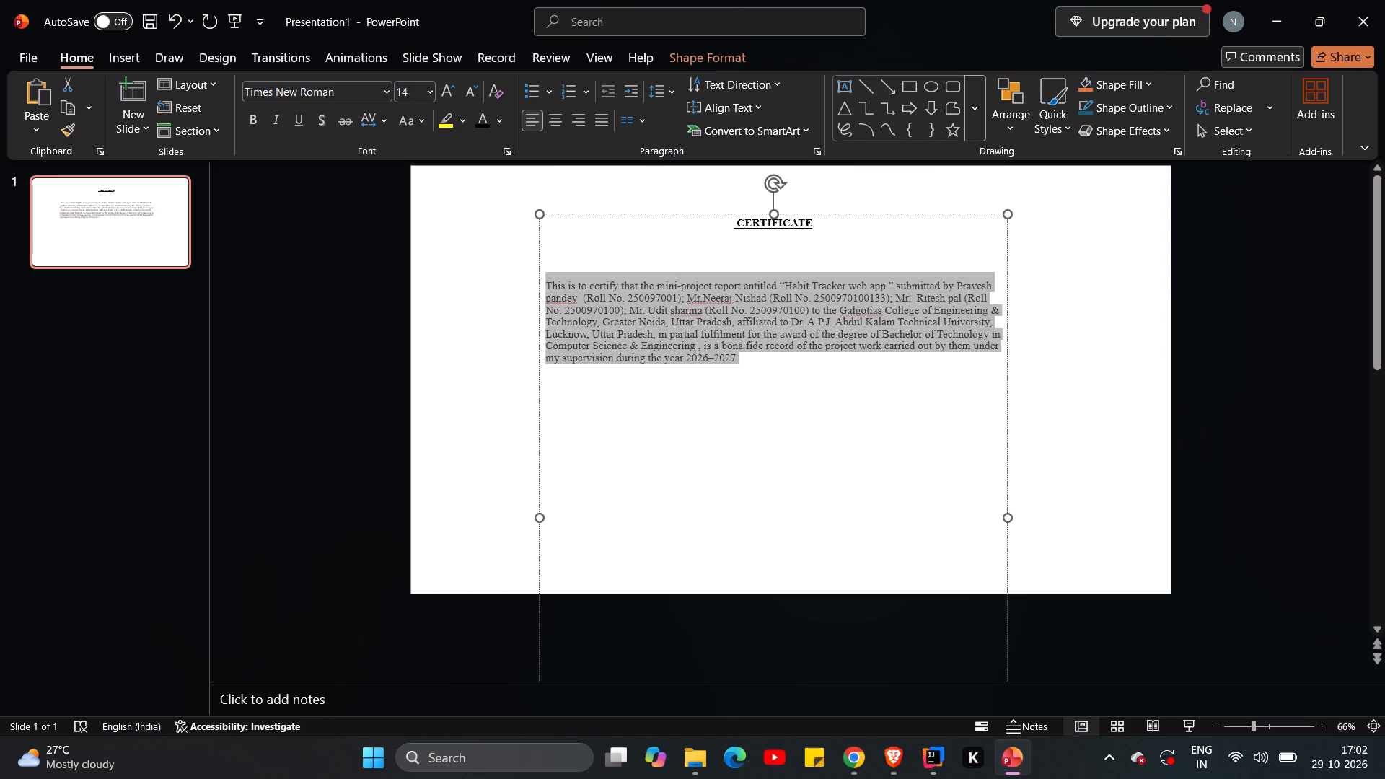
left_click_drag(738, 391, 786, 380)
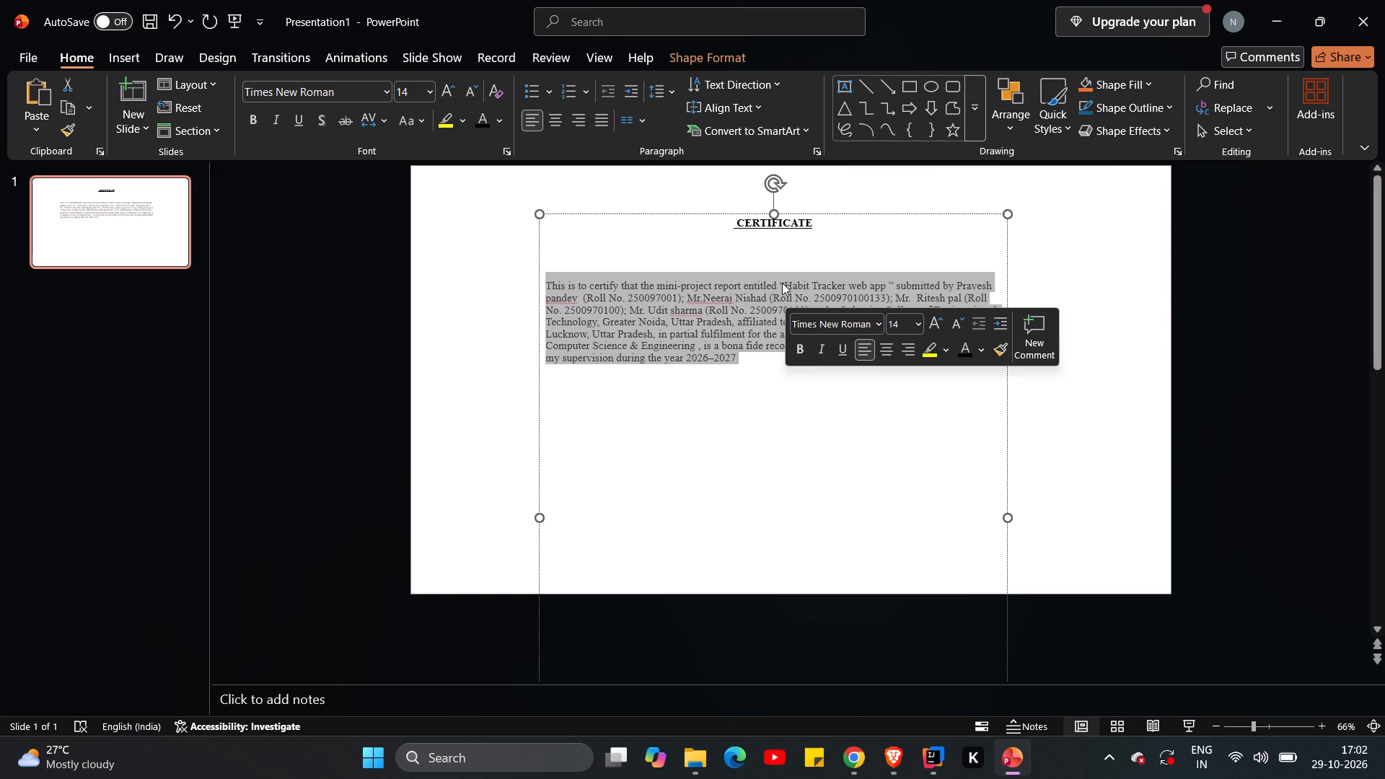
left_click(900, 323)
key("BackSpace")
type("24")
key("Return")
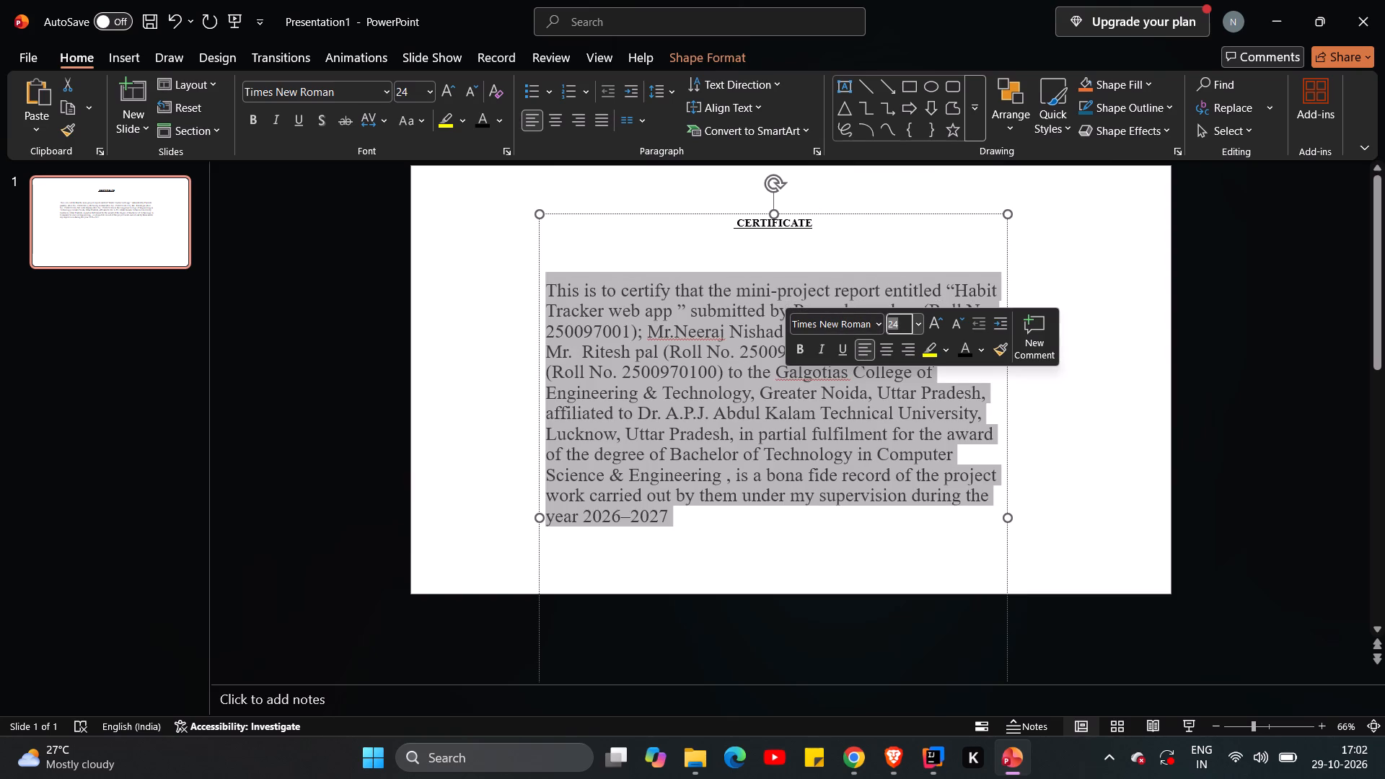
left_click(872, 547)
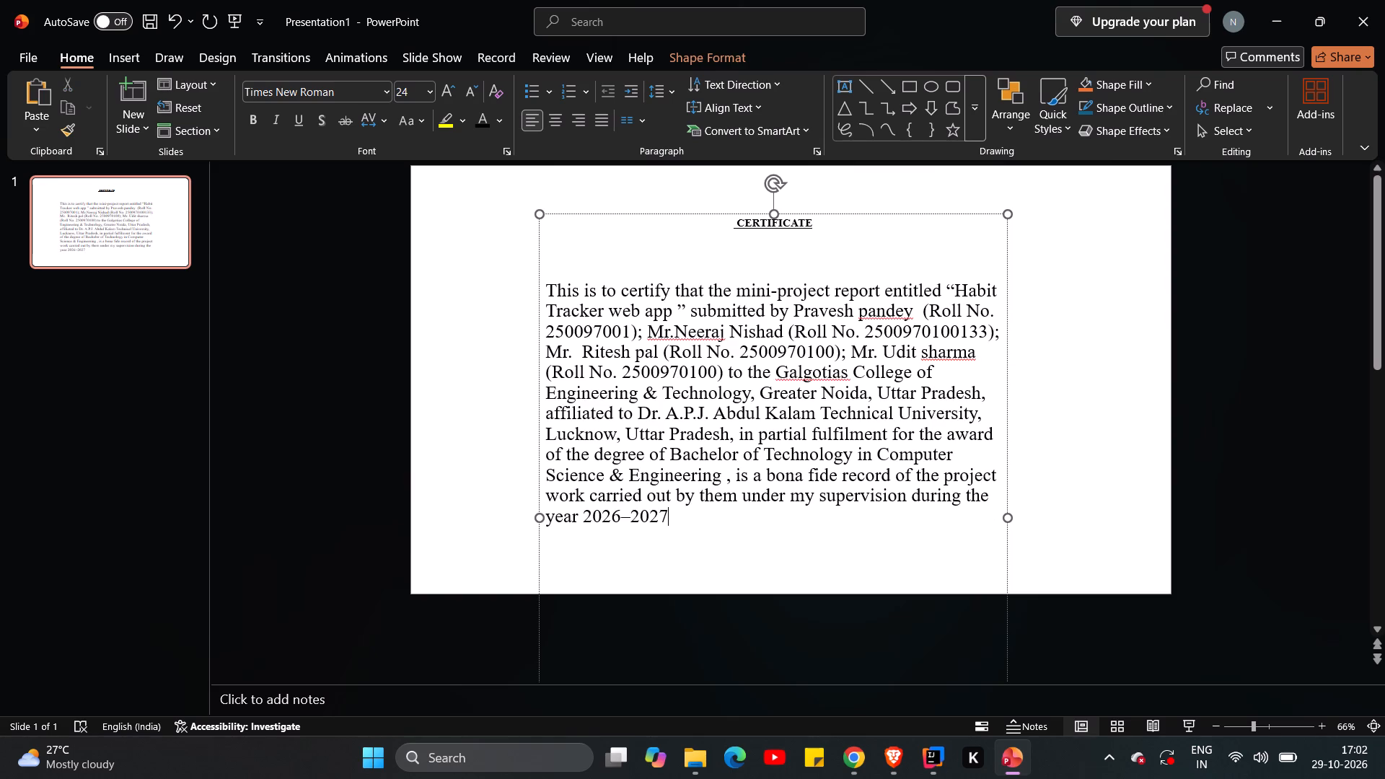
Move the certificate text box up so the CERTIFICATE heading sits just below the slide's top edge, and deselect it.
left_click_drag(1004, 395, 1061, 369)
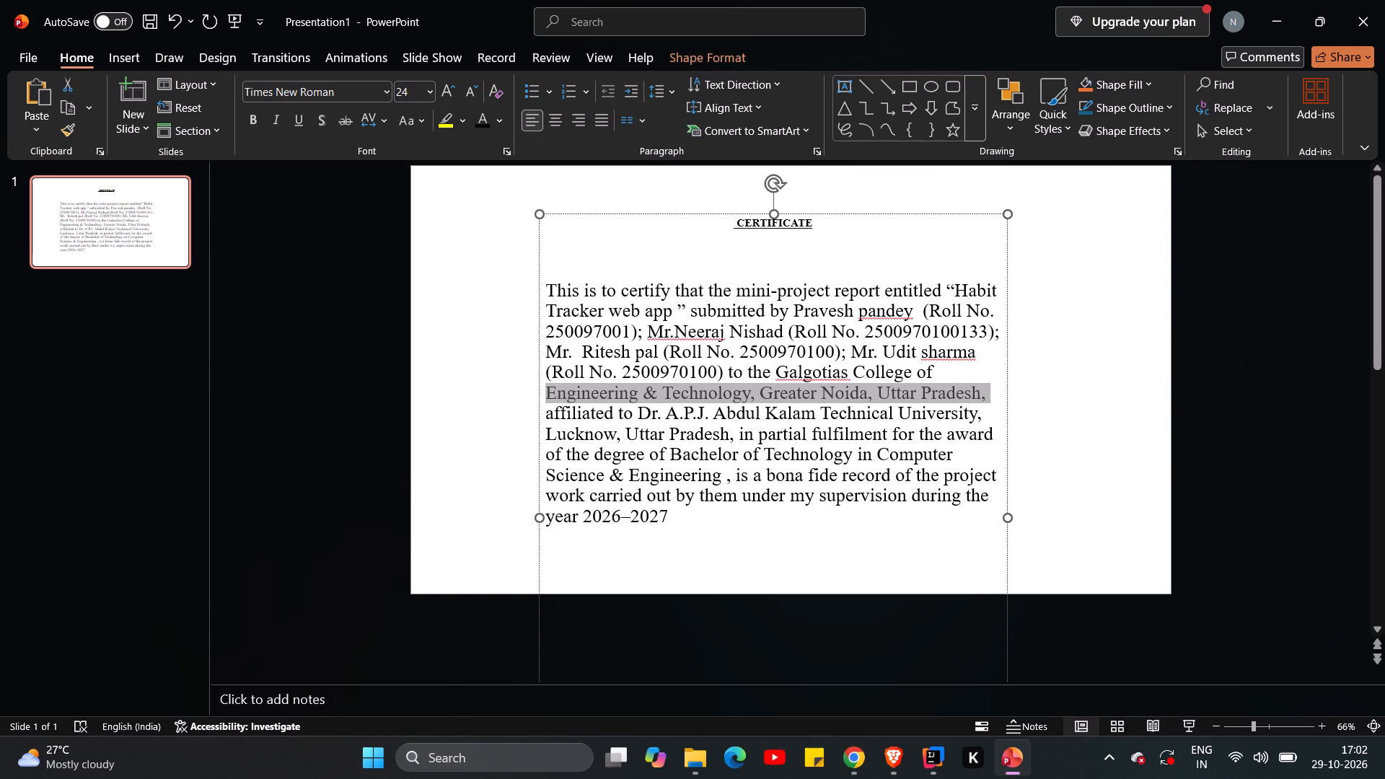
left_click(1018, 463)
left_click(734, 299)
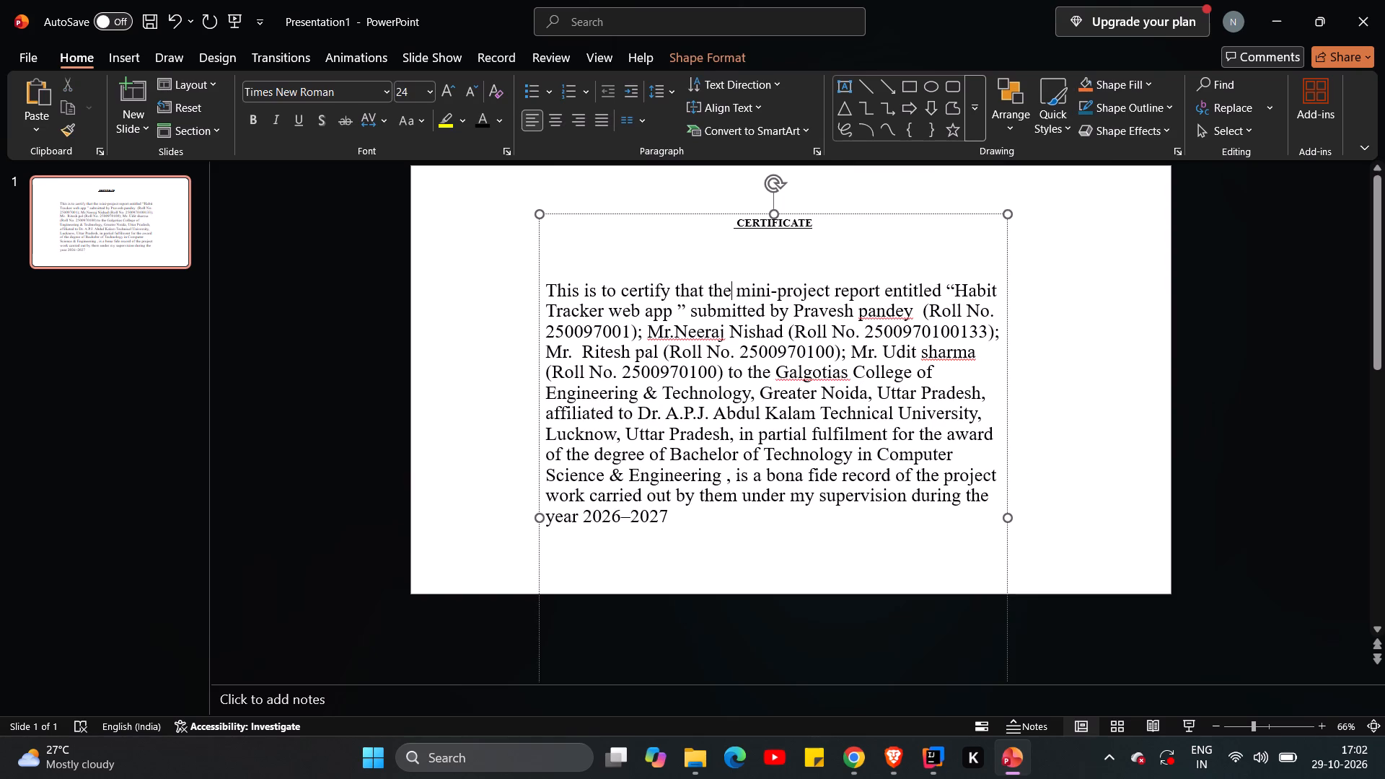
left_click(1007, 372)
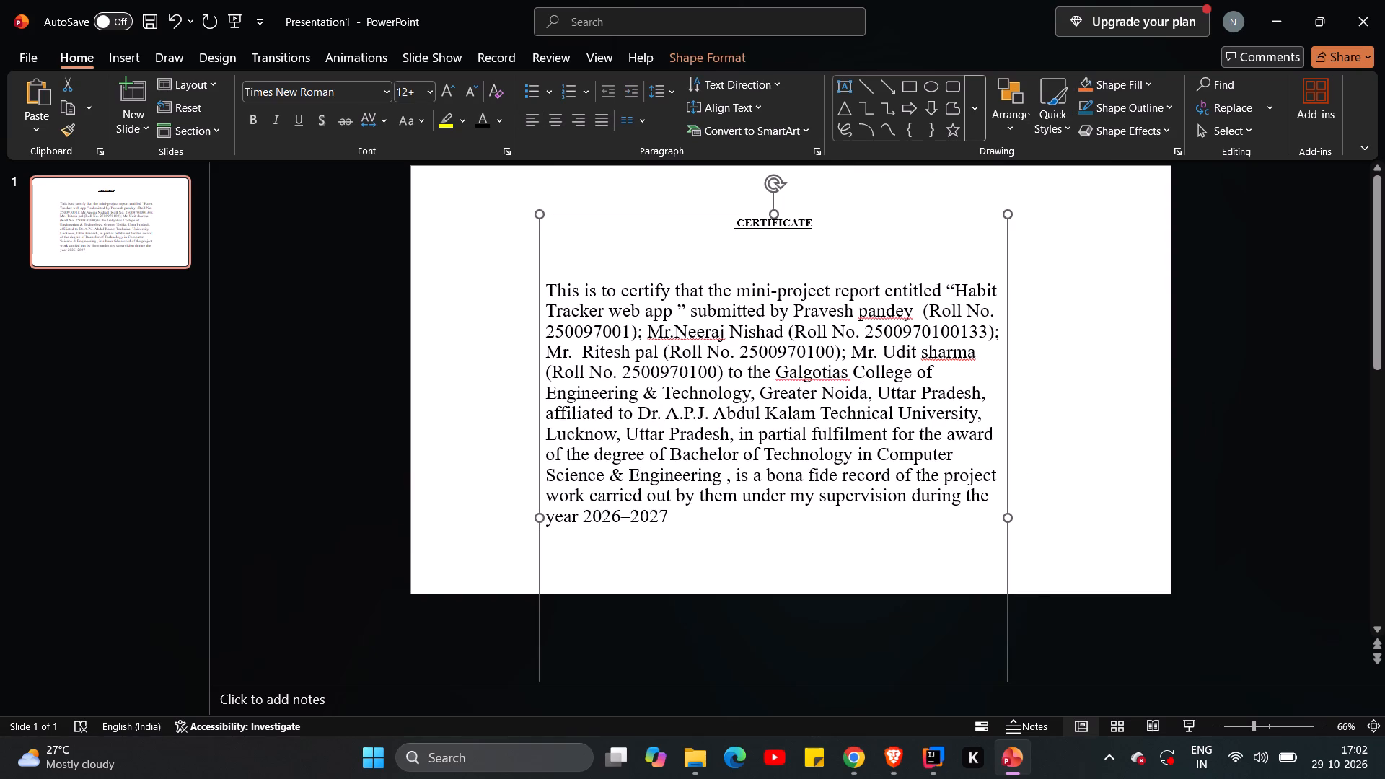
left_click_drag(1007, 372, 1001, 338)
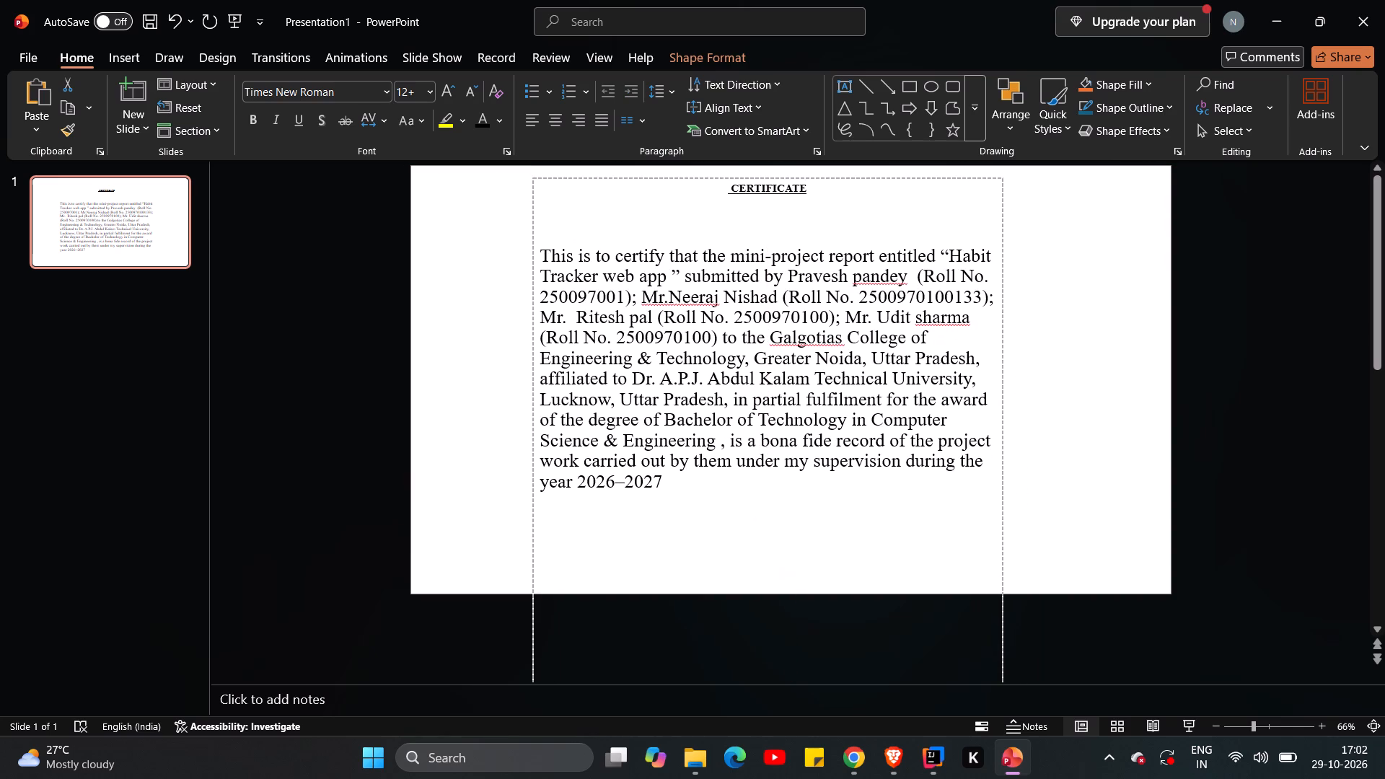
left_click_drag(1001, 338, 1001, 330)
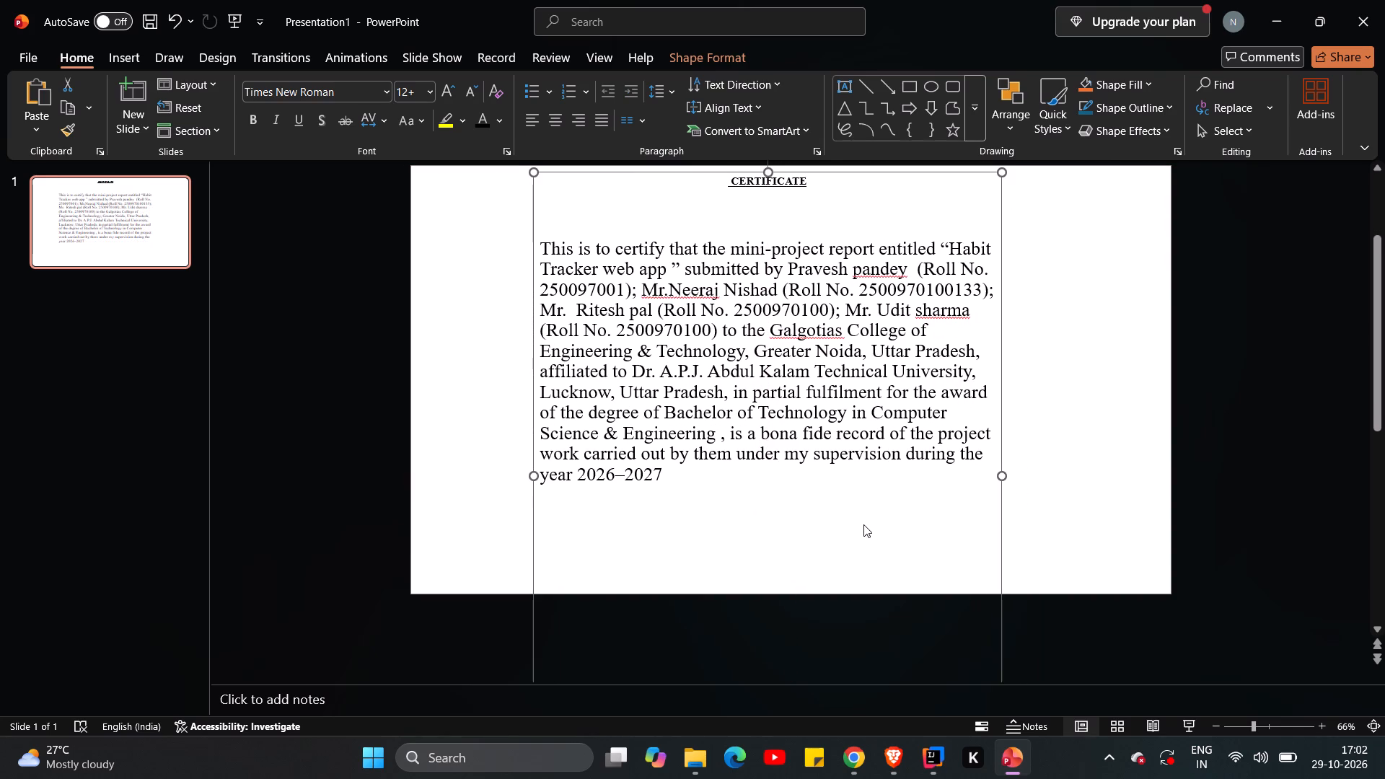
left_click(863, 523)
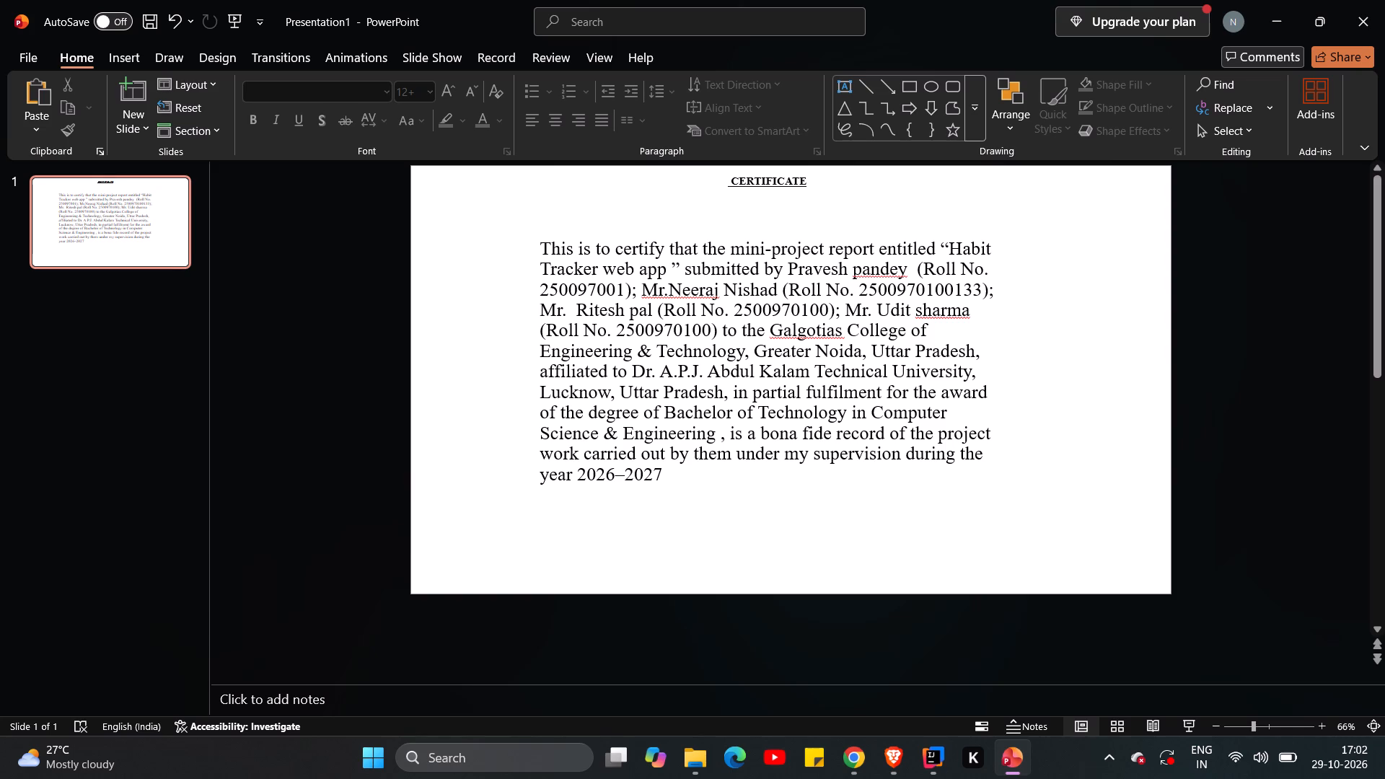
Place the text cursor in the centred blank line just below the CERTIFICATE heading.
left_click(805, 193)
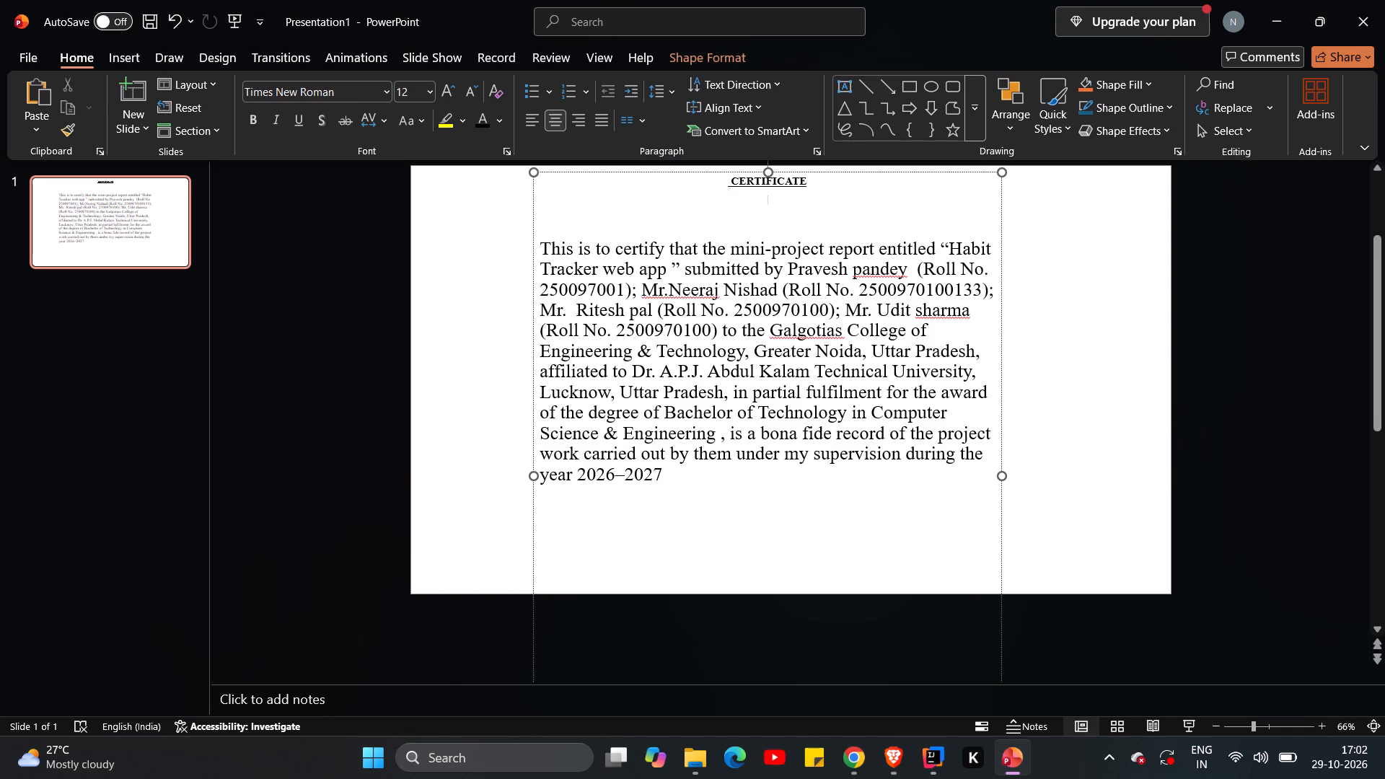
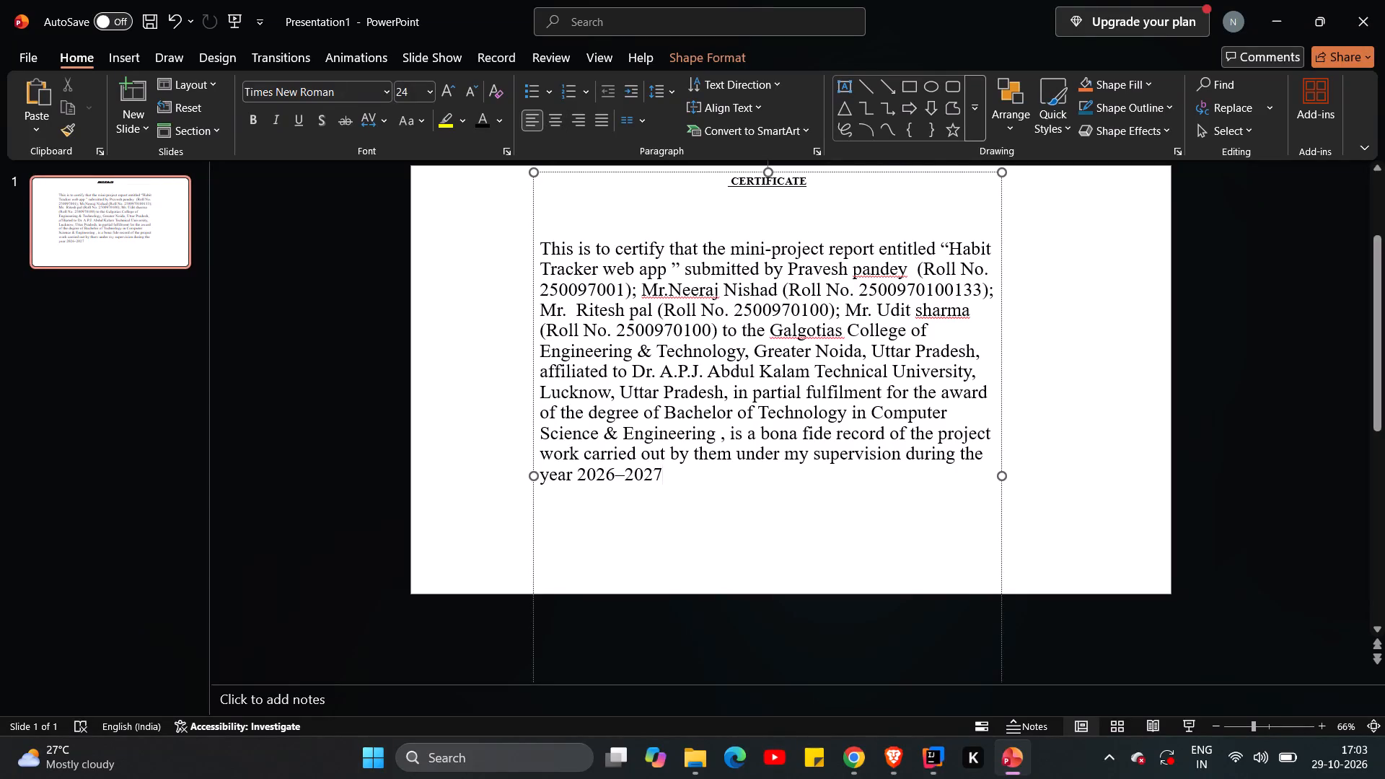
Widen the certificate text box by extending its right side until it nearly reaches the slide's right edge, and deselect it.
left_click(1001, 477)
left_click_drag(1001, 477, 1062, 481)
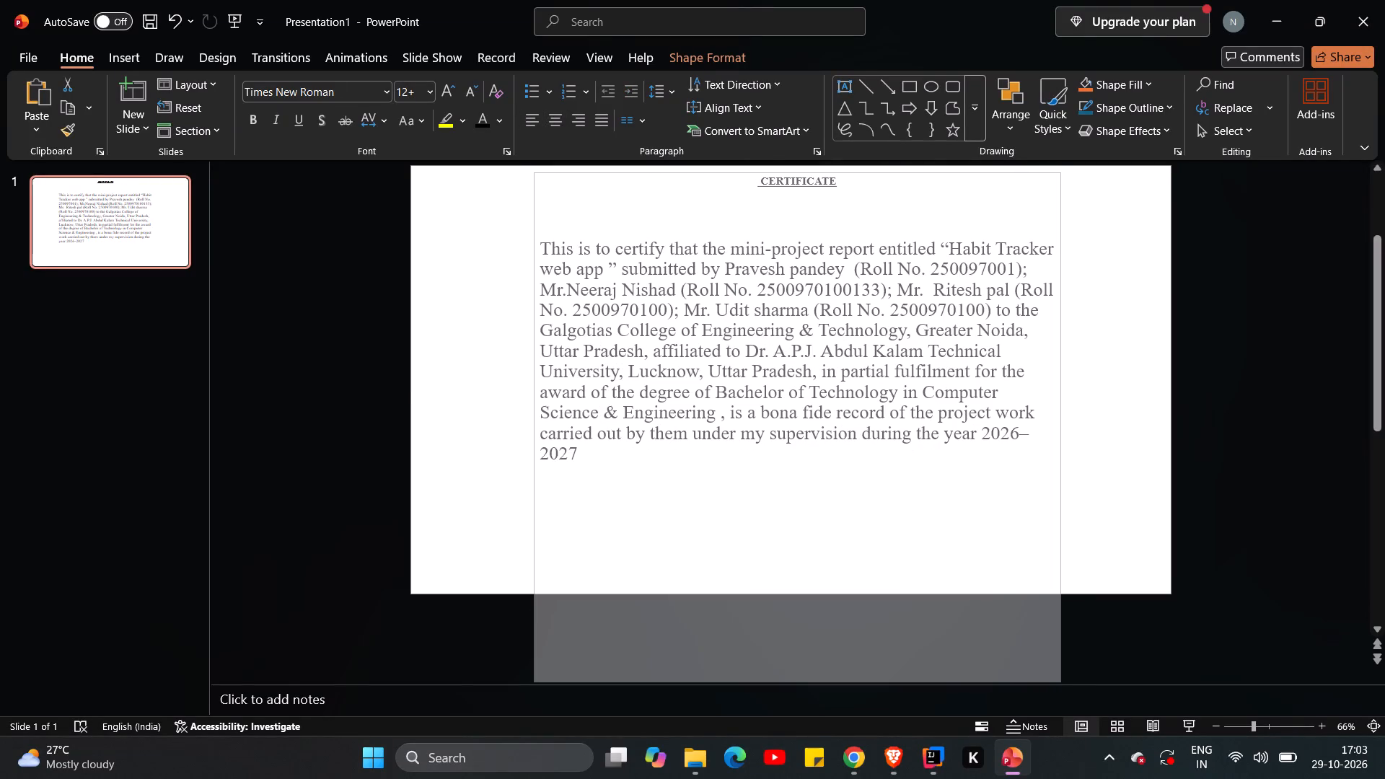
left_click_drag(1062, 481, 1099, 514)
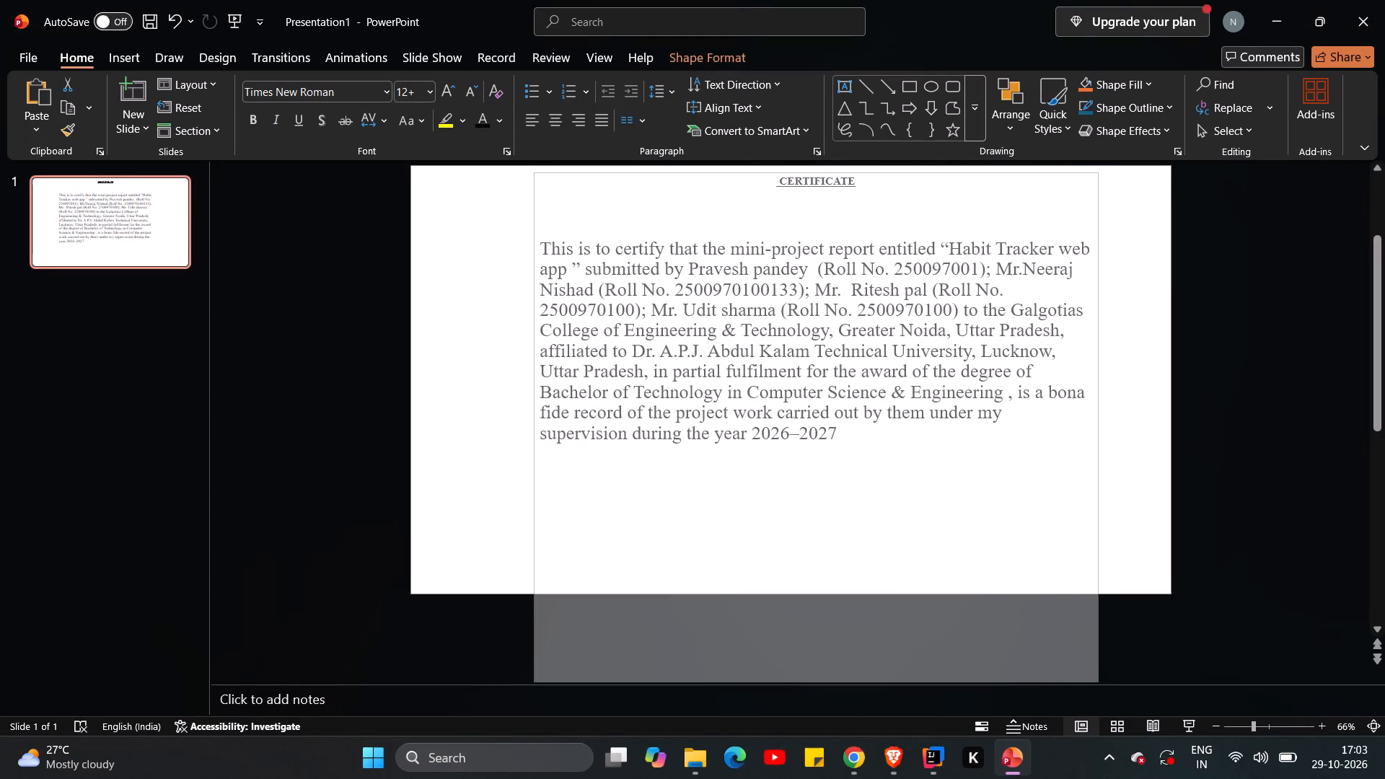
left_click_drag(1099, 514, 1096, 514)
left_click(918, 477)
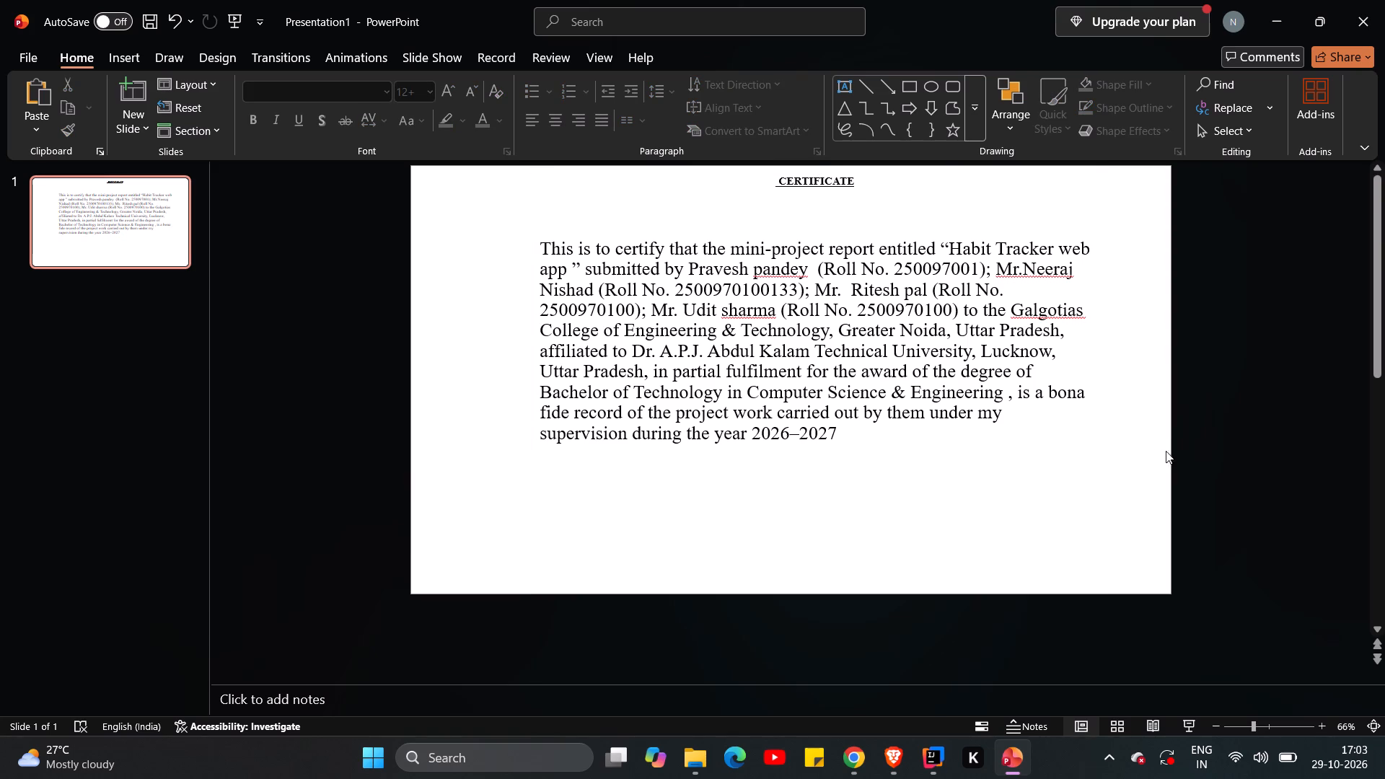
left_click(954, 414)
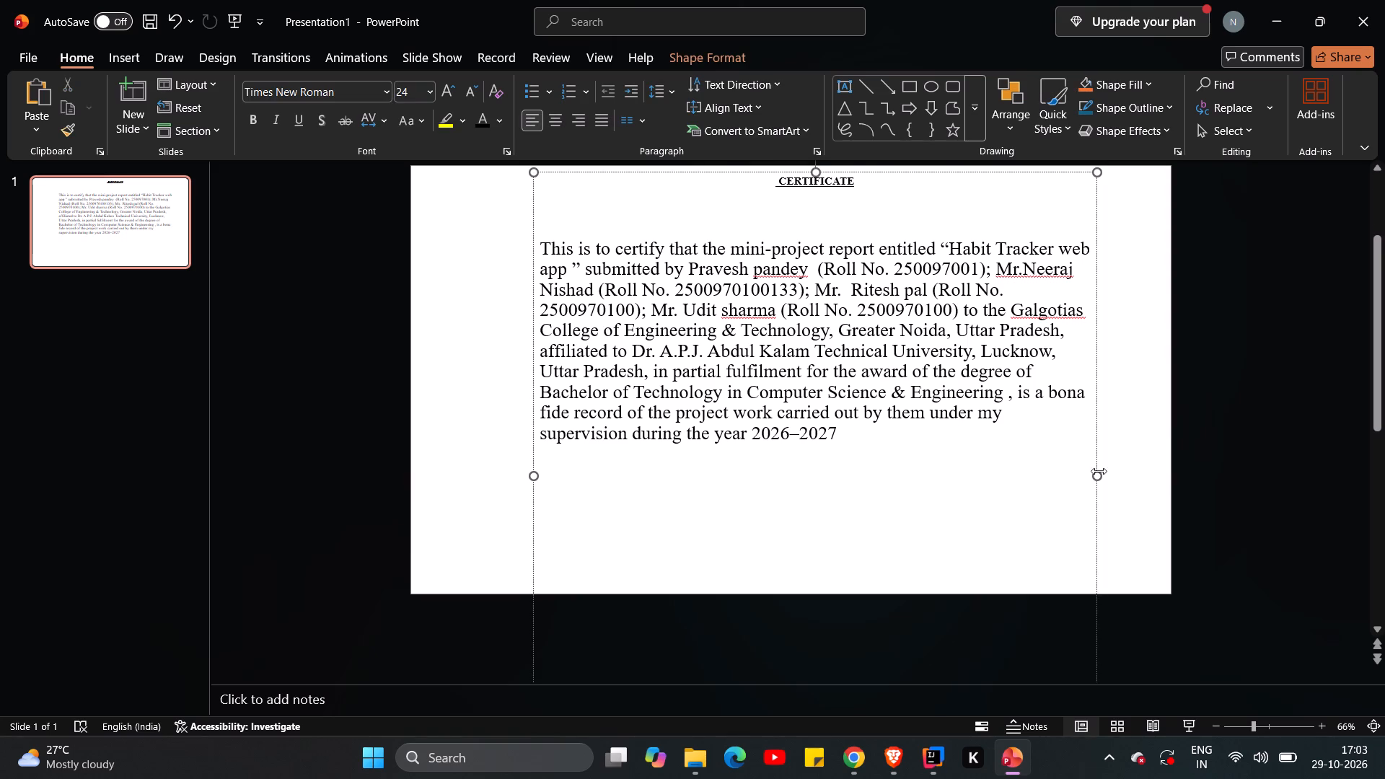
left_click_drag(1097, 472, 1144, 478)
left_click(746, 486)
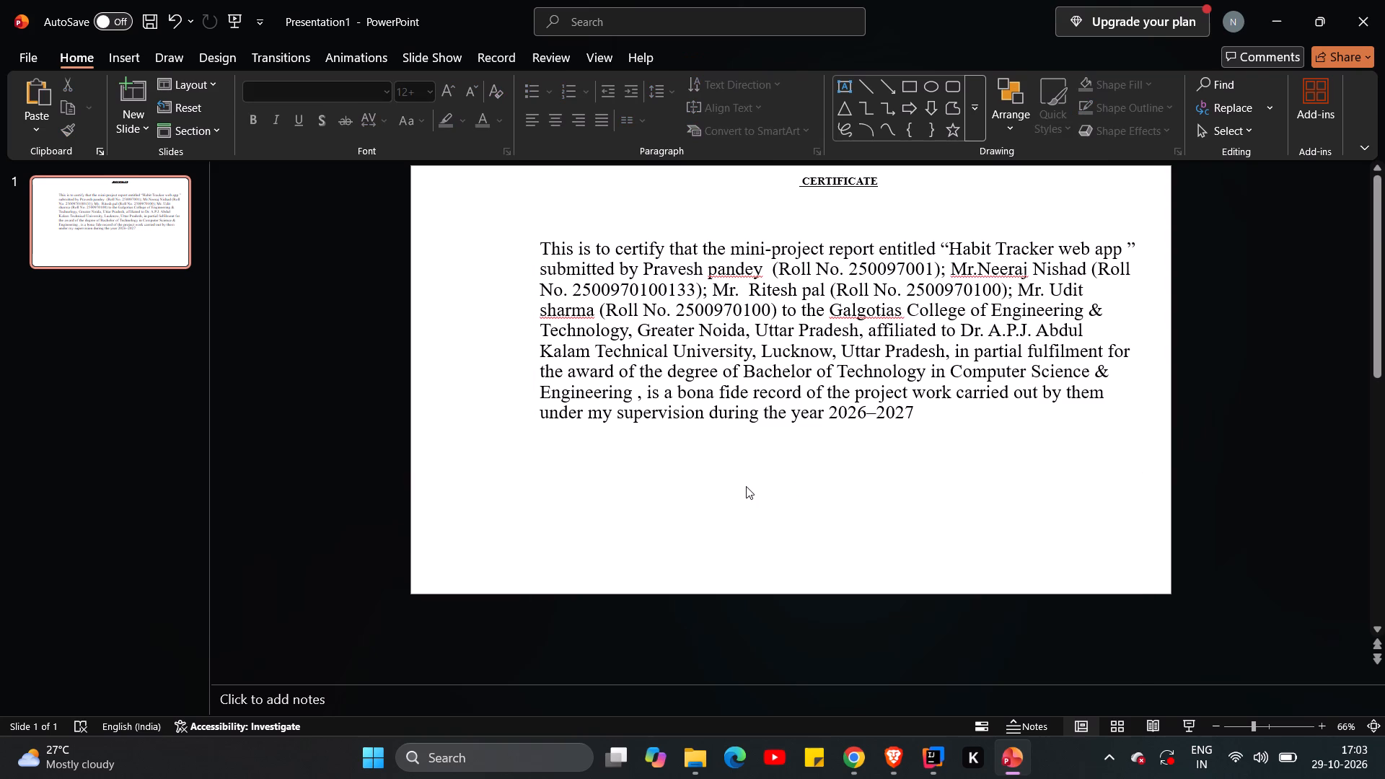
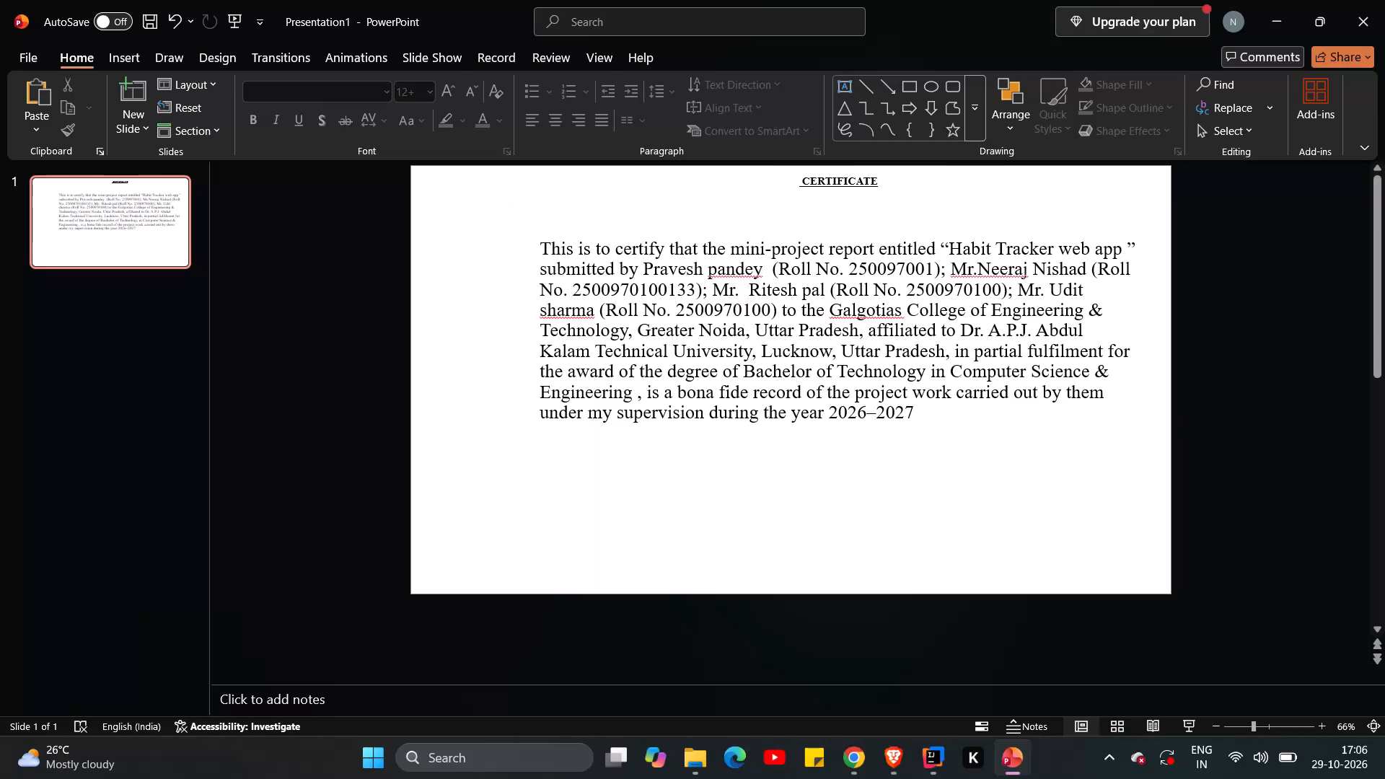
Move the certificate text box left and slightly up so it sits roughly centred across the slide.
left_click_drag(531, 237, 1034, 482)
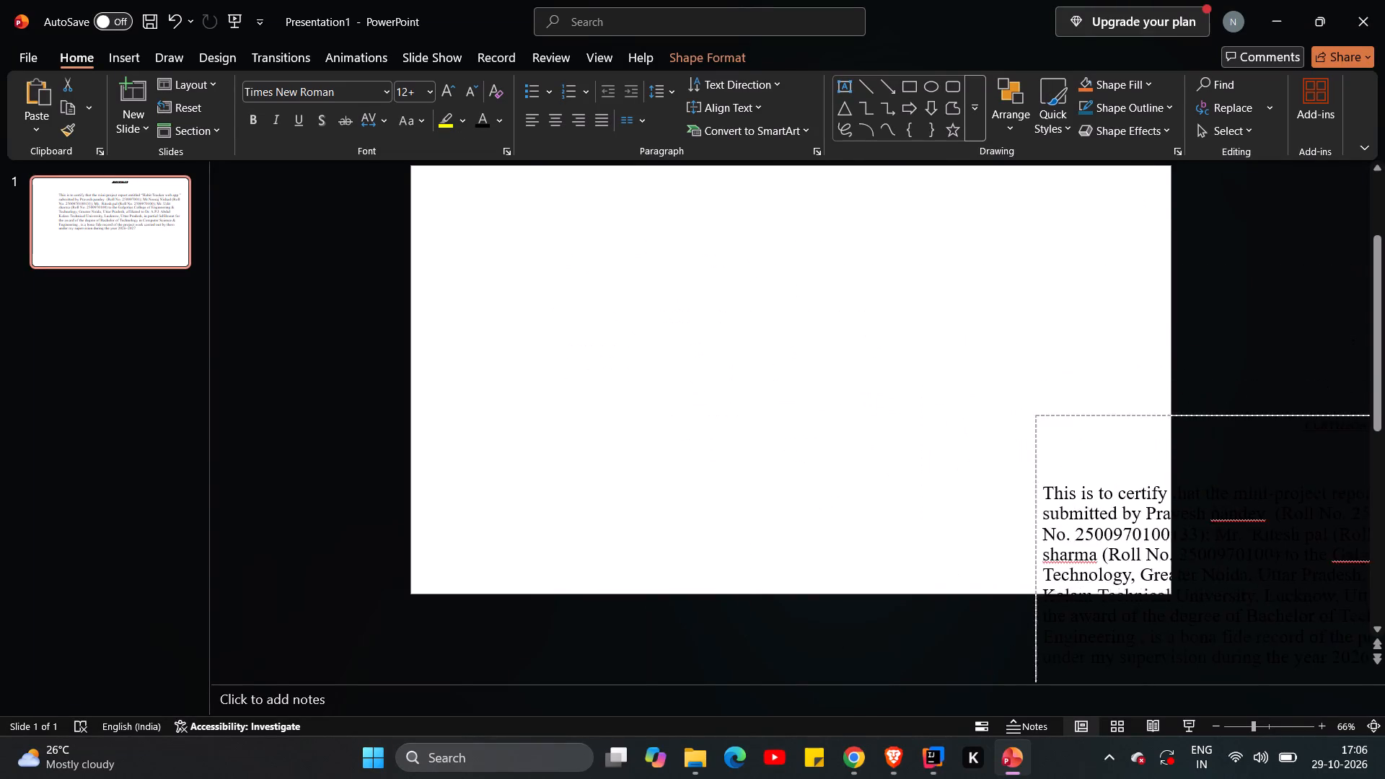
left_click_drag(1034, 482, 461, 226)
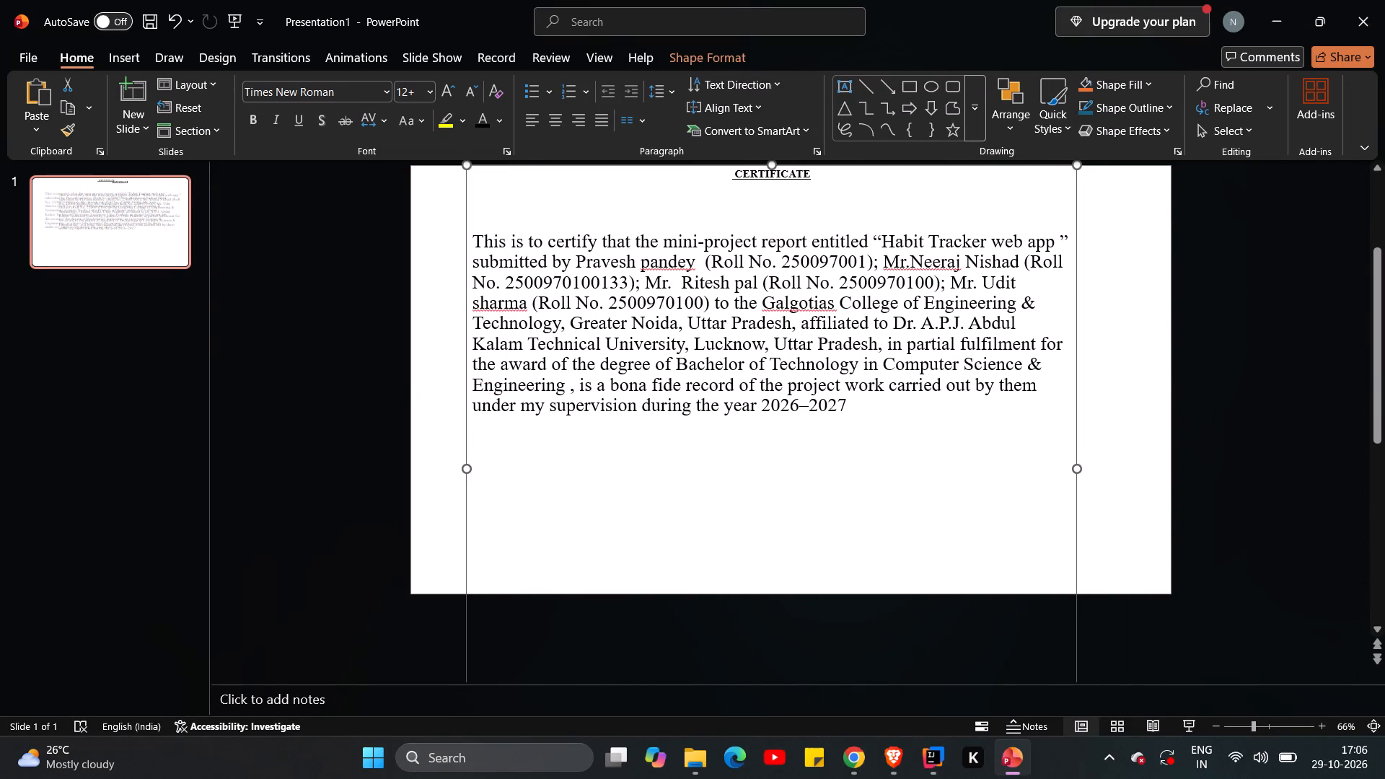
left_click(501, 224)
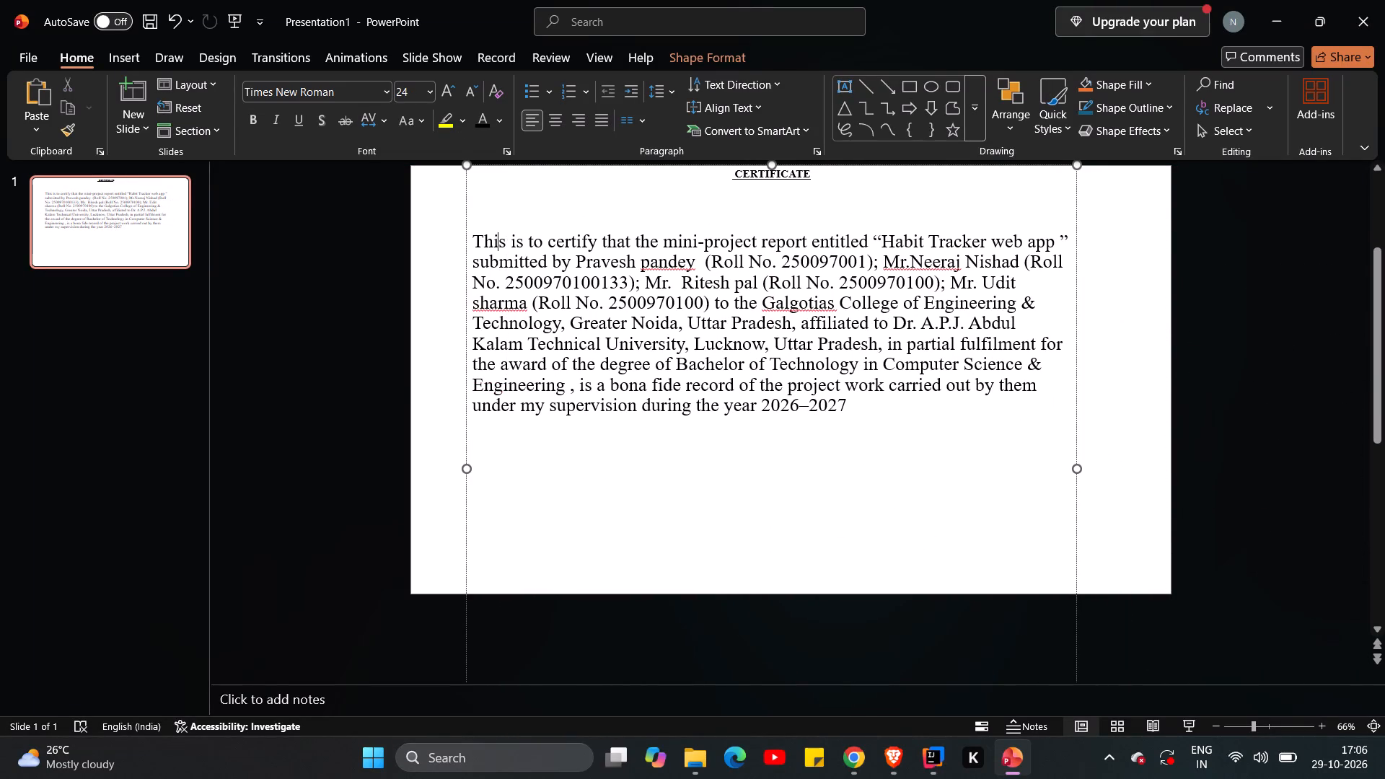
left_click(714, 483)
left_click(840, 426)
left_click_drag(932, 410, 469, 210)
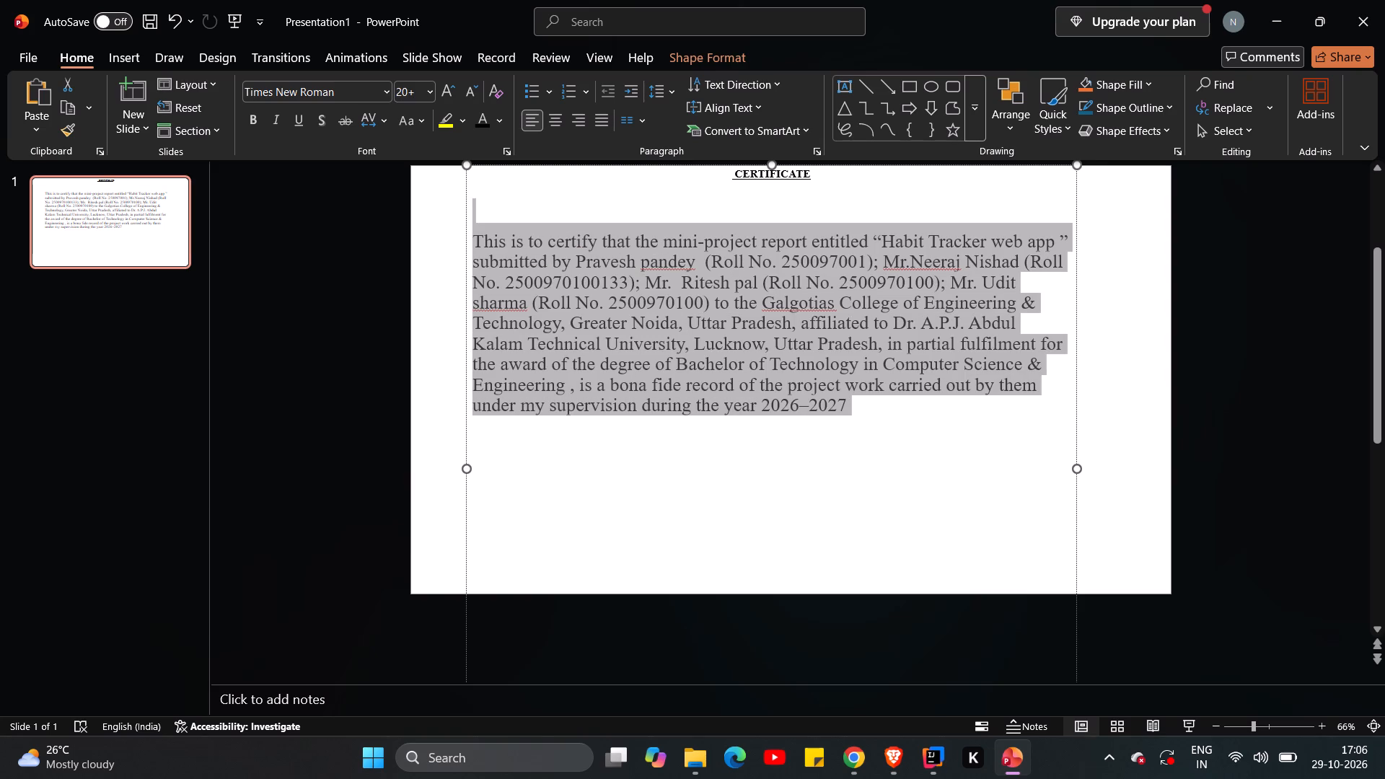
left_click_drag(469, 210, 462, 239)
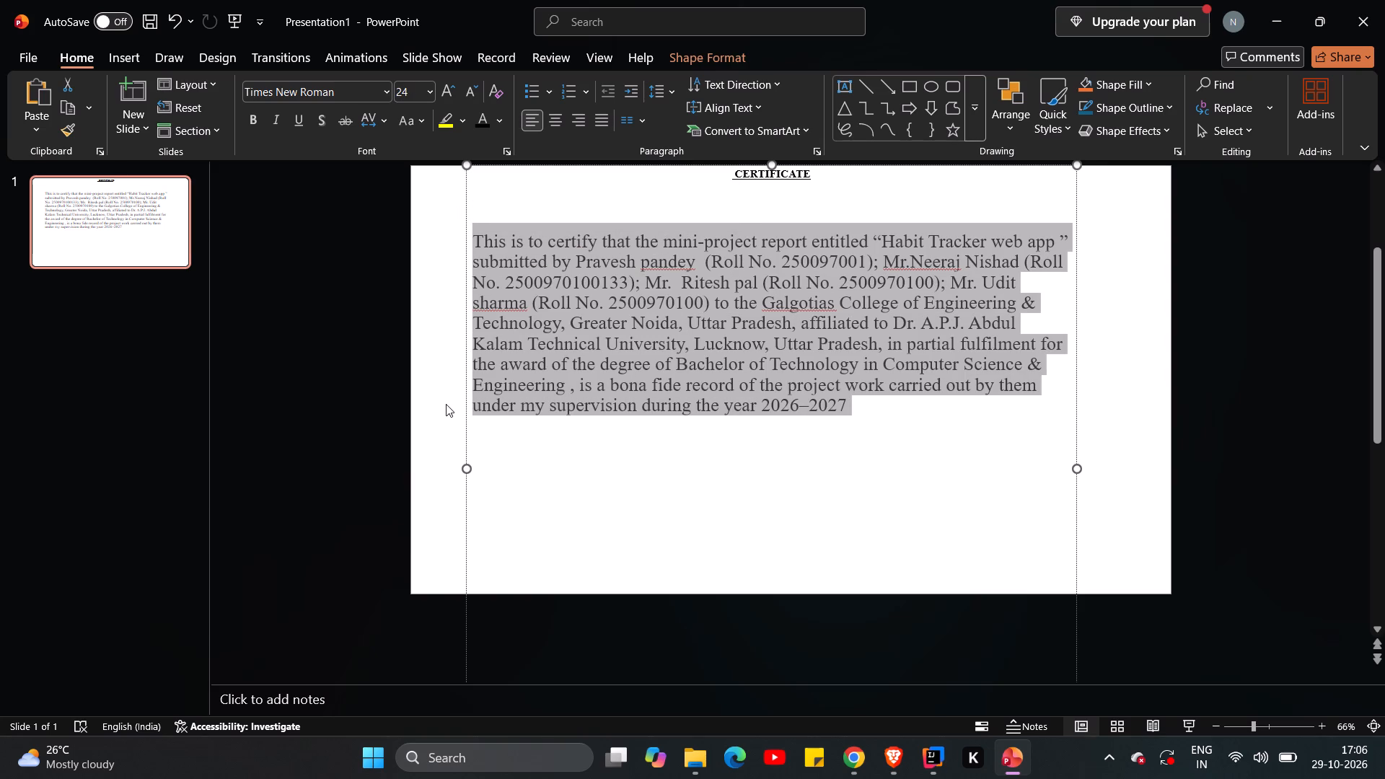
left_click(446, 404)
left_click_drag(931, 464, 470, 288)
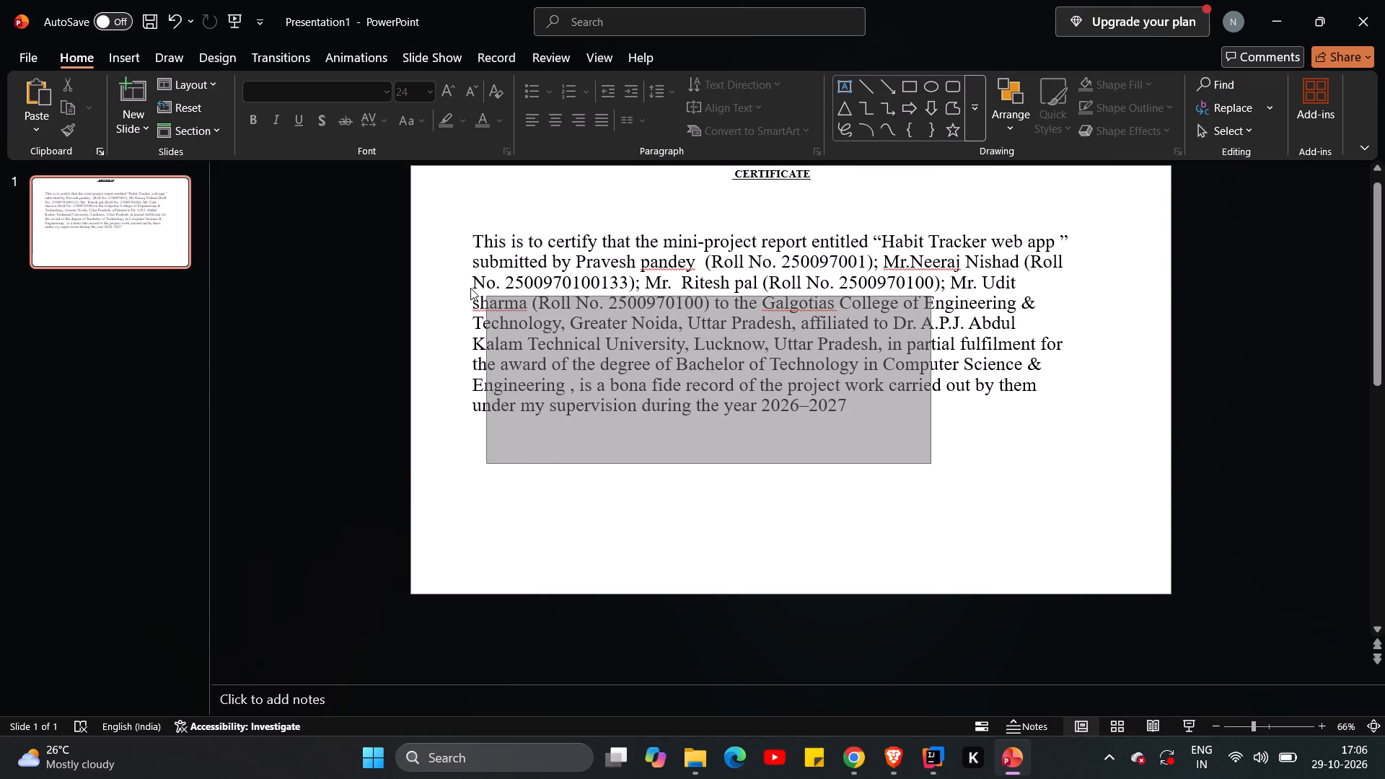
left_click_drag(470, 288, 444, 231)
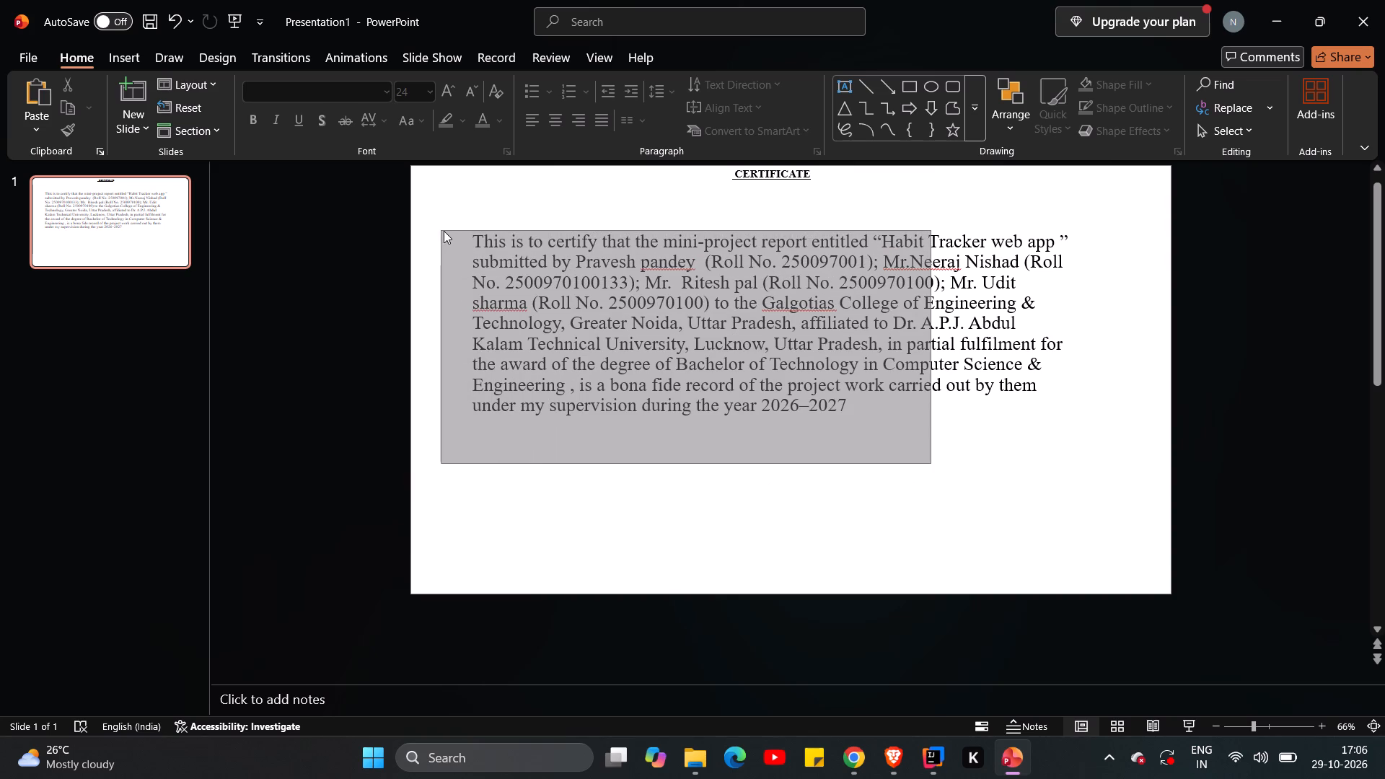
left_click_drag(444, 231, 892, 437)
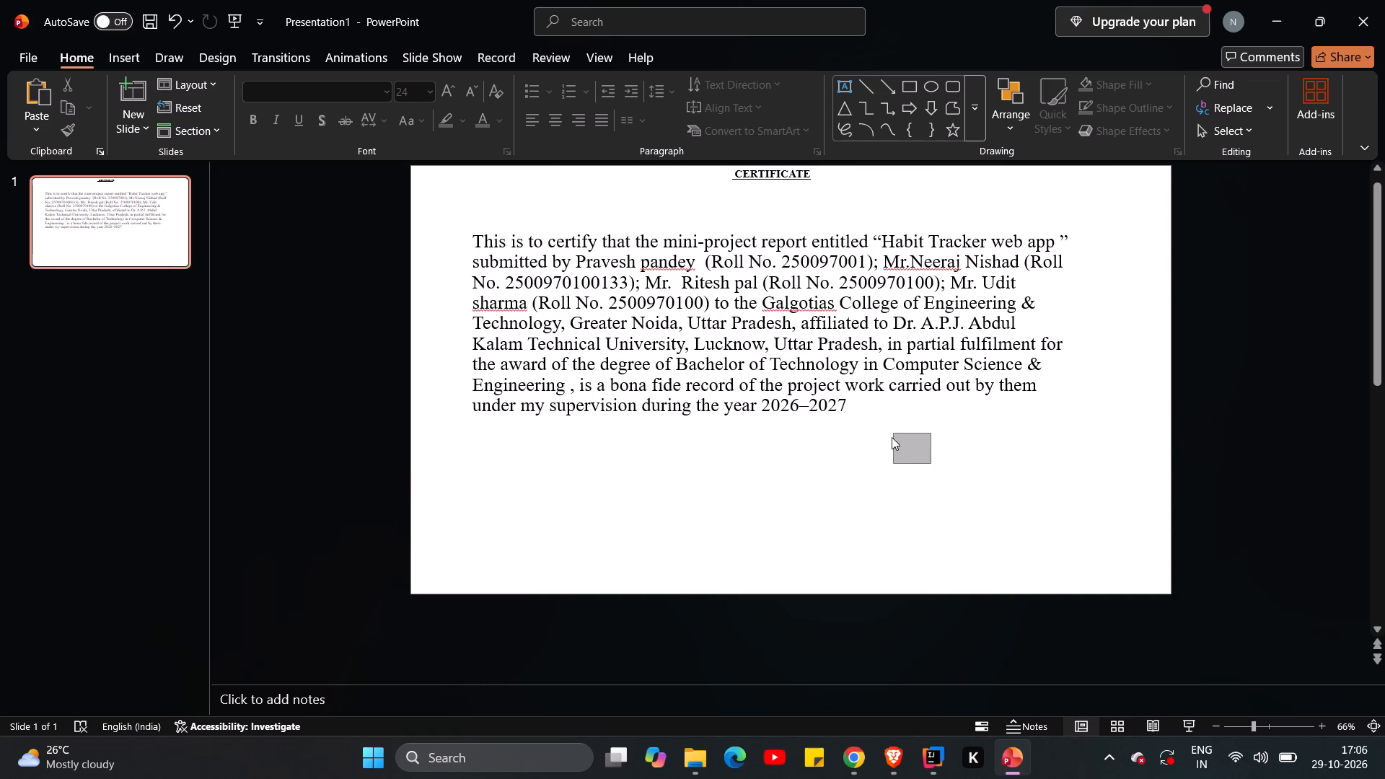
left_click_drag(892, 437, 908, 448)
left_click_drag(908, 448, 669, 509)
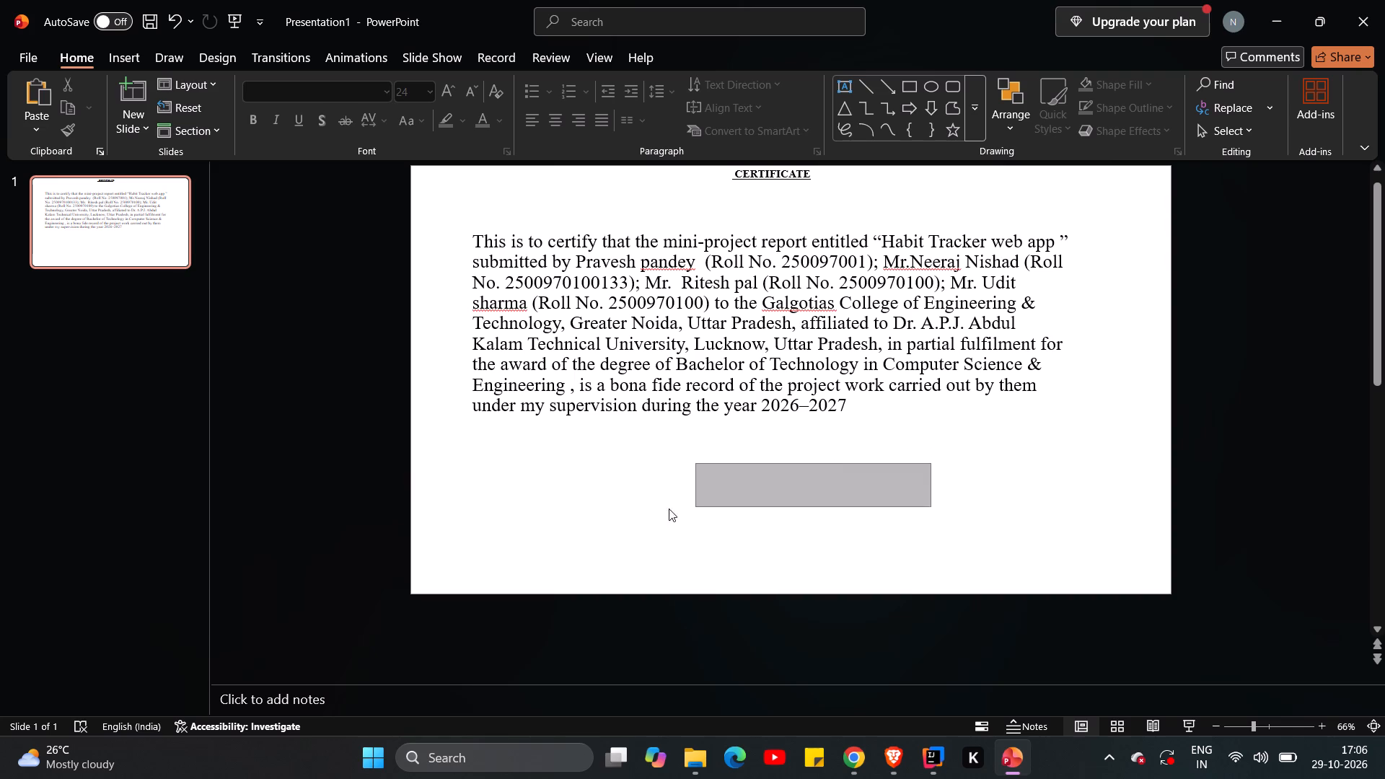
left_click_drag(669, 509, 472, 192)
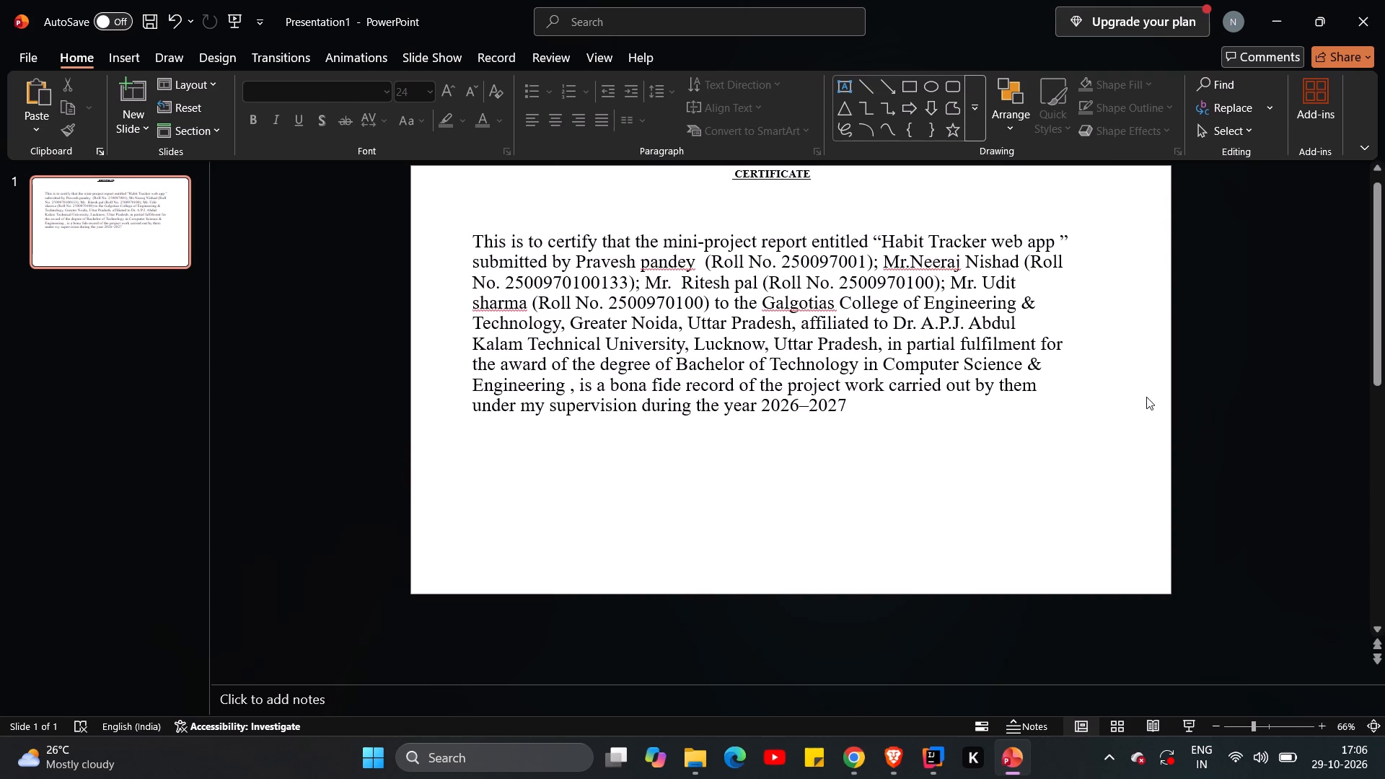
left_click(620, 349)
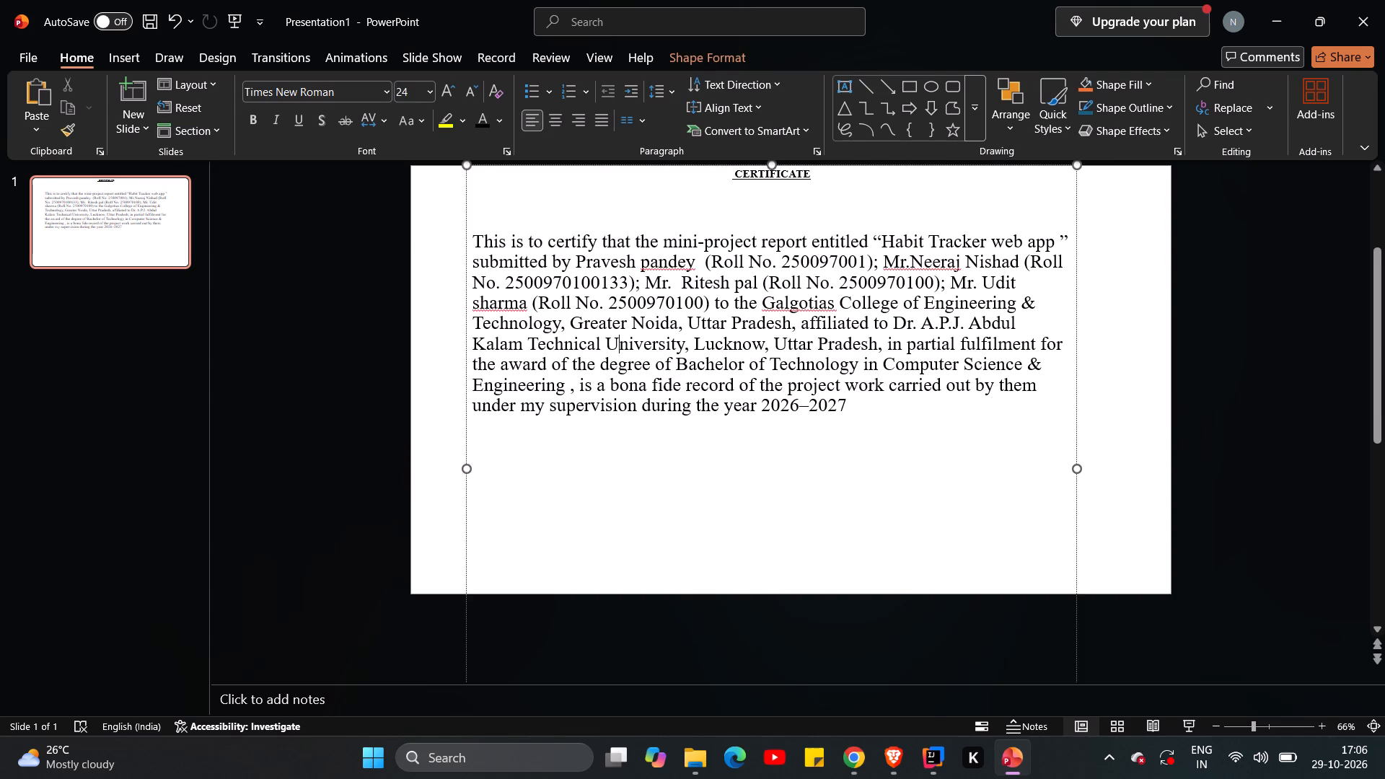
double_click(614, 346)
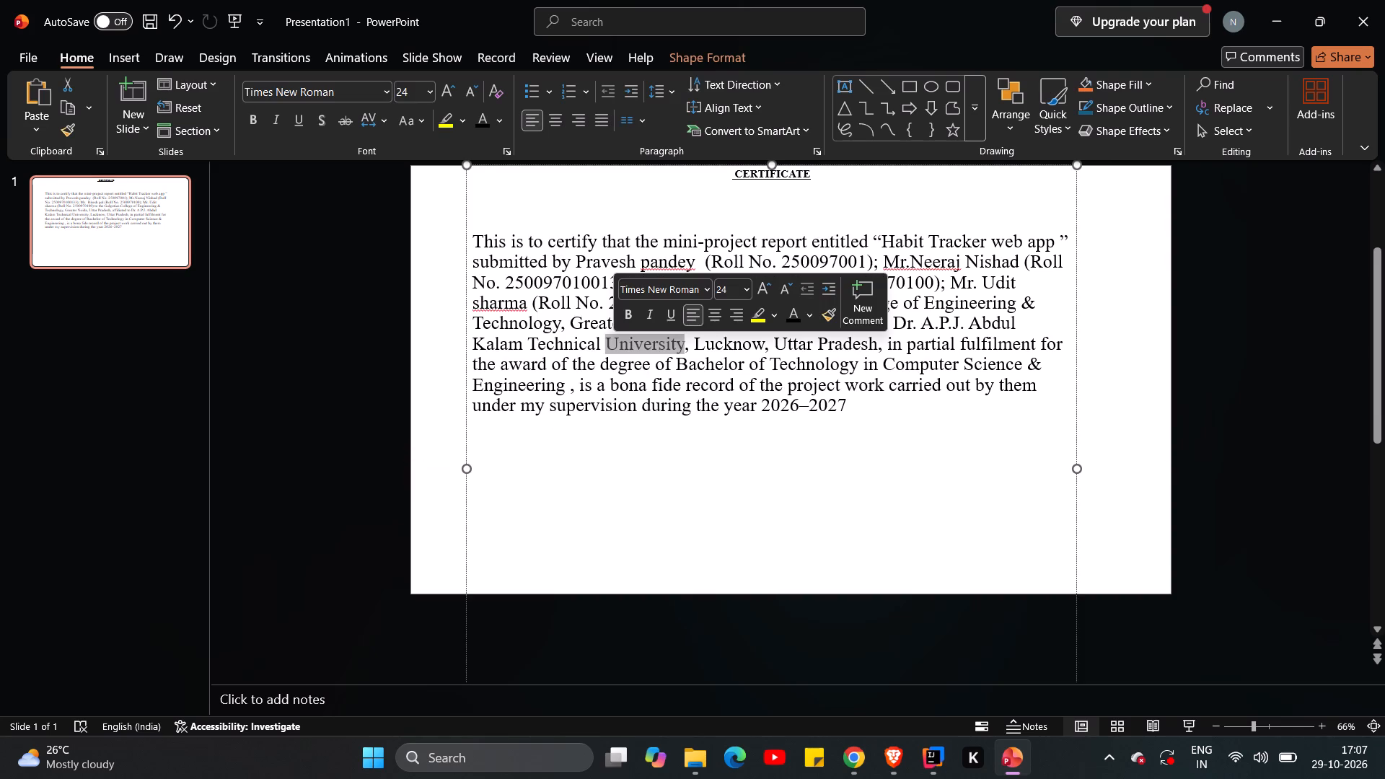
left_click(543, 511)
Select the whole certificate paragraph, from "This is to certify" through "2026–2027", including the blank line above it.
left_click_drag(472, 232, 563, 229)
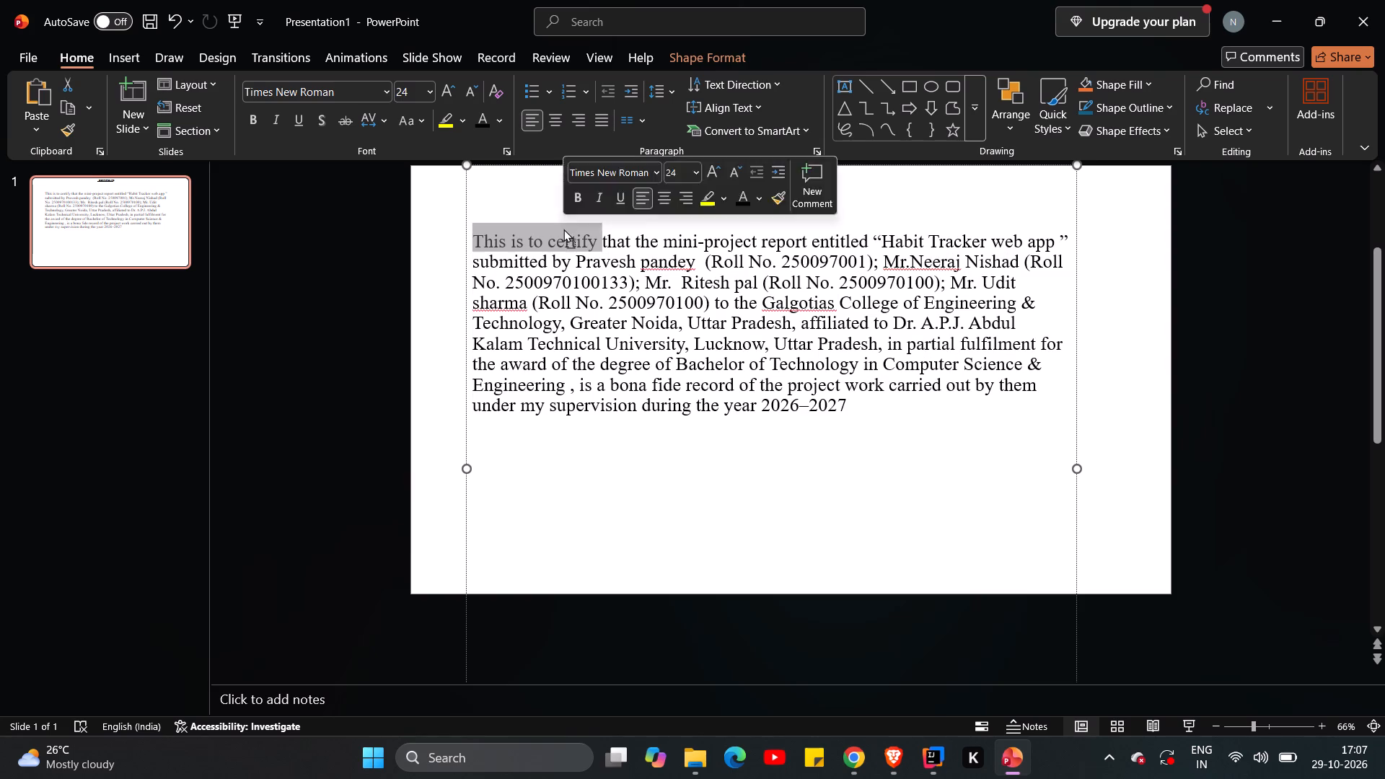
triple_click(563, 229)
left_click_drag(563, 229, 671, 389)
left_click_drag(671, 389, 725, 386)
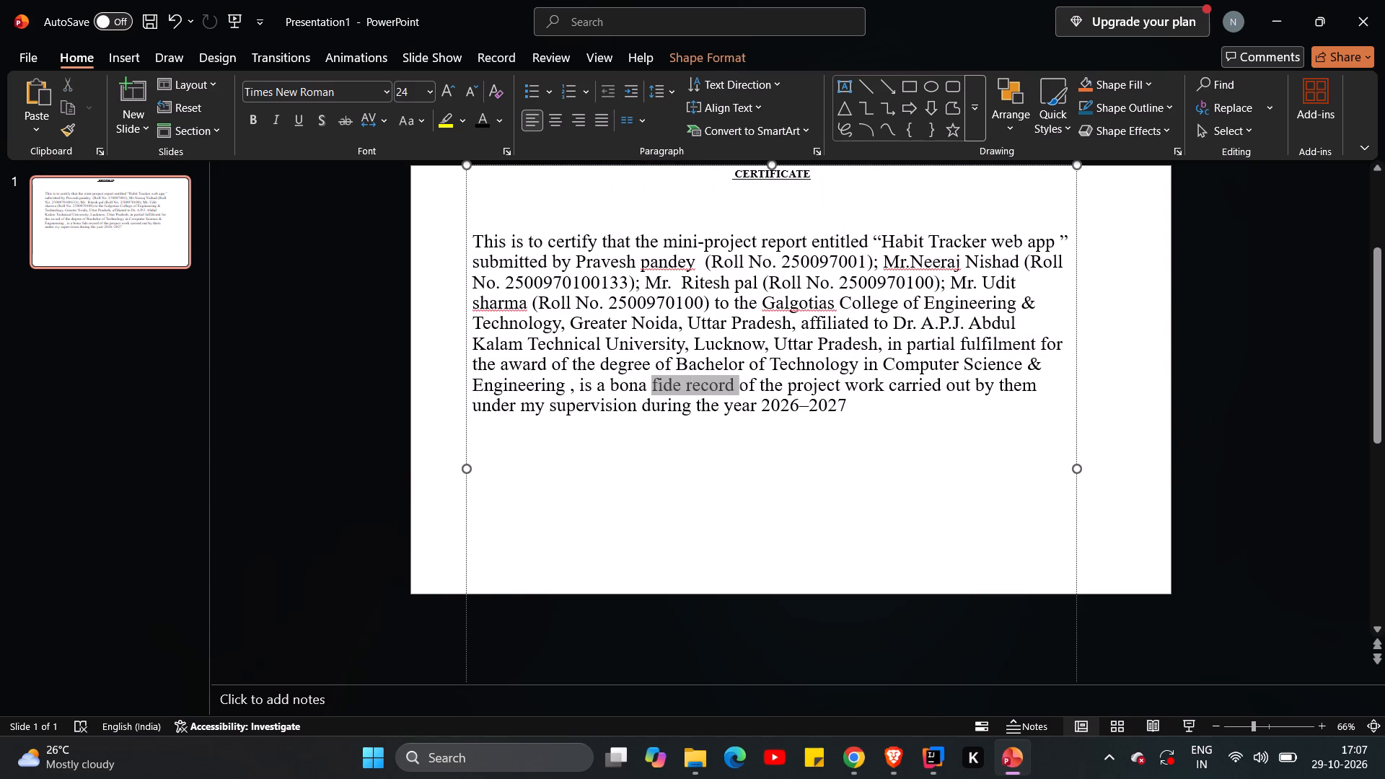
left_click_drag(725, 386, 846, 397)
left_click(846, 397)
left_click_drag(846, 397, 210, 201)
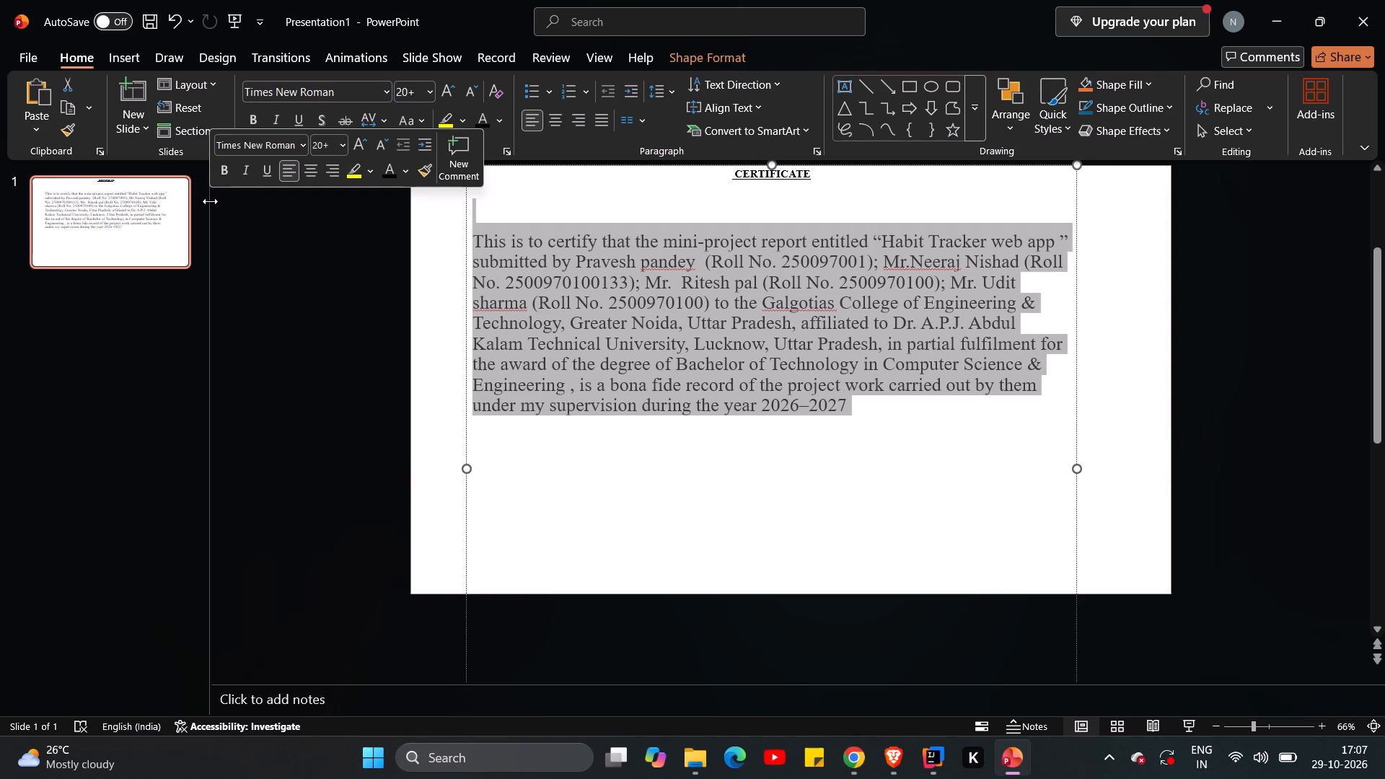
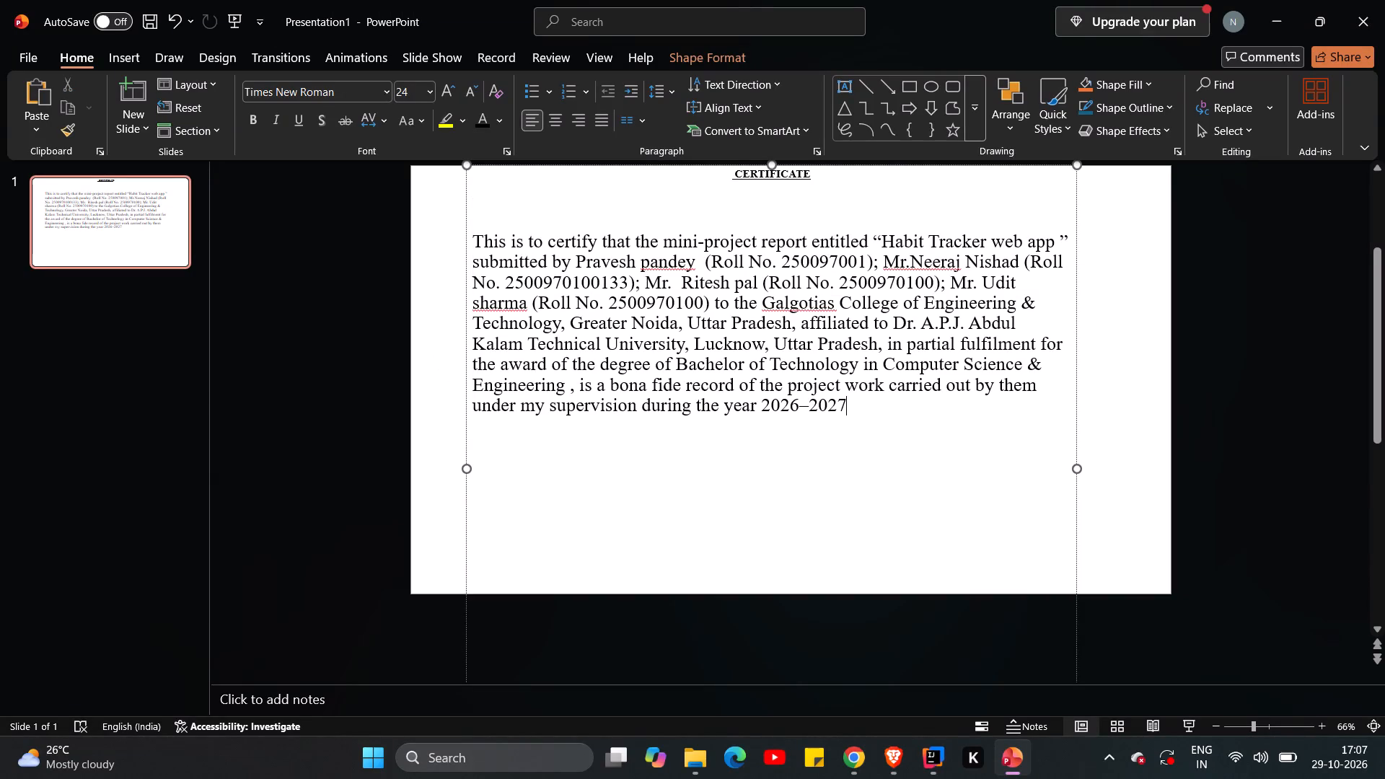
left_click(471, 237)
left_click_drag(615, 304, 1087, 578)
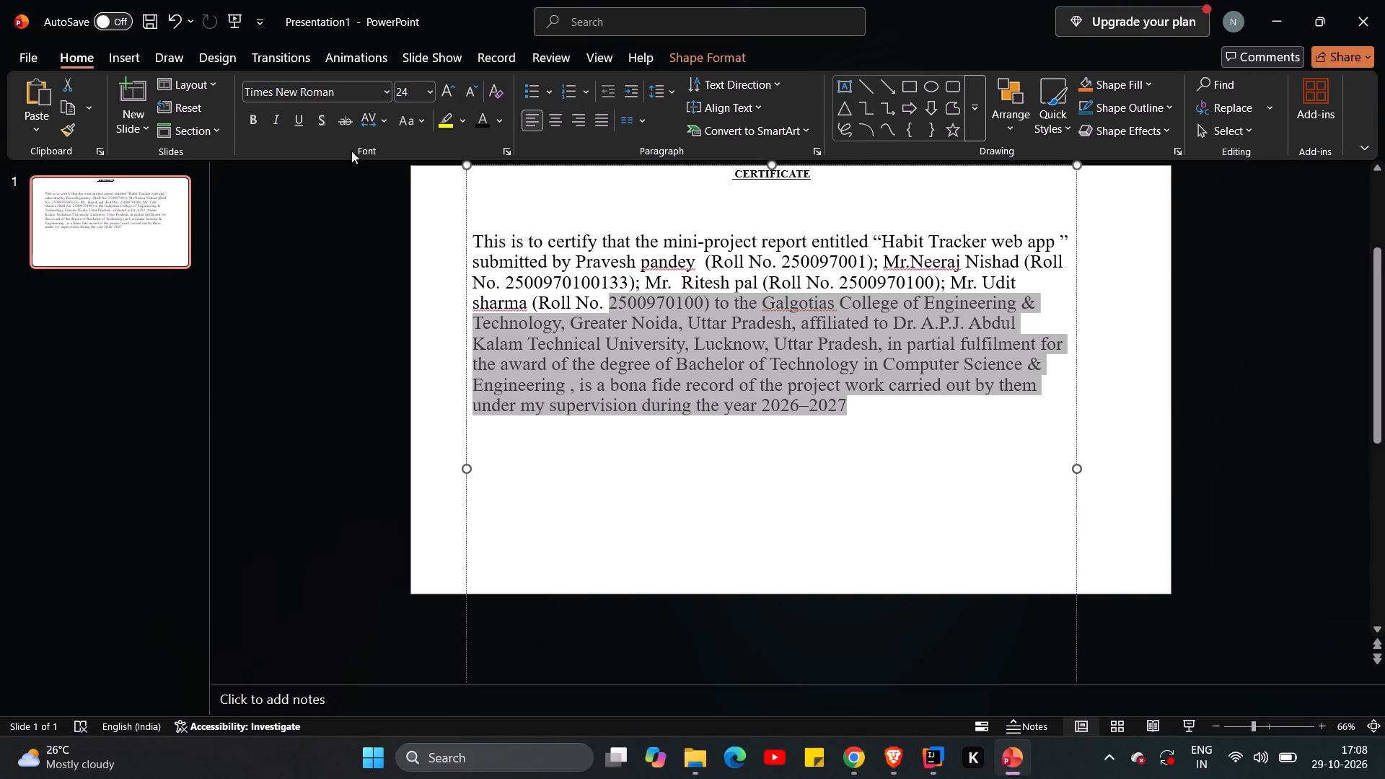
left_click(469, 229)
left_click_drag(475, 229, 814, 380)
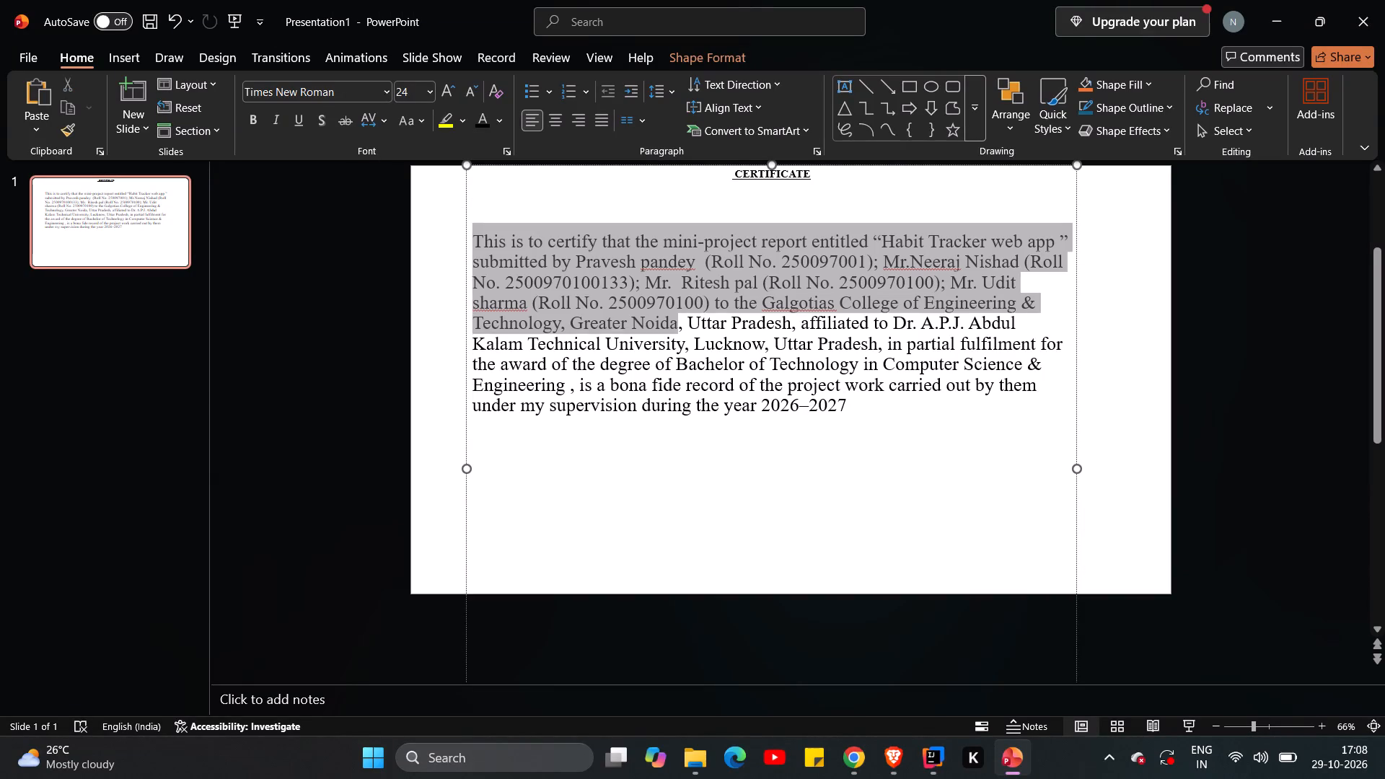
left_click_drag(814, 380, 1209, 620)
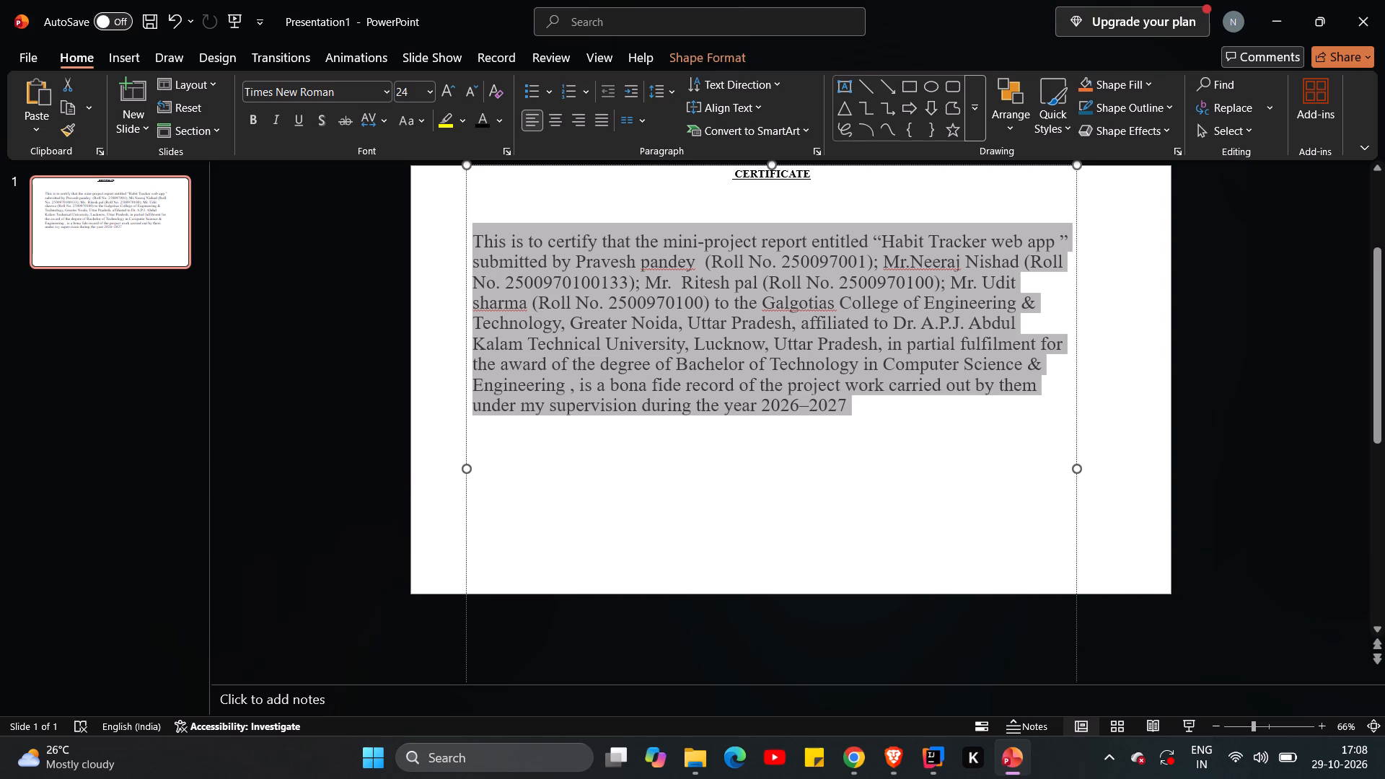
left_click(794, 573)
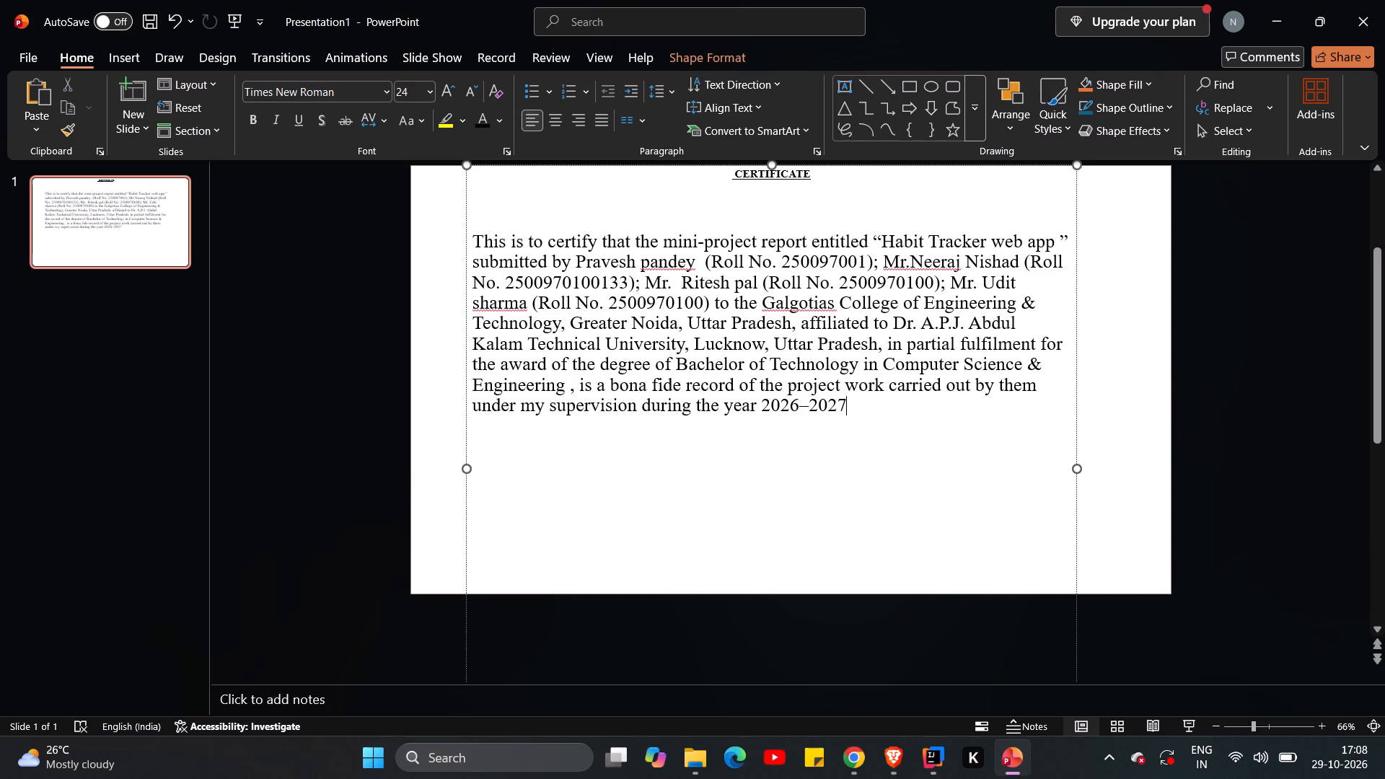
Move the closing phrase “carried out by them under my supervision during the year 2026–2027” into the middle of “to” after “affiliated”.
left_click_drag(952, 399, 927, 394)
left_click_drag(927, 394, 877, 377)
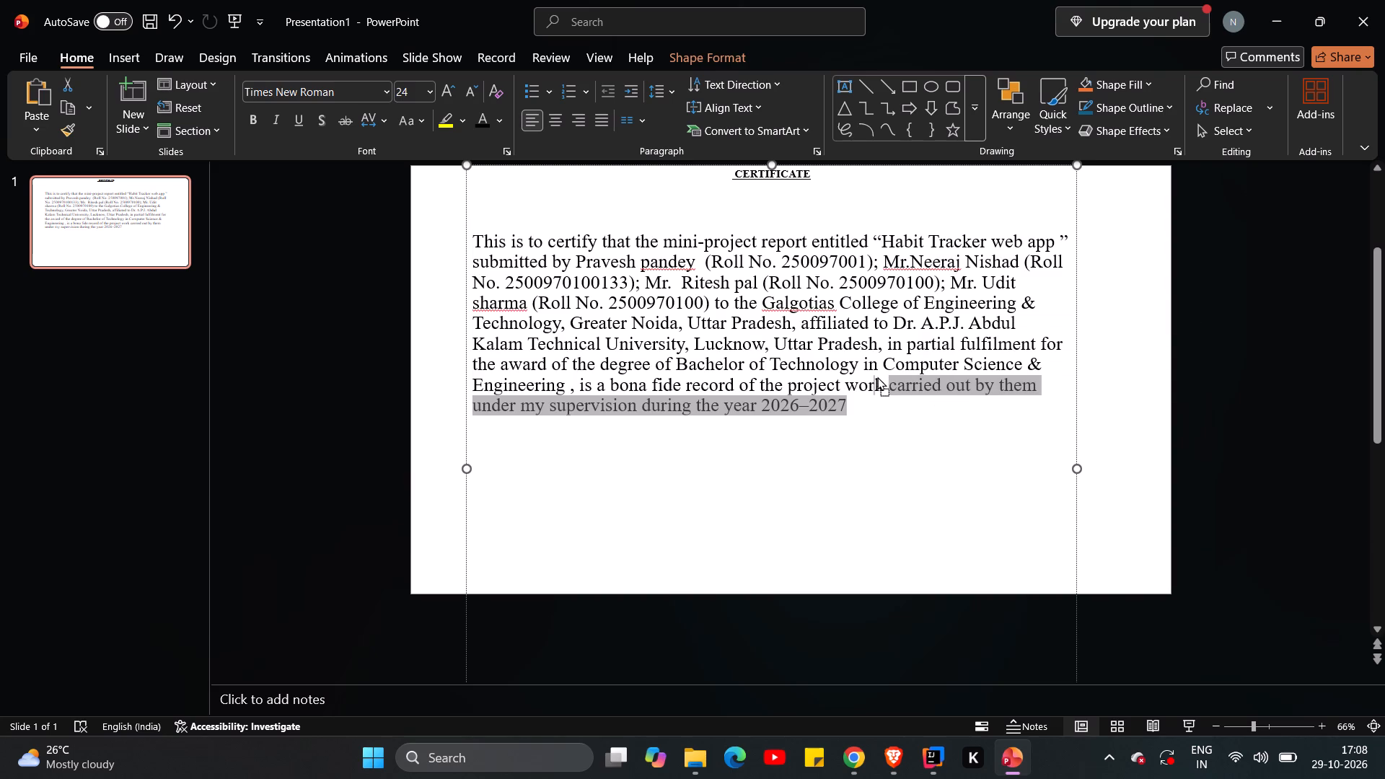
left_click_drag(877, 377, 877, 325)
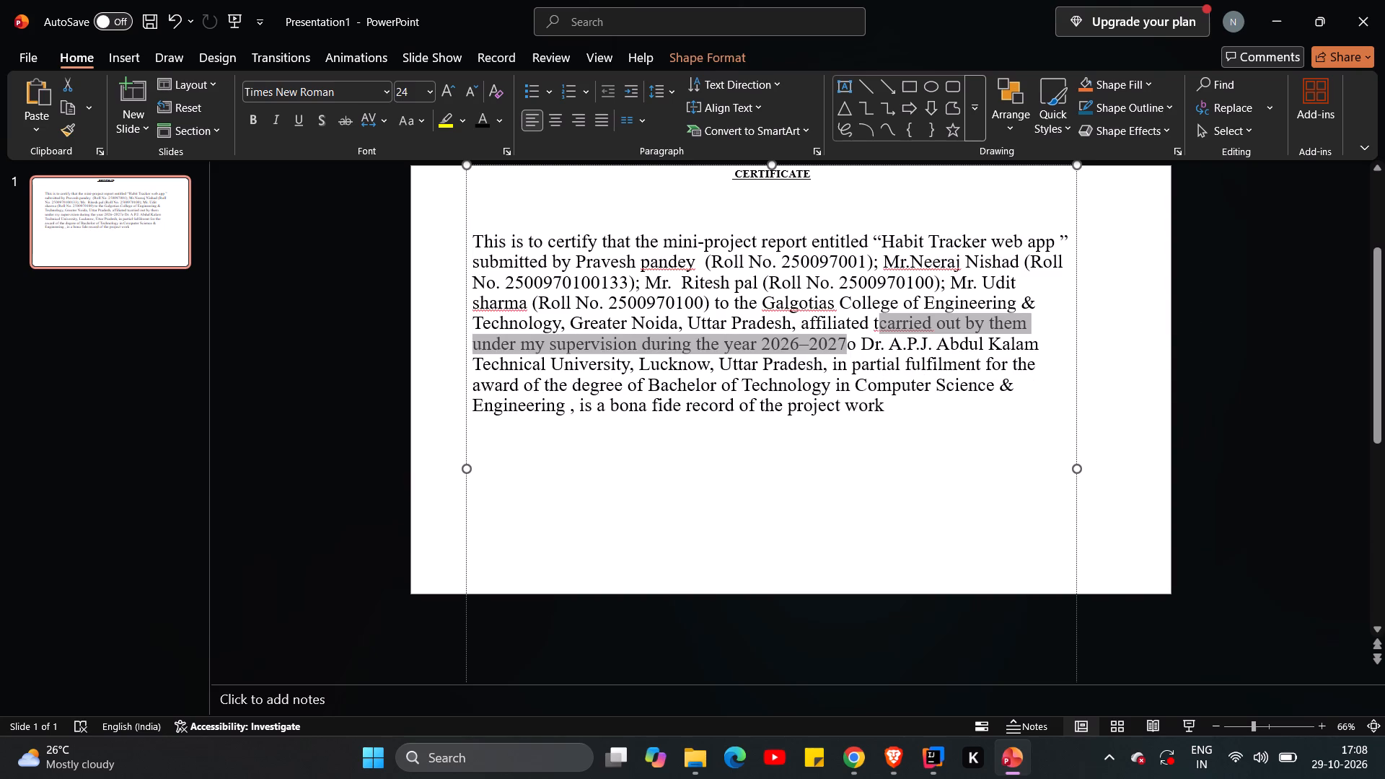
left_click(952, 452)
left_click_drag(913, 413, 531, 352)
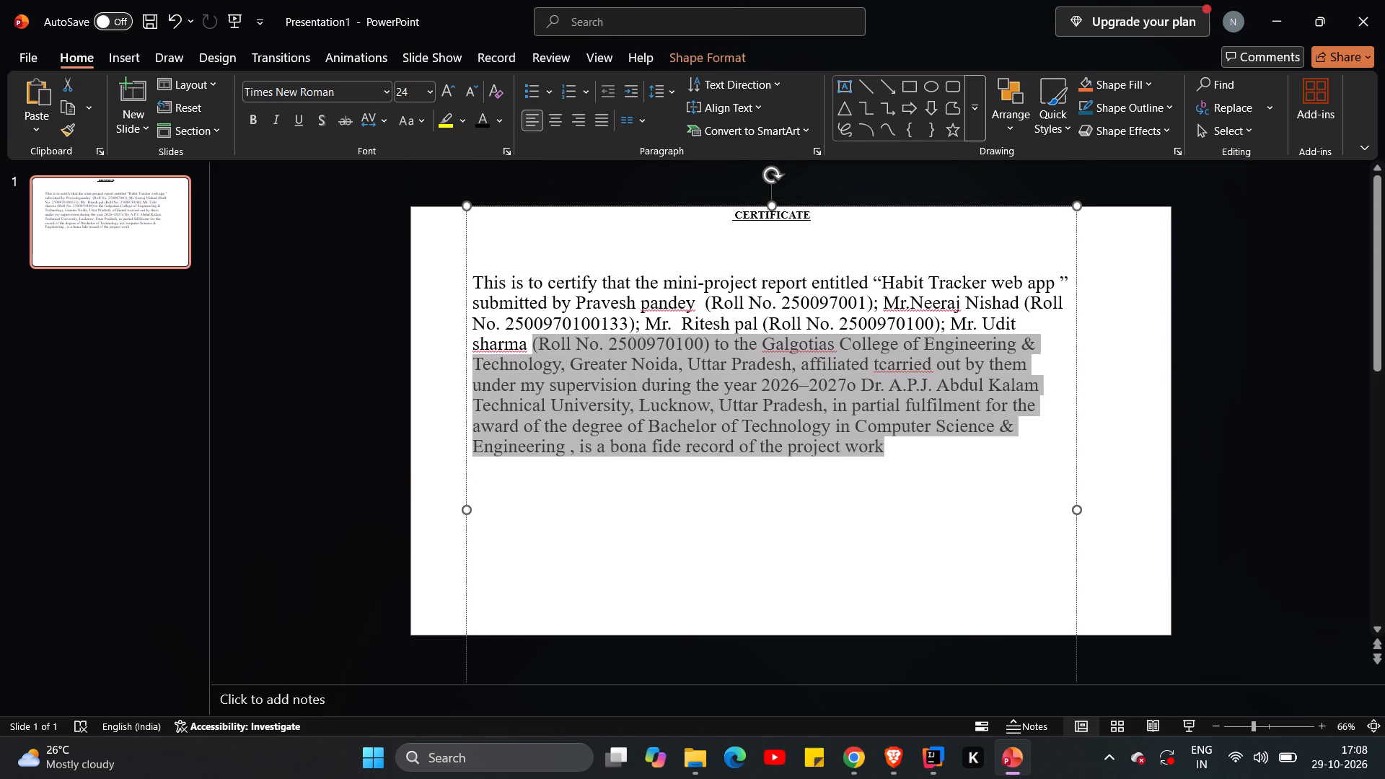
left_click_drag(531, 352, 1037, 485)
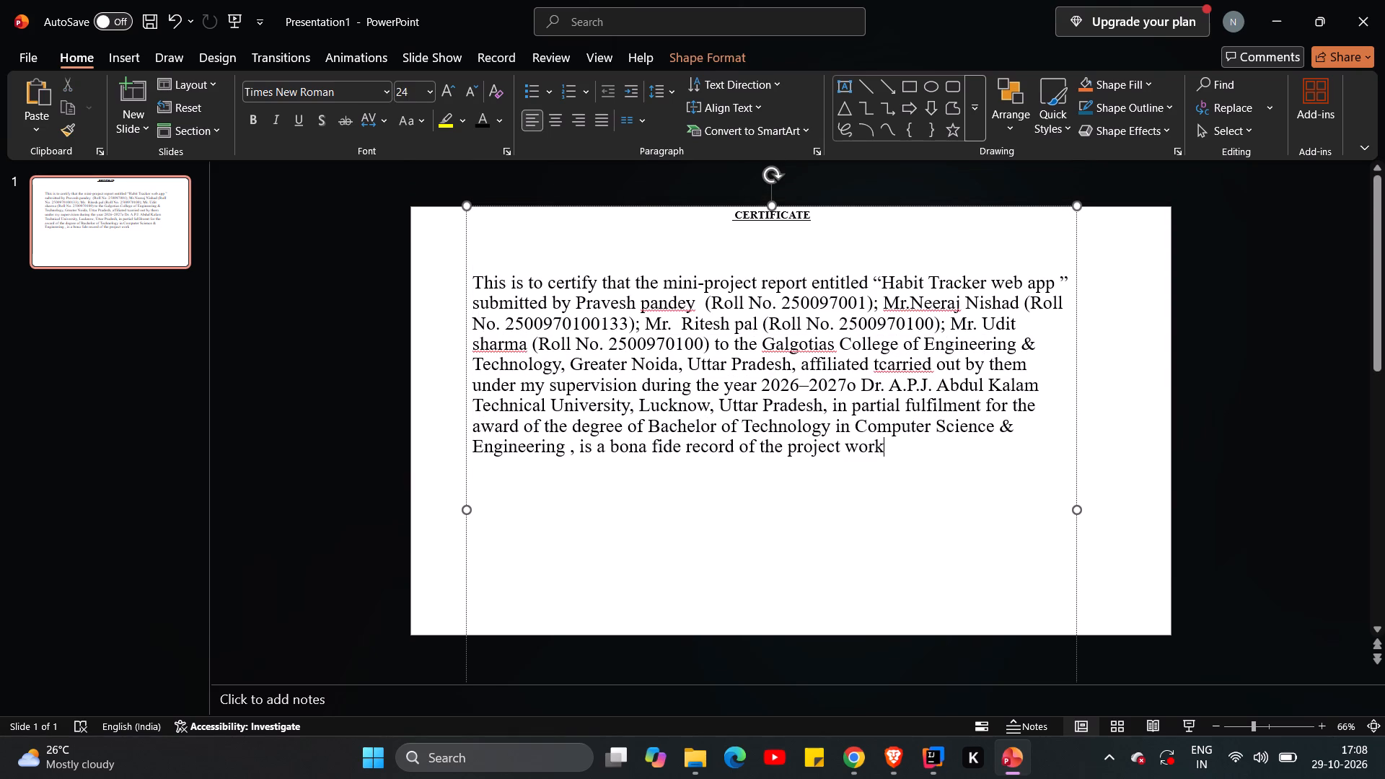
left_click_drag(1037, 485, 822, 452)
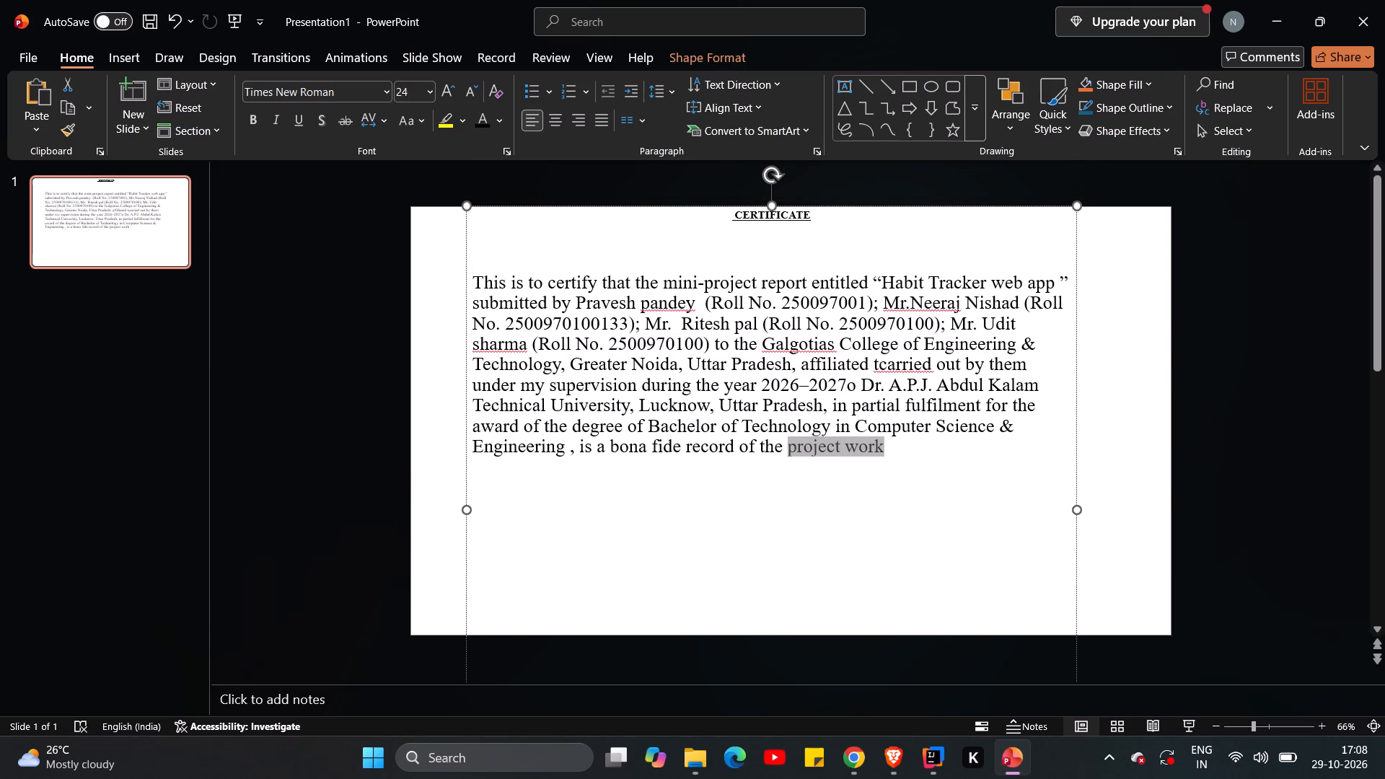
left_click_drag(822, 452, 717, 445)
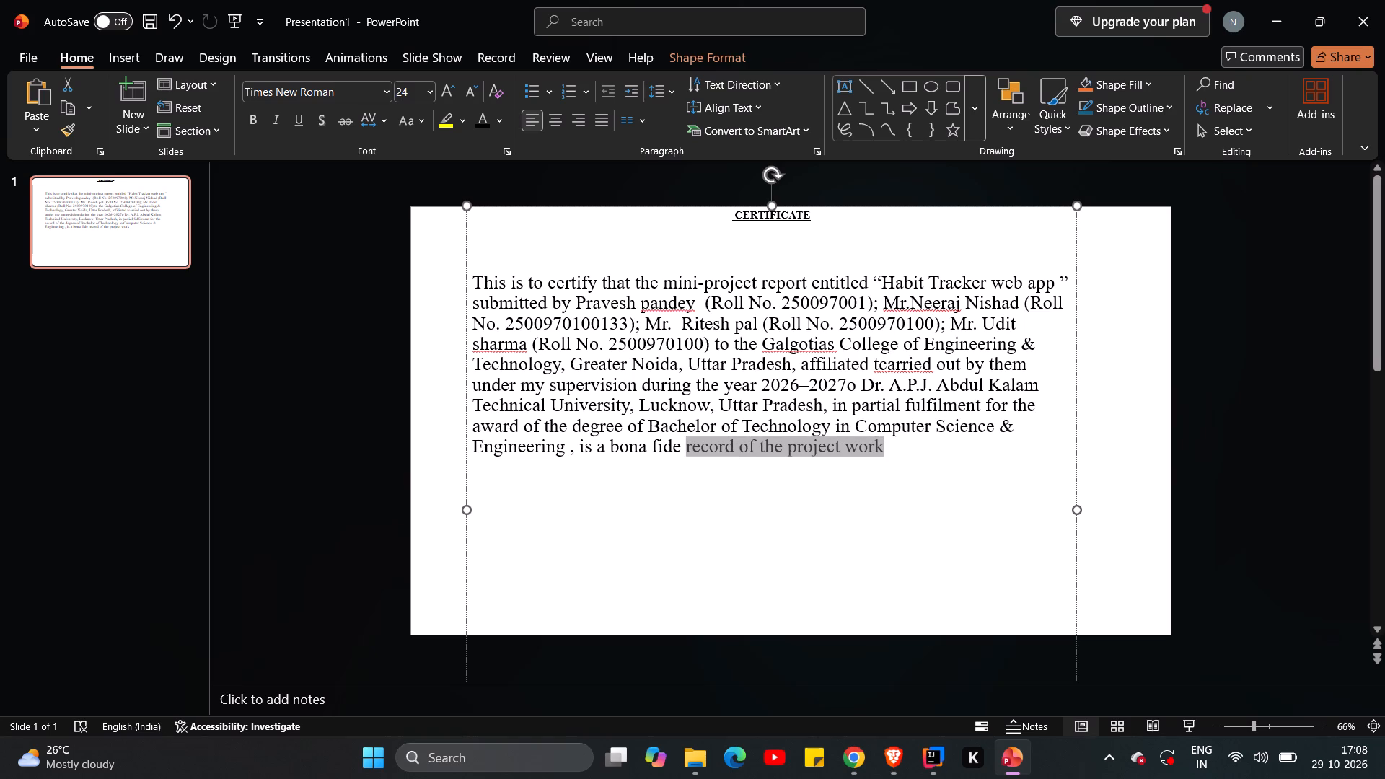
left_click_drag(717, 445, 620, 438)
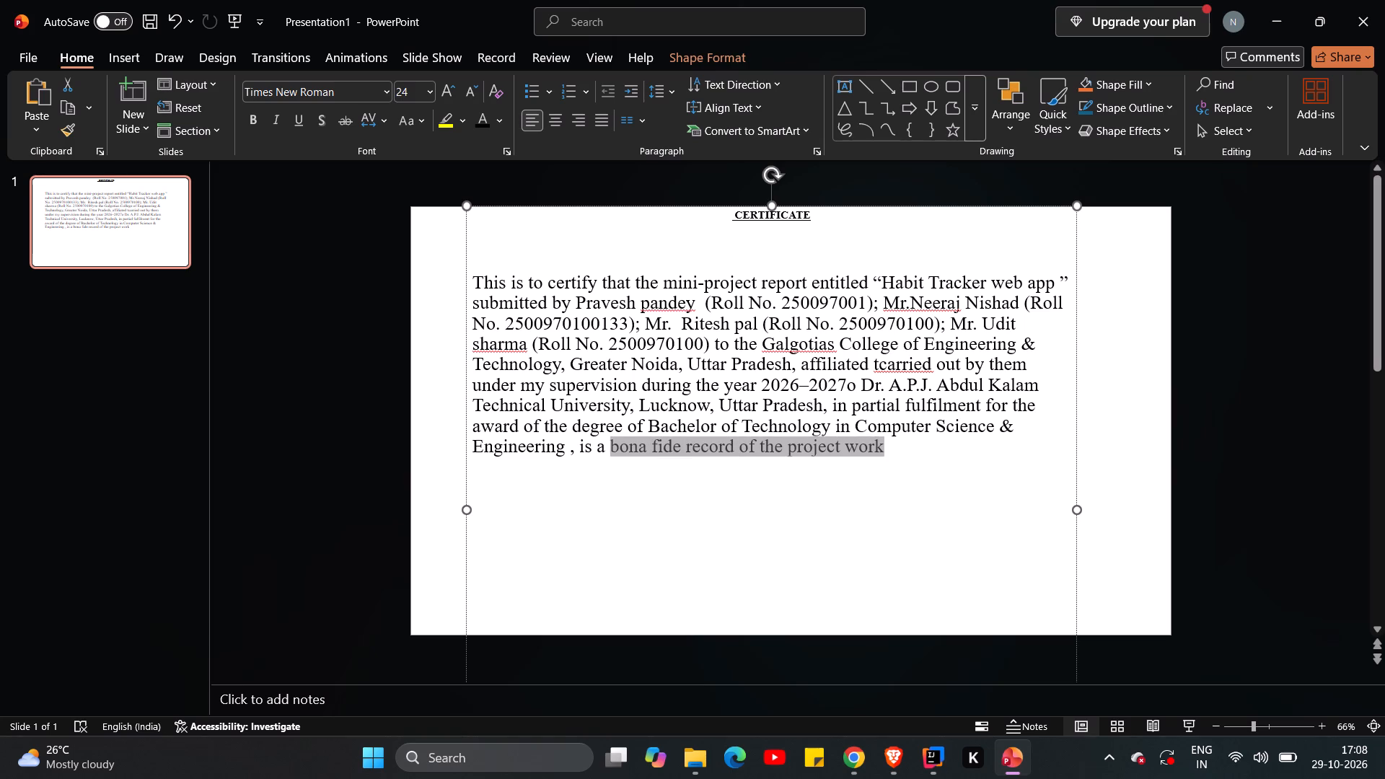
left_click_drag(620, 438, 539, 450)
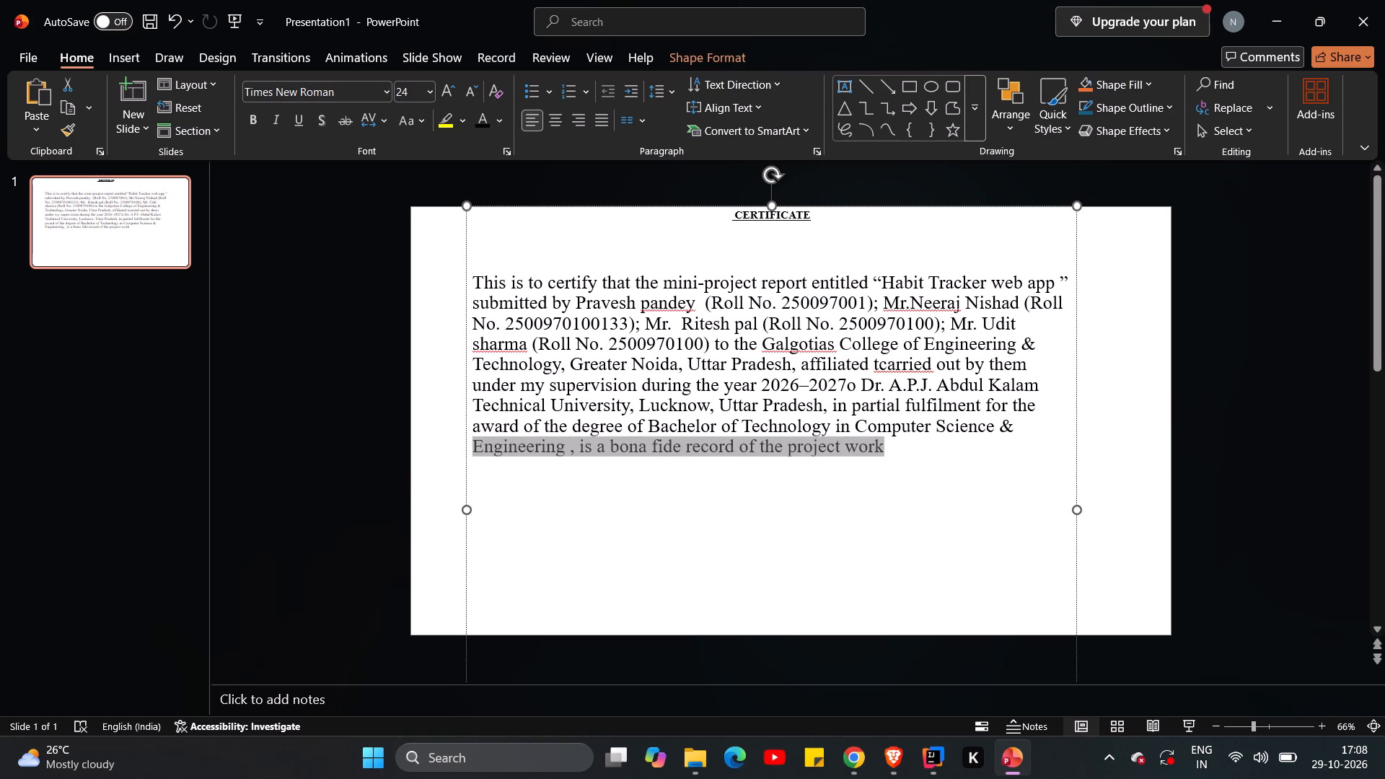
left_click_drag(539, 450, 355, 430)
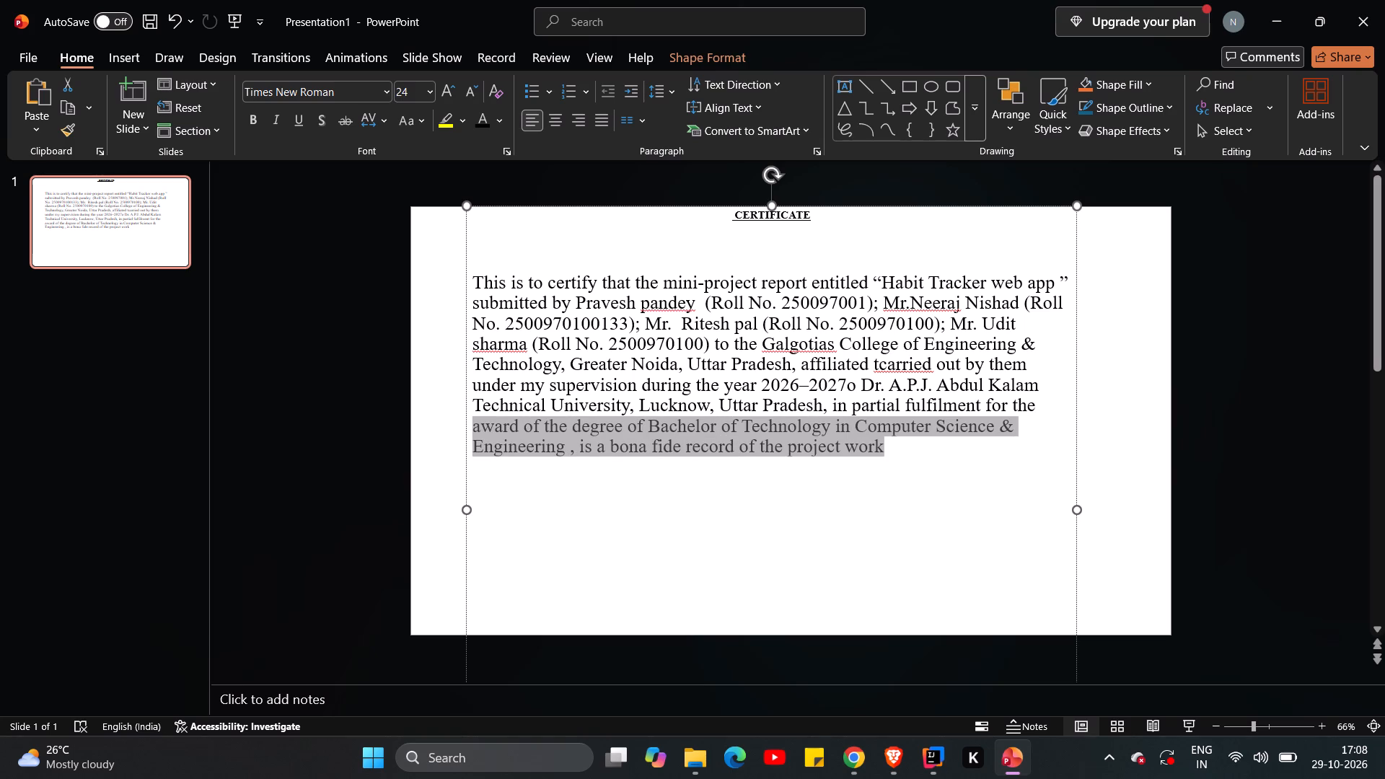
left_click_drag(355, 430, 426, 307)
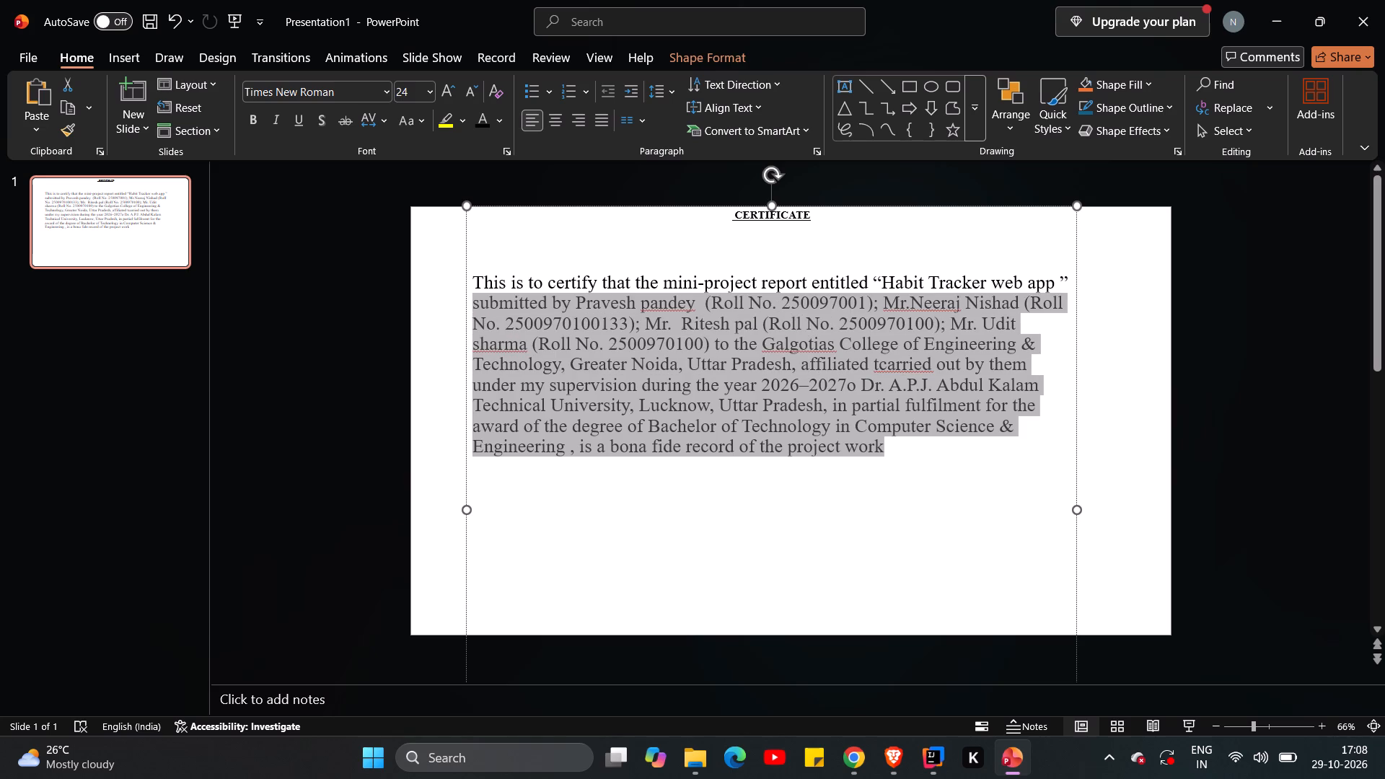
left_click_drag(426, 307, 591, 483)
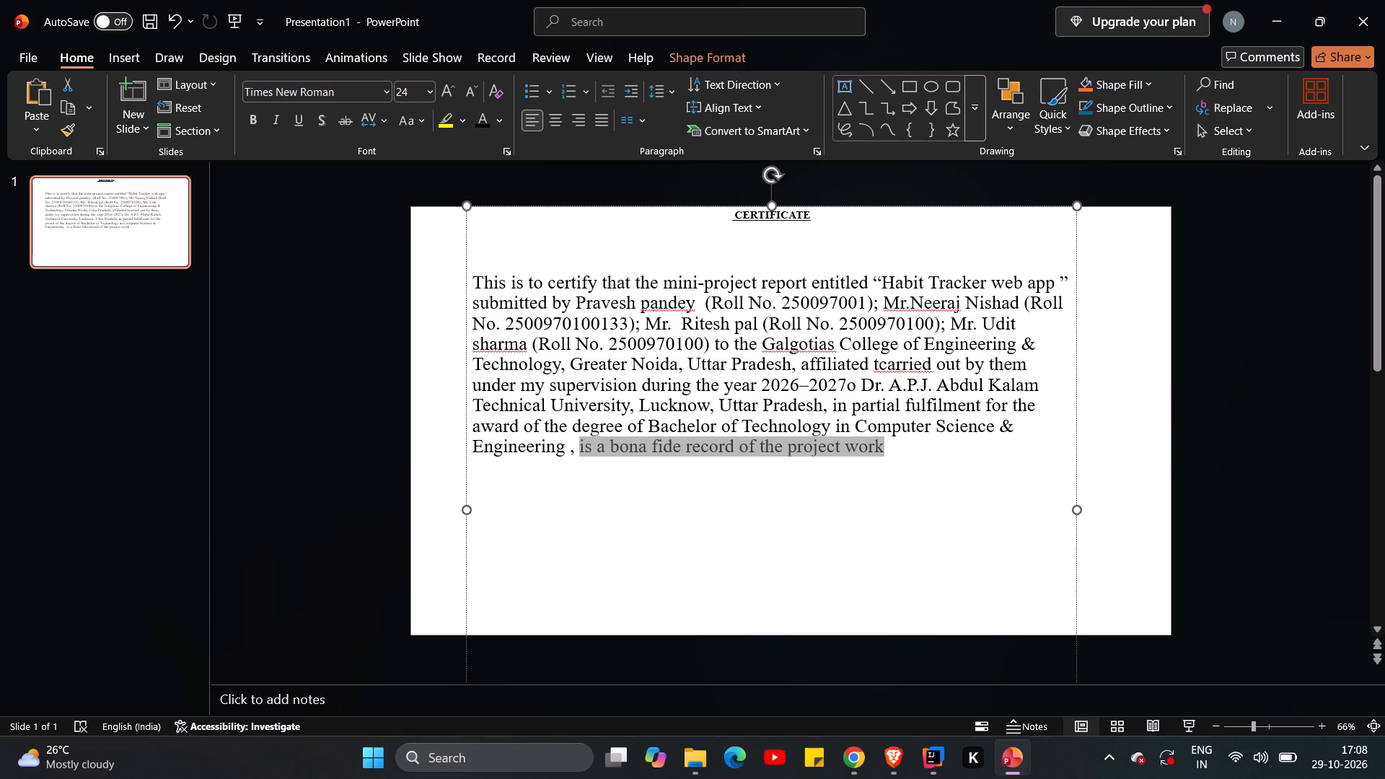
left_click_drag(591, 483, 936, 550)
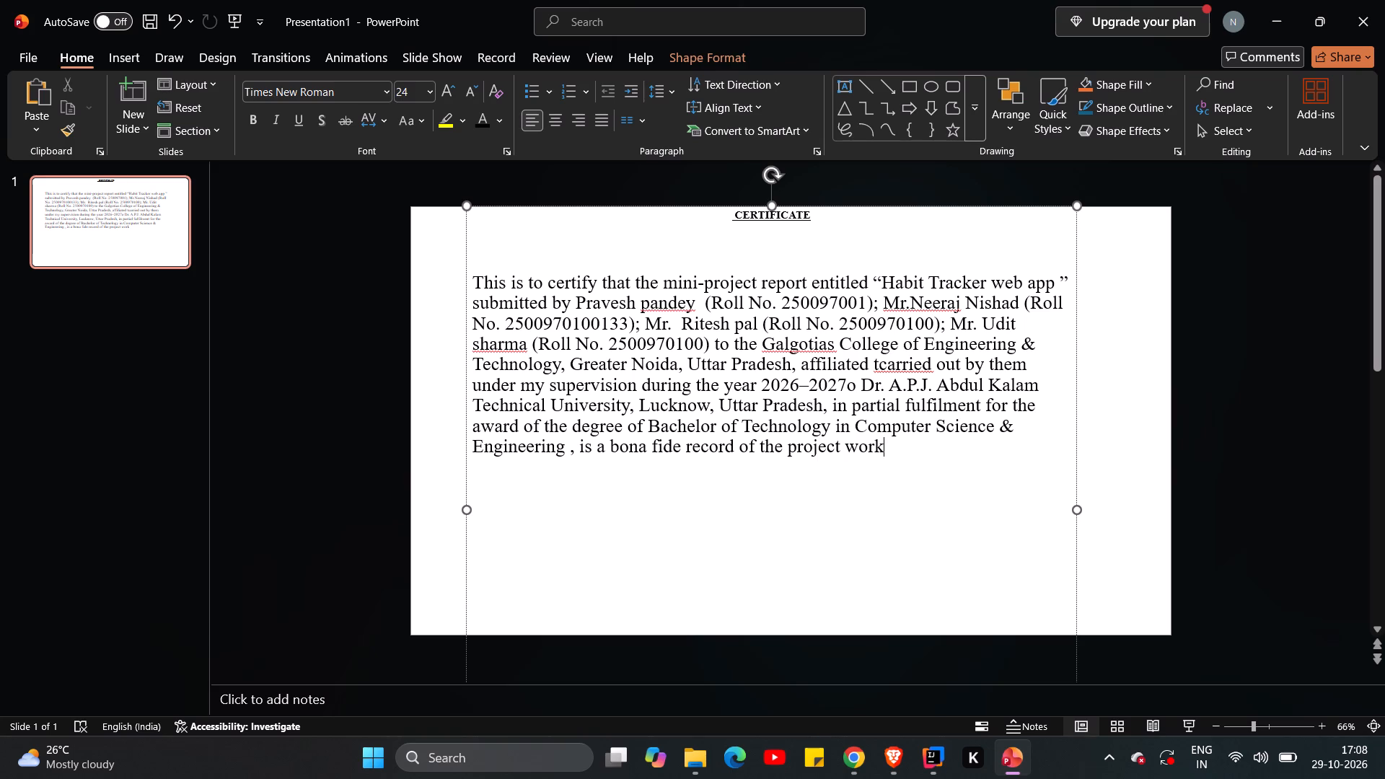
Add “ll” directly after “project work” at the end of the certificate paragraph.
key("l")
key("l")
Put the computer to sleep, leaving the presentation open.
left_click(360, 774)
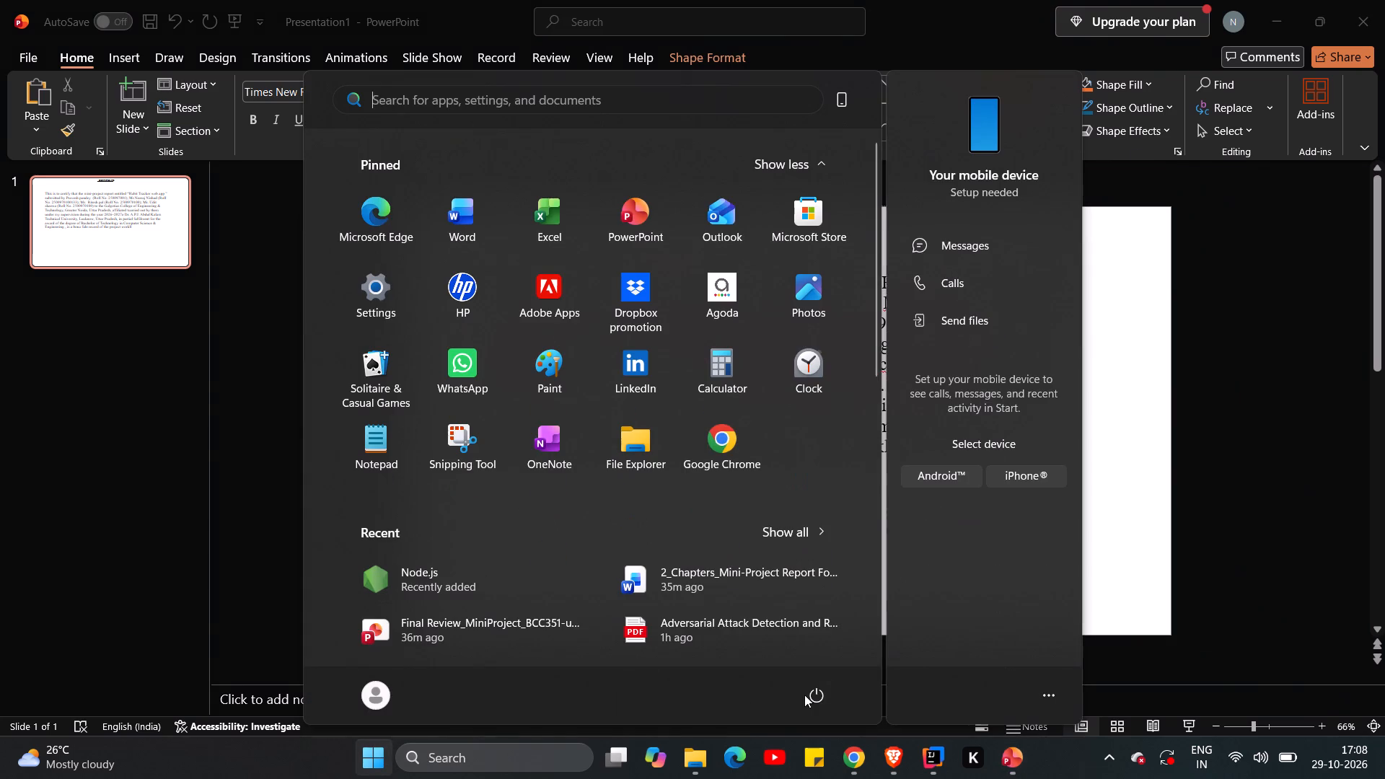
left_click(819, 695)
left_click(825, 610)
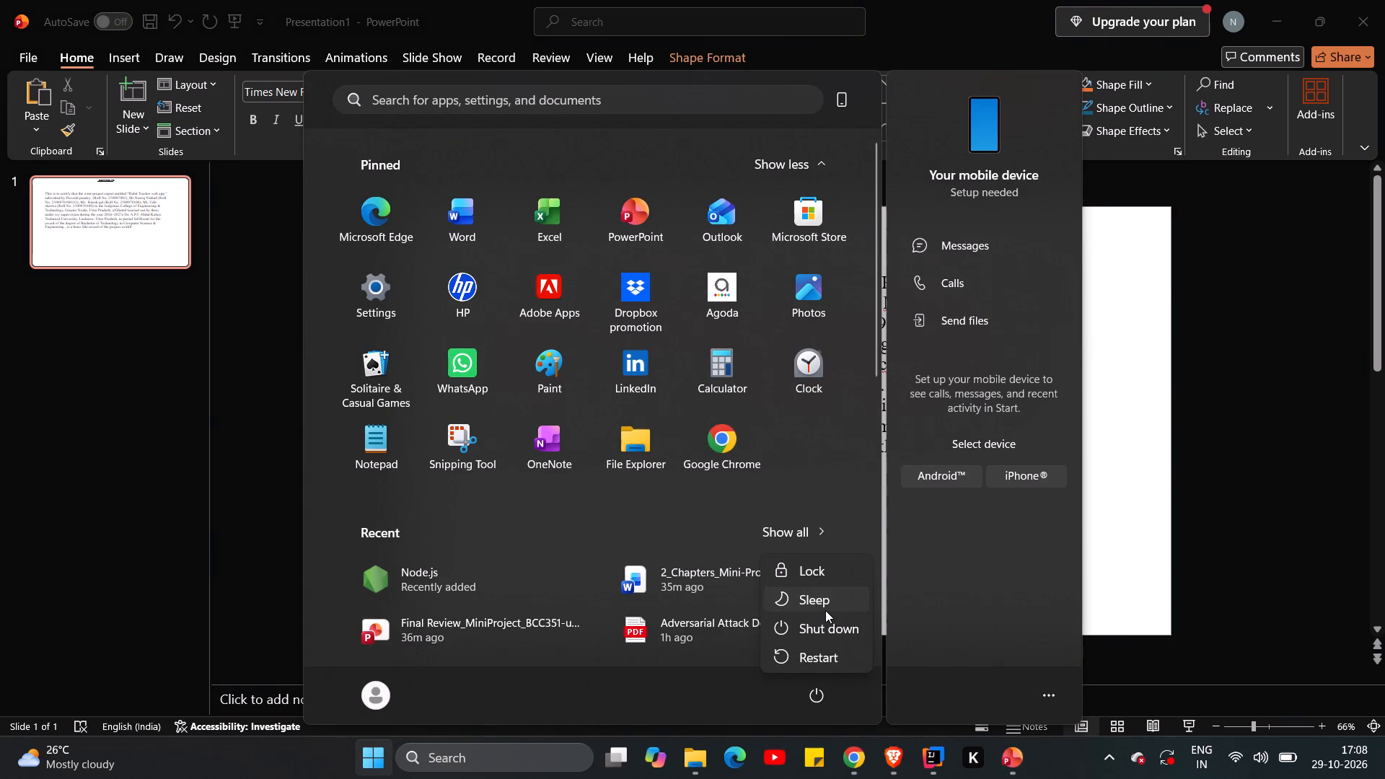